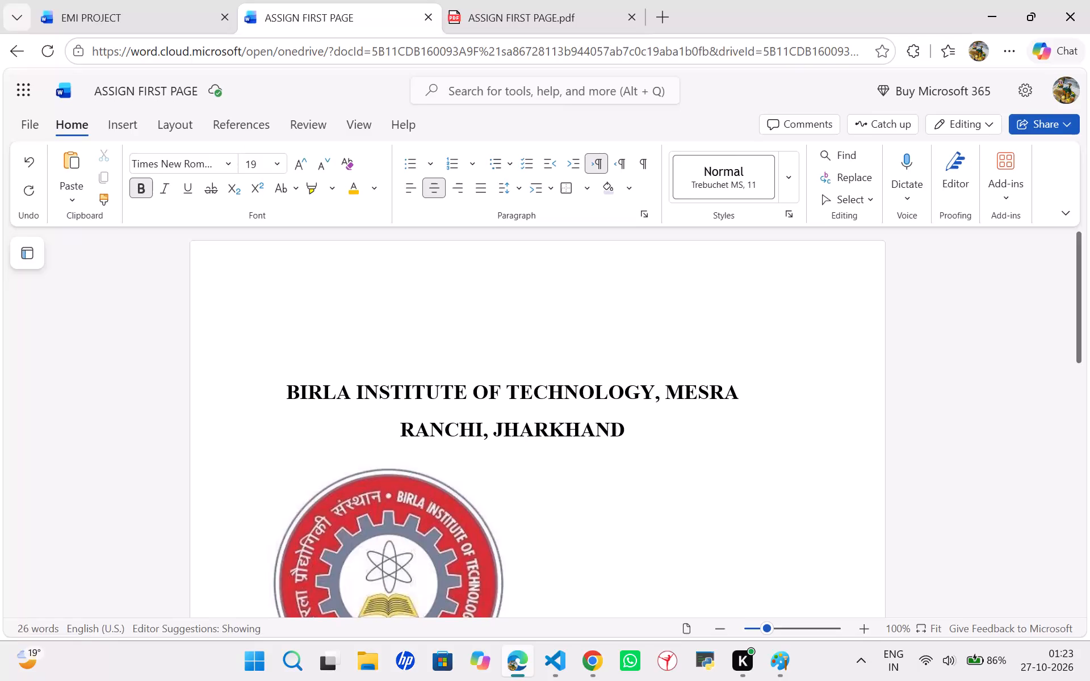
Insert a new line after ENGINEERING at the end of the branch entry.
click(202, 275)
scroll(449, 414, down, 5)
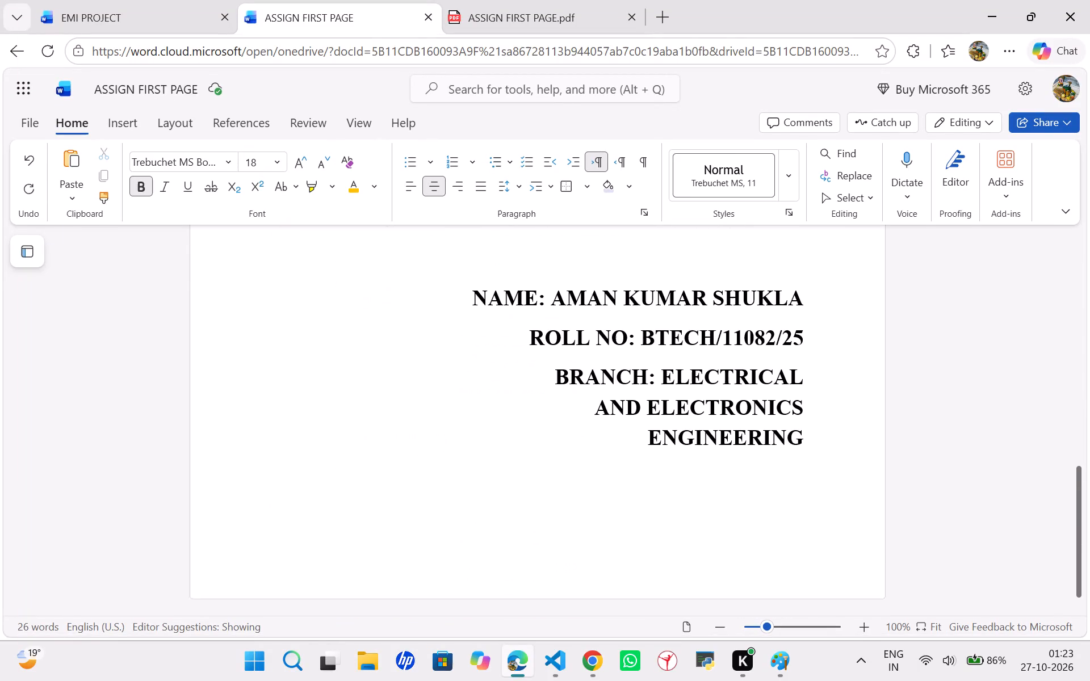
scroll(449, 414, down, 1)
click(507, 413)
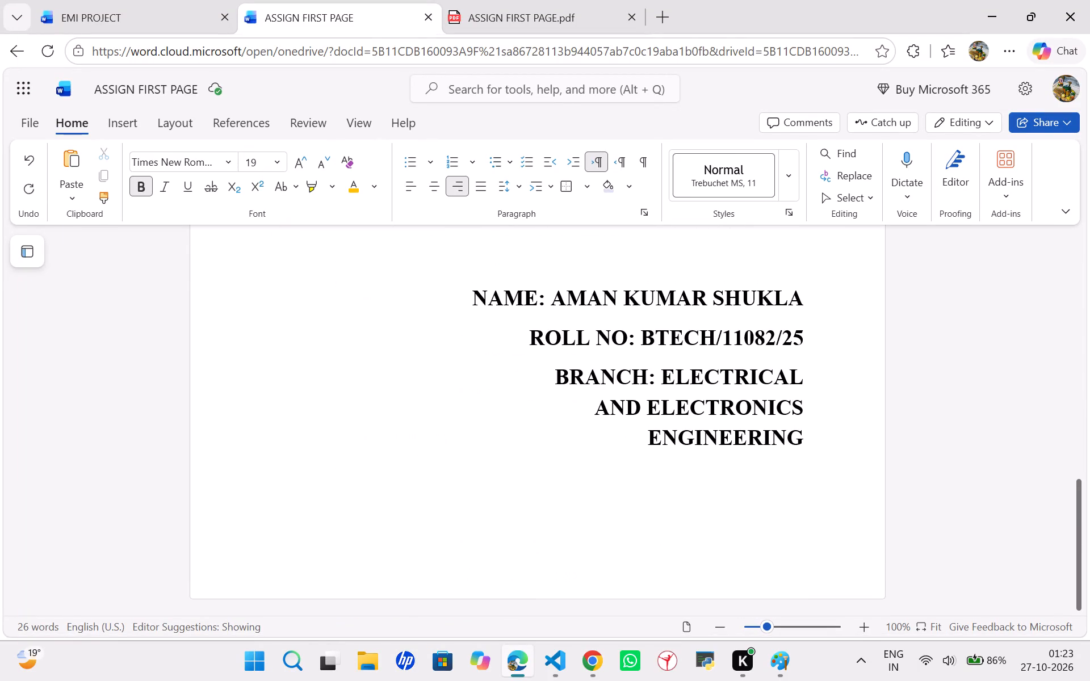
click(715, 428)
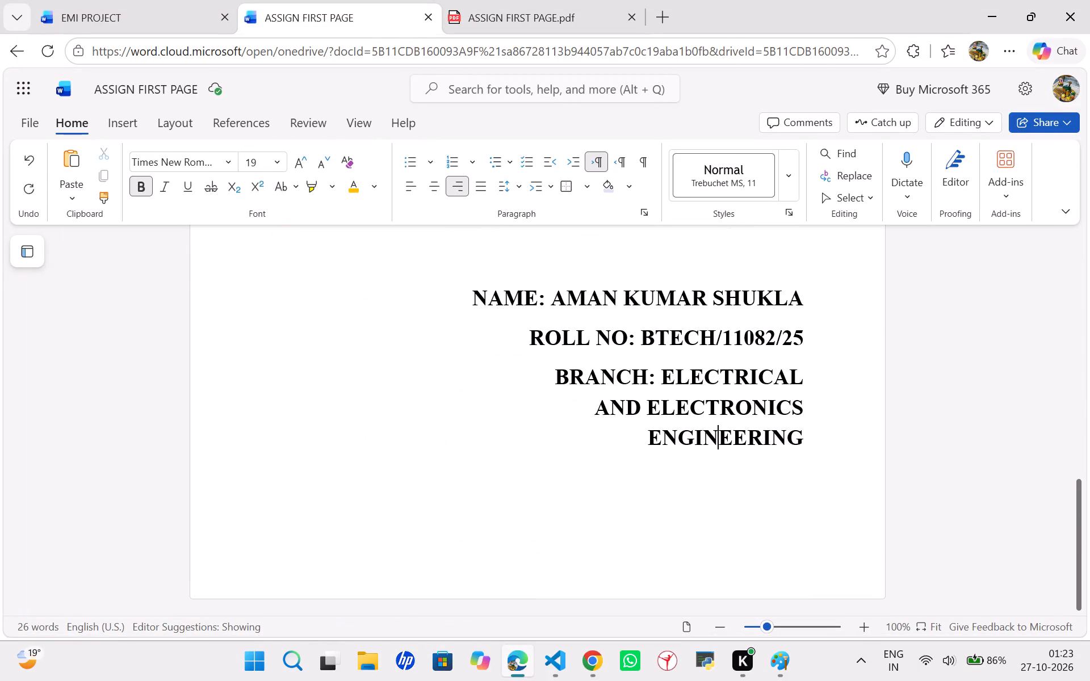
click(831, 445)
key(Return)
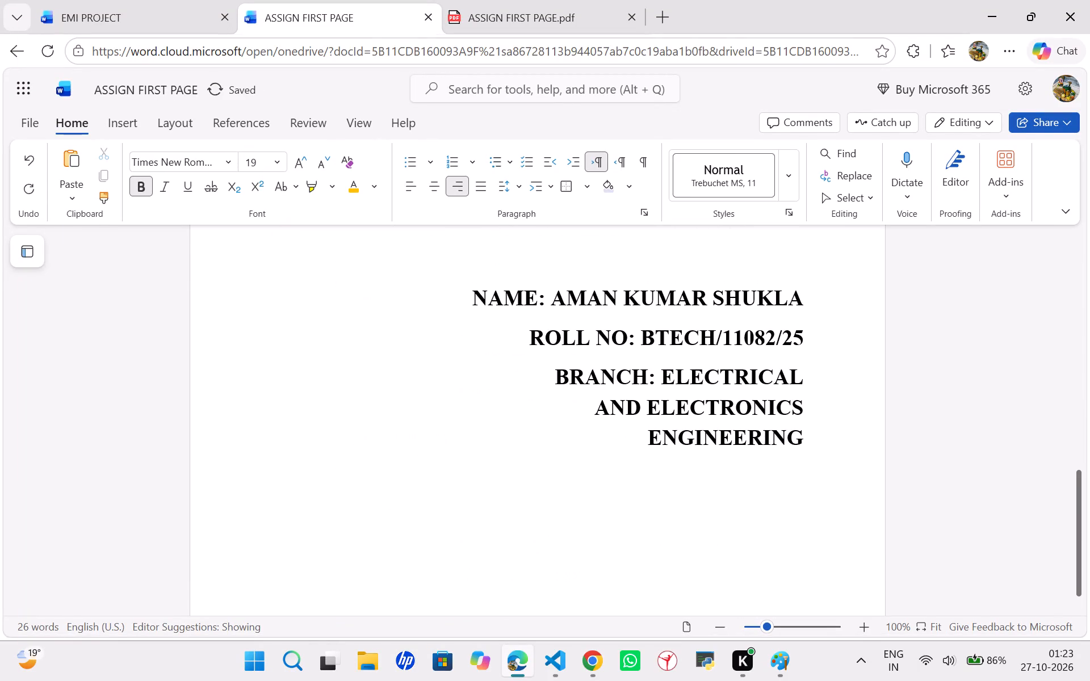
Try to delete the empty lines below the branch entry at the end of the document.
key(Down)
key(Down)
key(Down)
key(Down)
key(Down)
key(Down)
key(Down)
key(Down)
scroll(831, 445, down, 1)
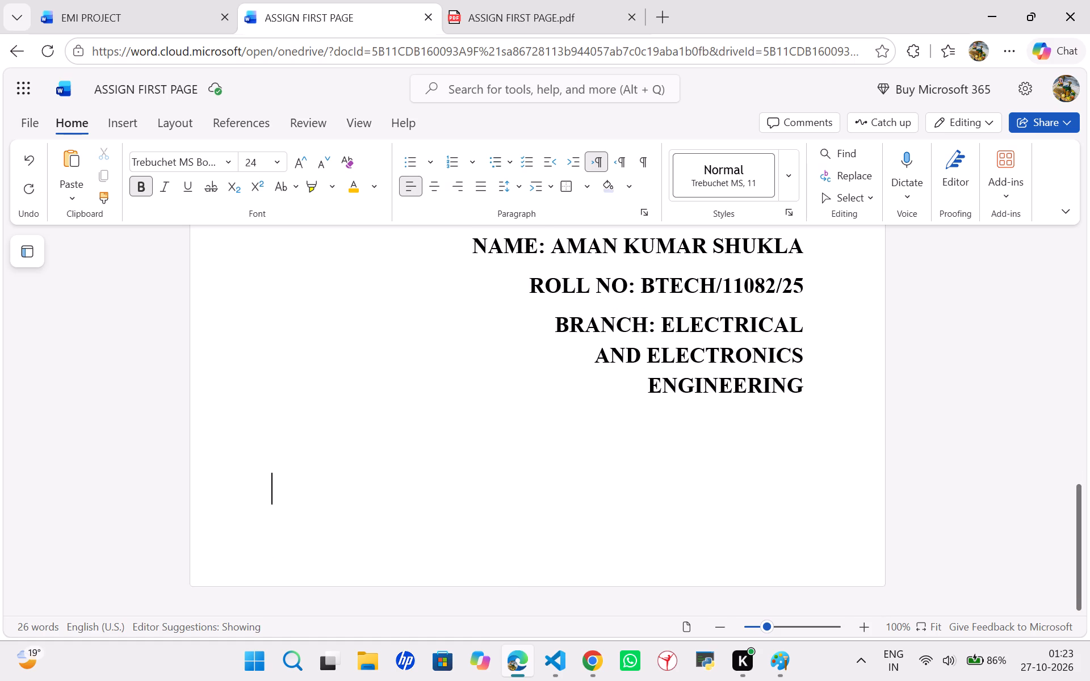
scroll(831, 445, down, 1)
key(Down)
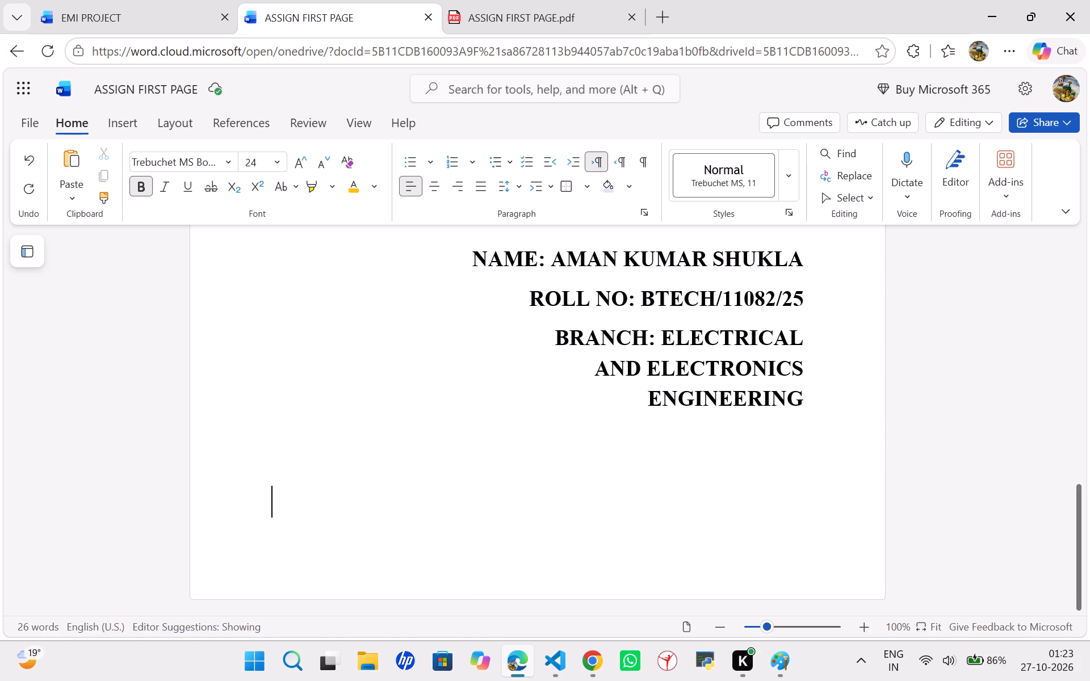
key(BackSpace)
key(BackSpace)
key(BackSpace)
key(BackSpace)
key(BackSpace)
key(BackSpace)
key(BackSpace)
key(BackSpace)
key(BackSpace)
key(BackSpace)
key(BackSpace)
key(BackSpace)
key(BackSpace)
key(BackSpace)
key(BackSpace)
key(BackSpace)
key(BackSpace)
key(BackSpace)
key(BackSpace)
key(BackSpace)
Switch the document to Reading View to look at the page layout.
click(123, 114)
click(219, 116)
click(306, 118)
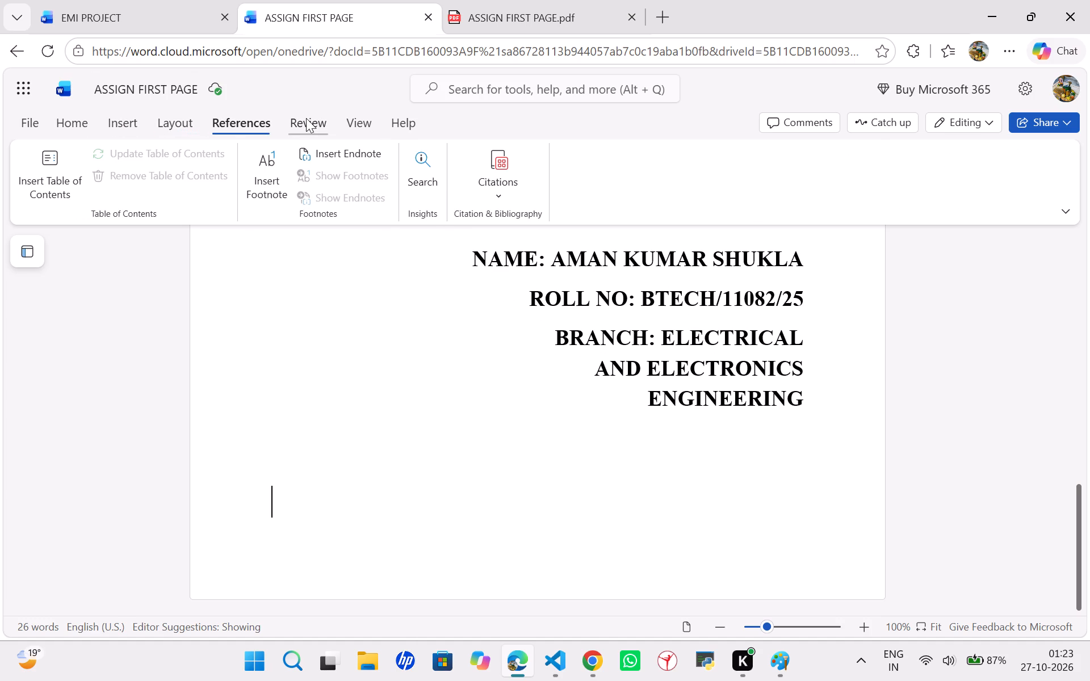
click(330, 119)
click(360, 120)
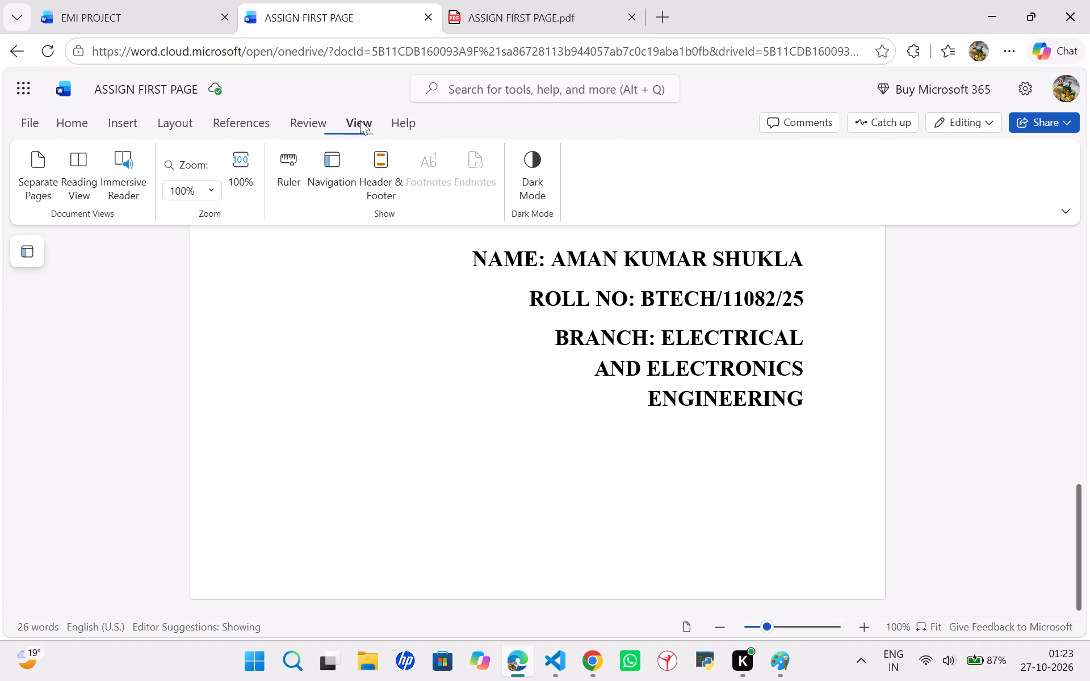
click(81, 188)
scroll(214, 305, up, 1)
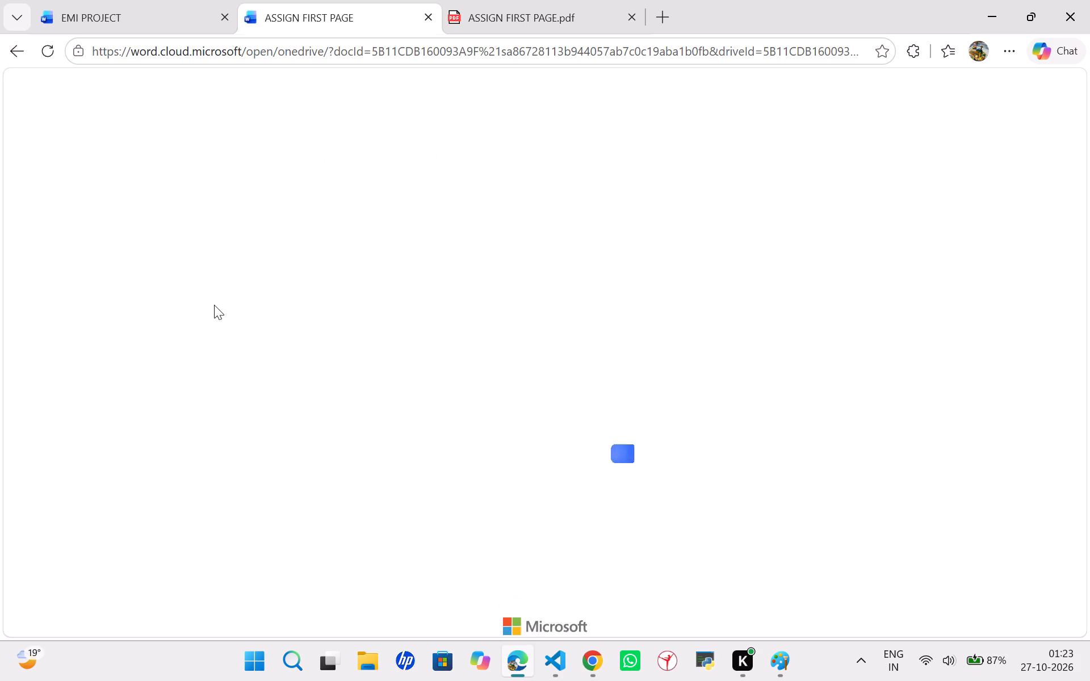
scroll(214, 305, up, 1)
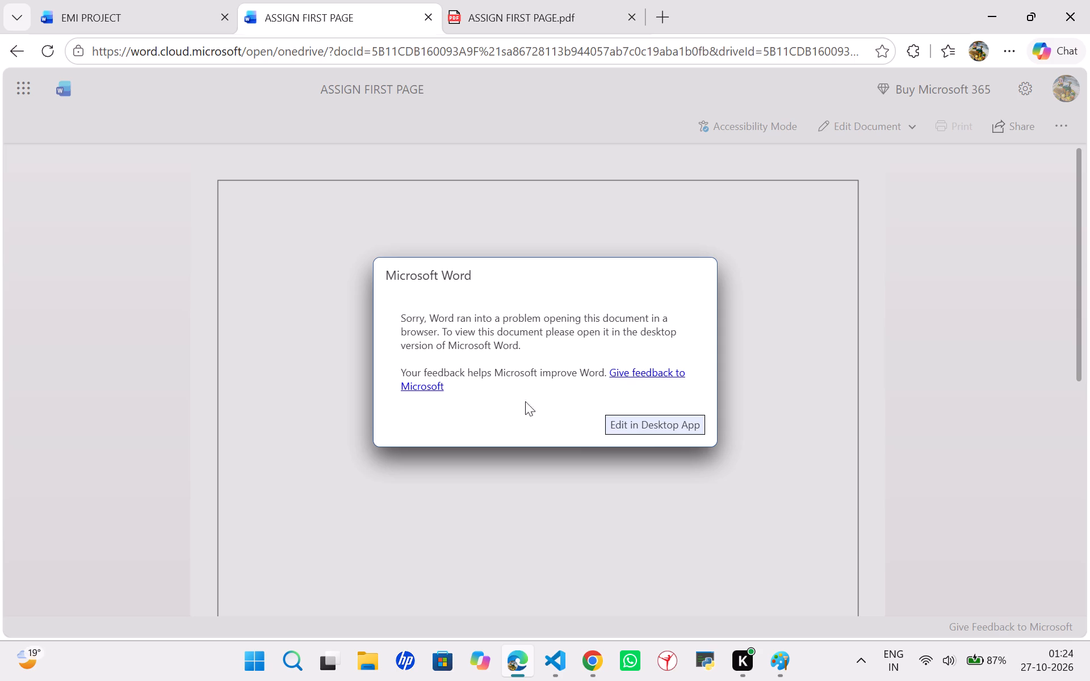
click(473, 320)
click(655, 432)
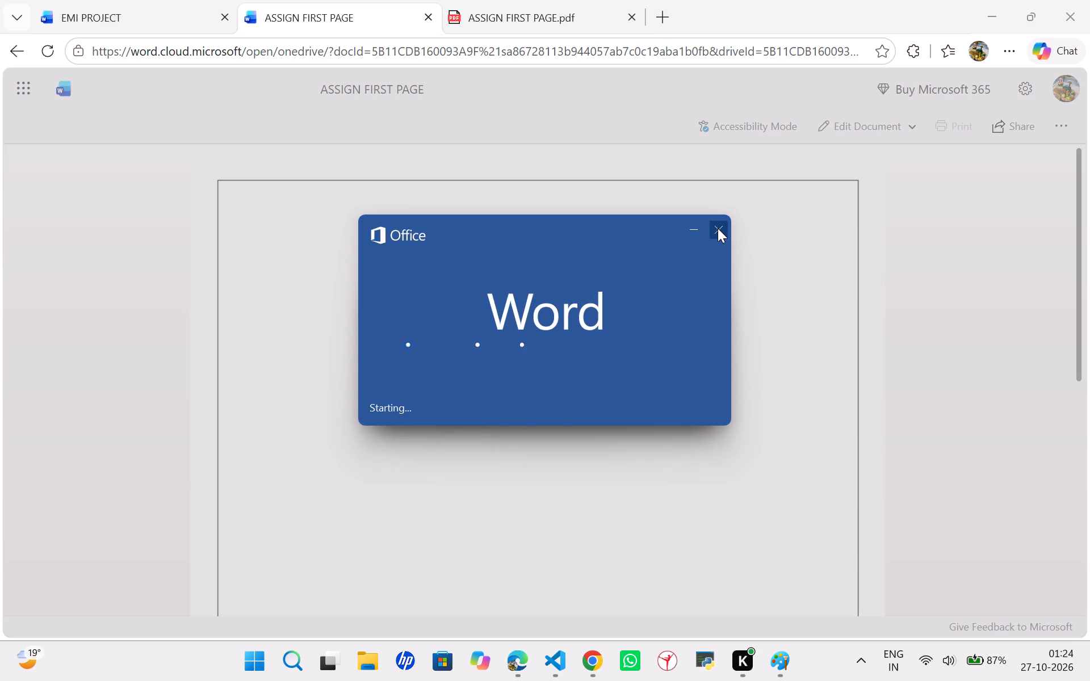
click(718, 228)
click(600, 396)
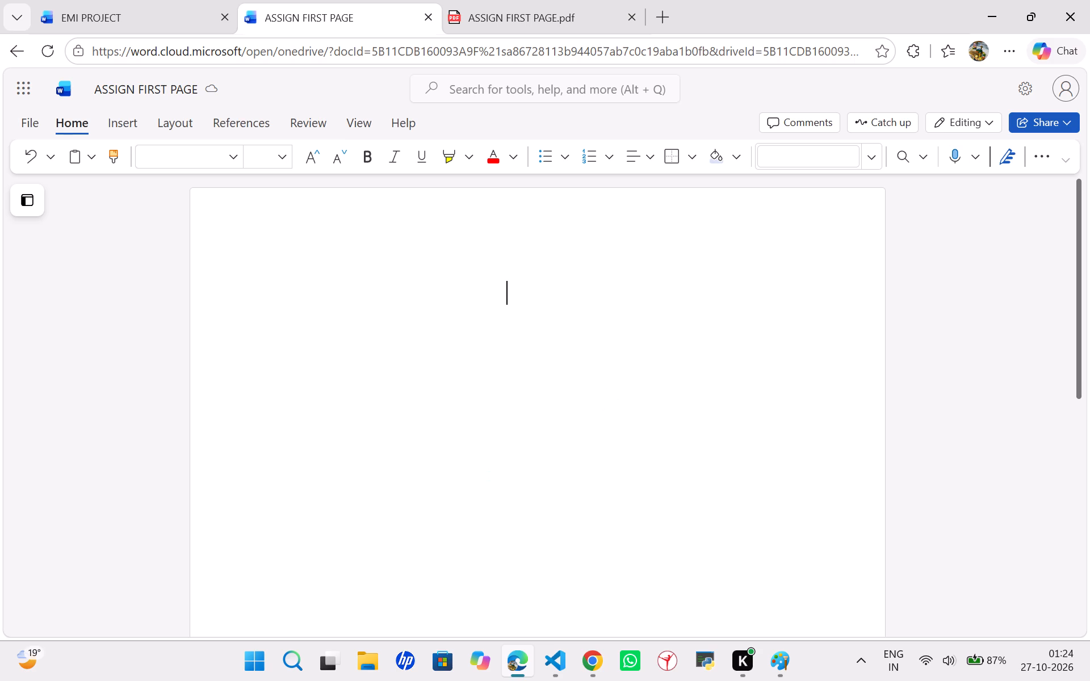
Review the cover page layout from the institute heading and logo down to the name, roll number and branch lines.
scroll(347, 377, up, 2)
scroll(347, 377, down, 6)
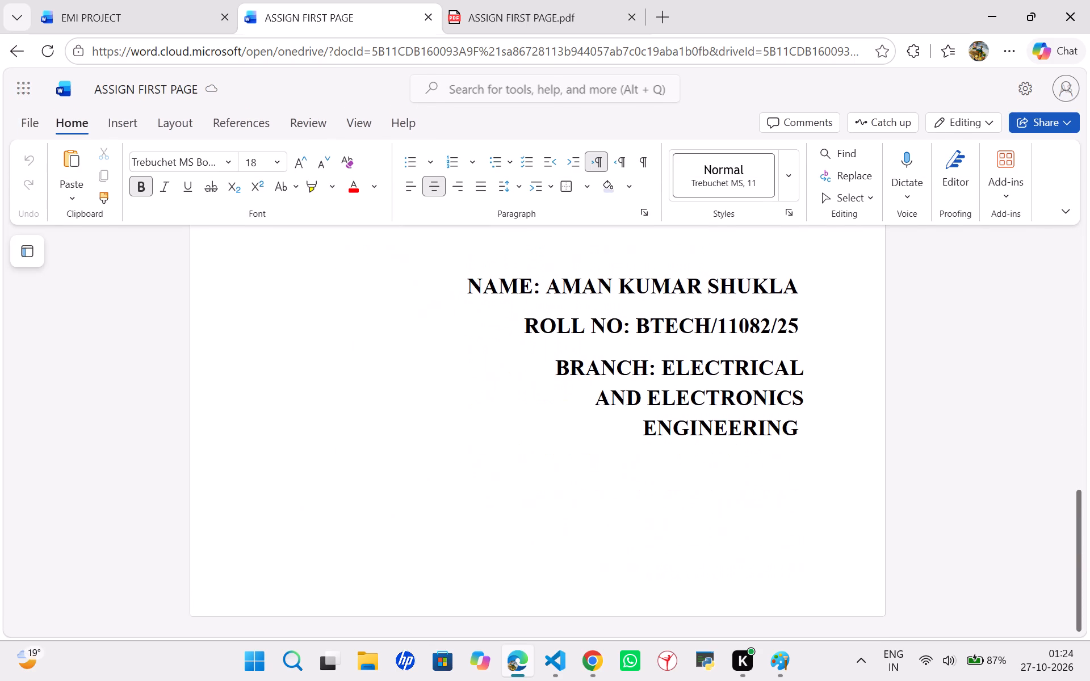
scroll(347, 377, down, 1)
scroll(347, 377, up, 6)
scroll(347, 377, down, 2)
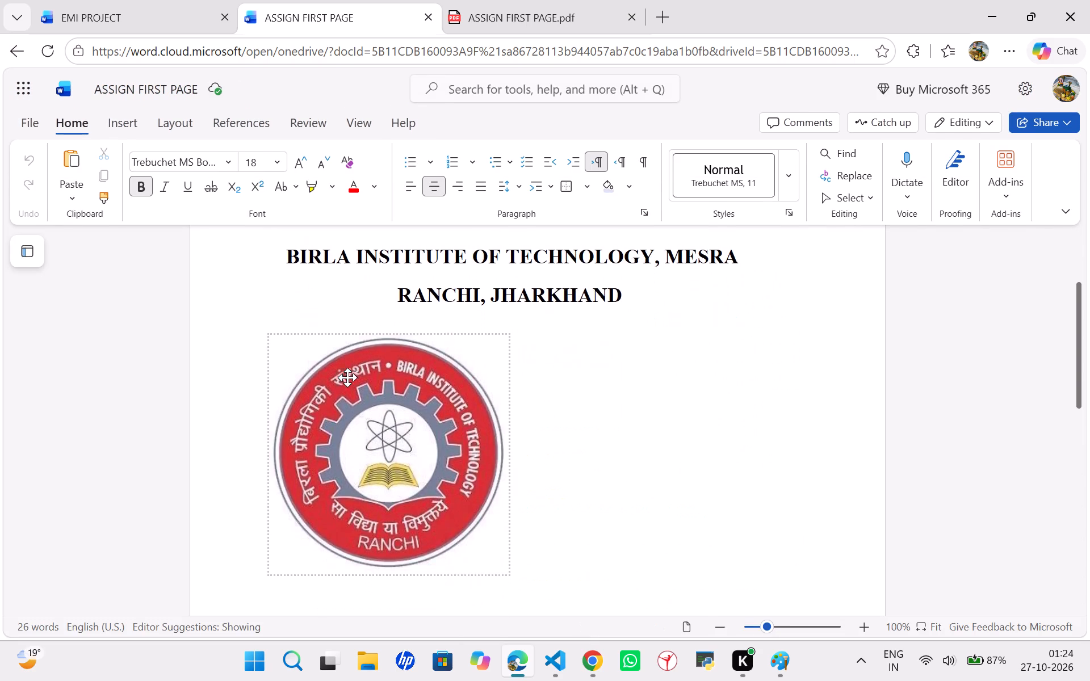
scroll(347, 377, down, 2)
scroll(347, 377, up, 4)
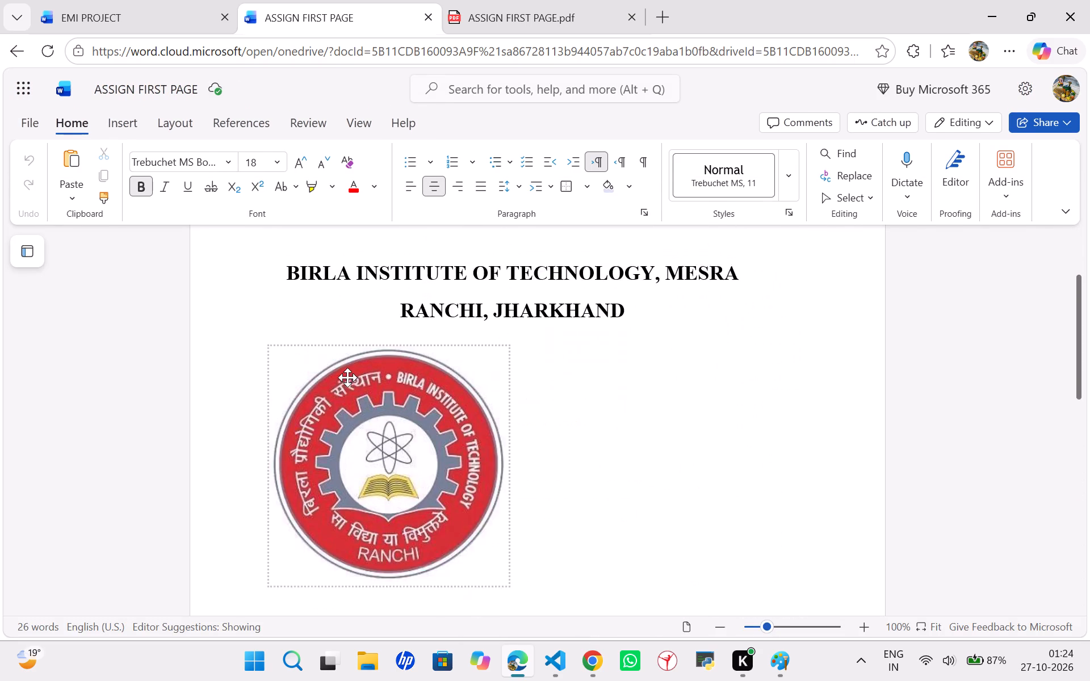
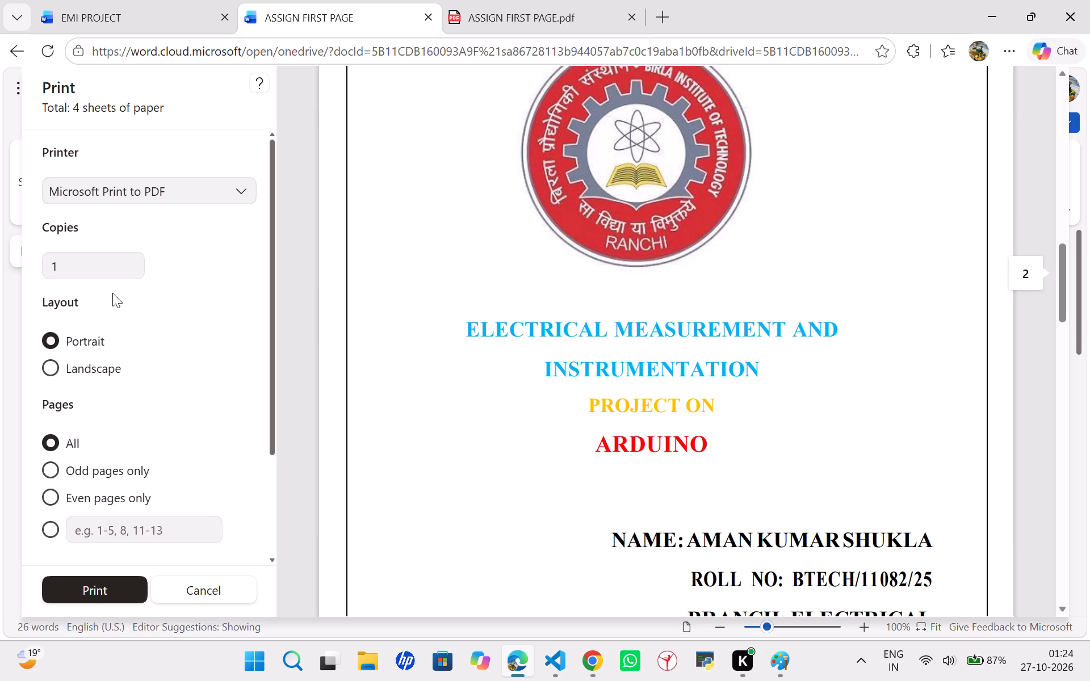
Choose Microsoft Print to PDF as the printer for the cover page document.
scroll(107, 356, up, 3)
click(165, 192)
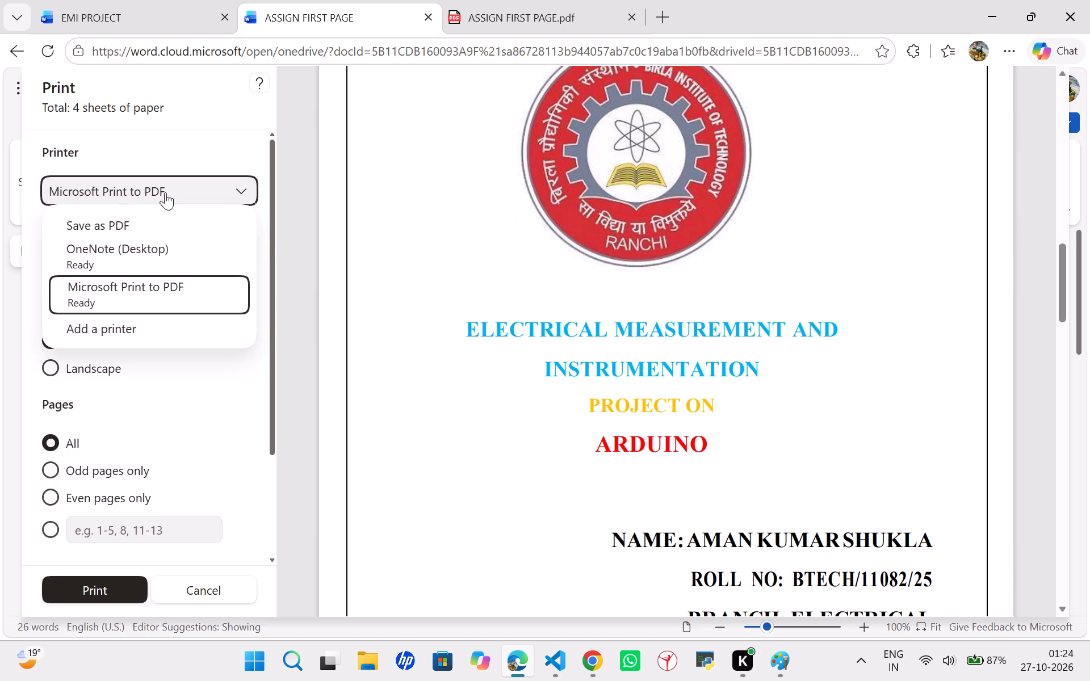
click(135, 282)
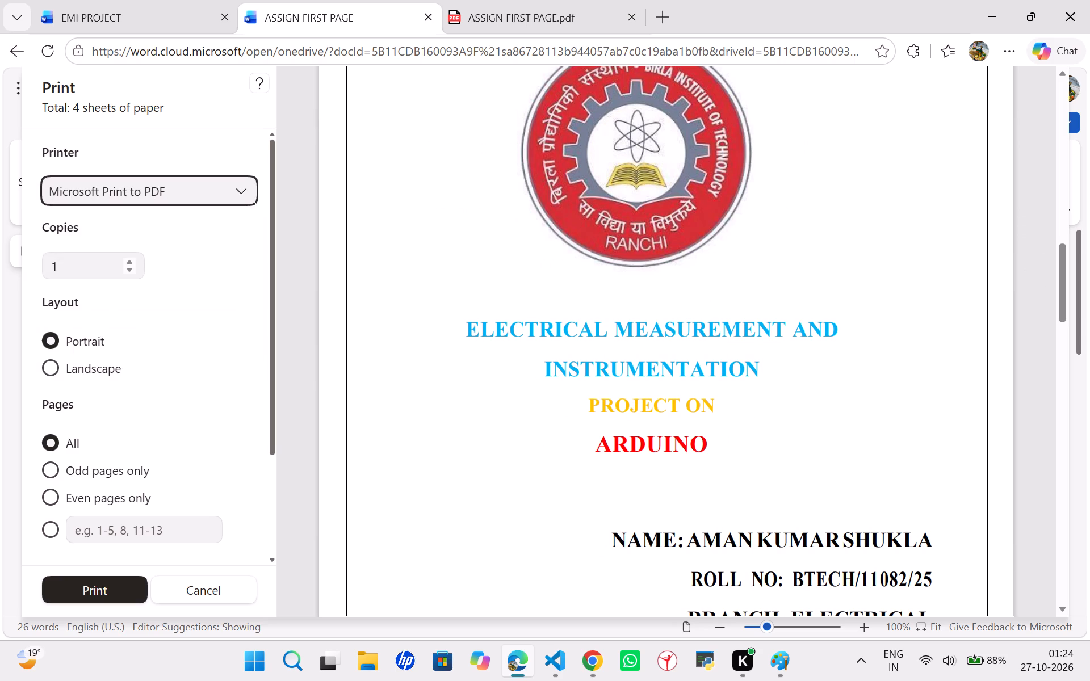
click(112, 112)
scroll(112, 112, up, 3)
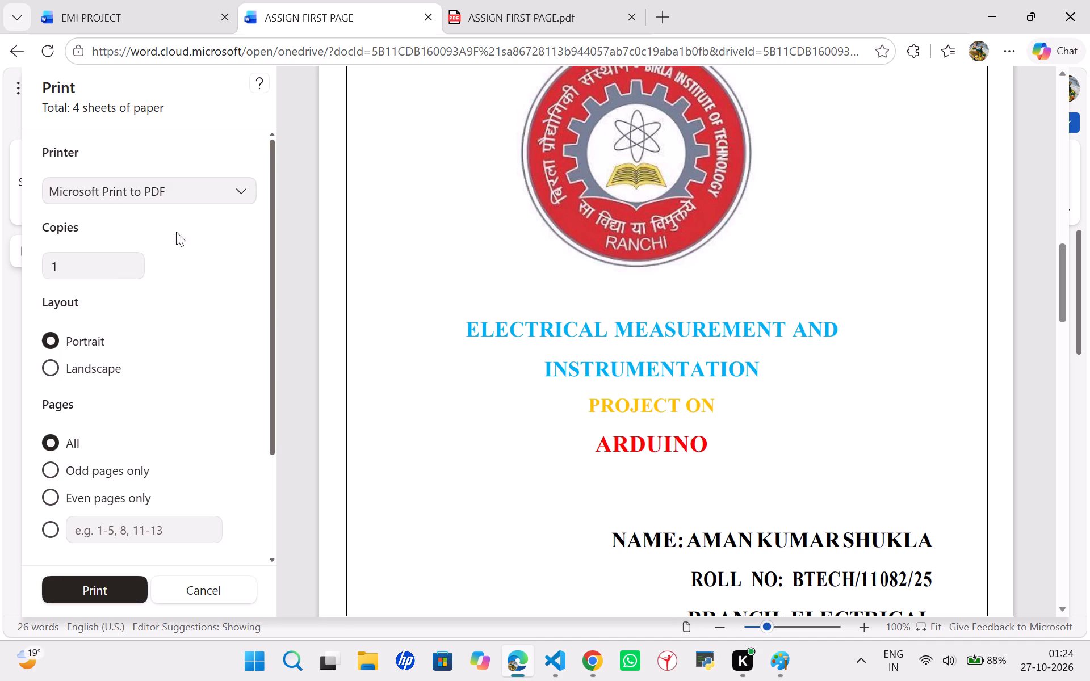
Switch the print job to a custom page range and set the number of copies to 1.
scroll(192, 293, down, 3)
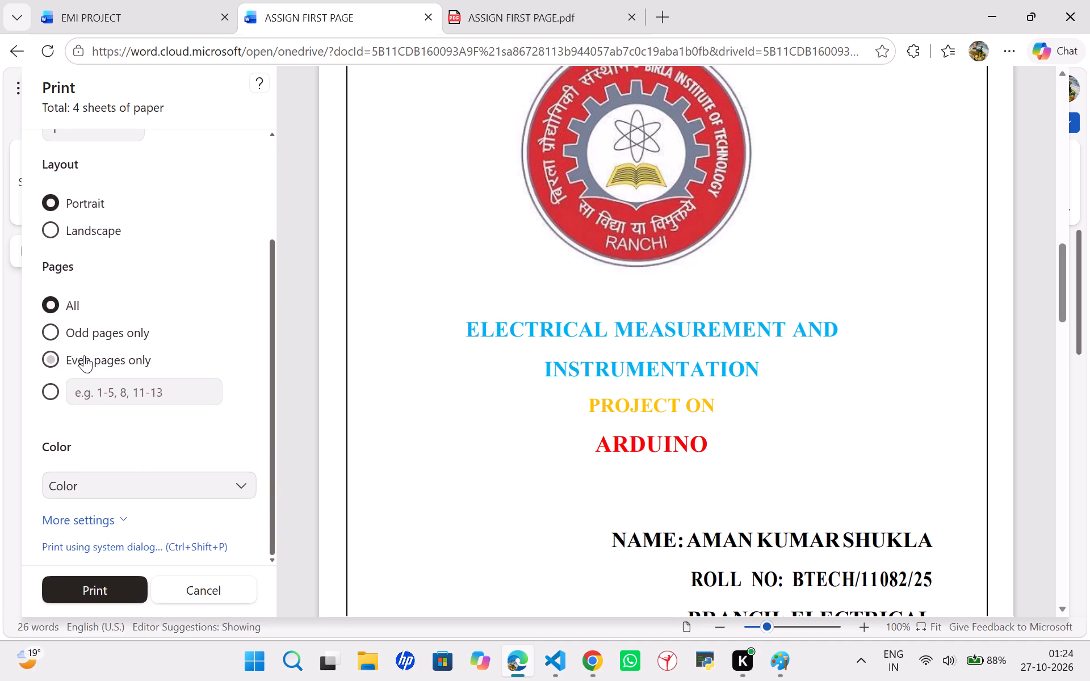
click(52, 384)
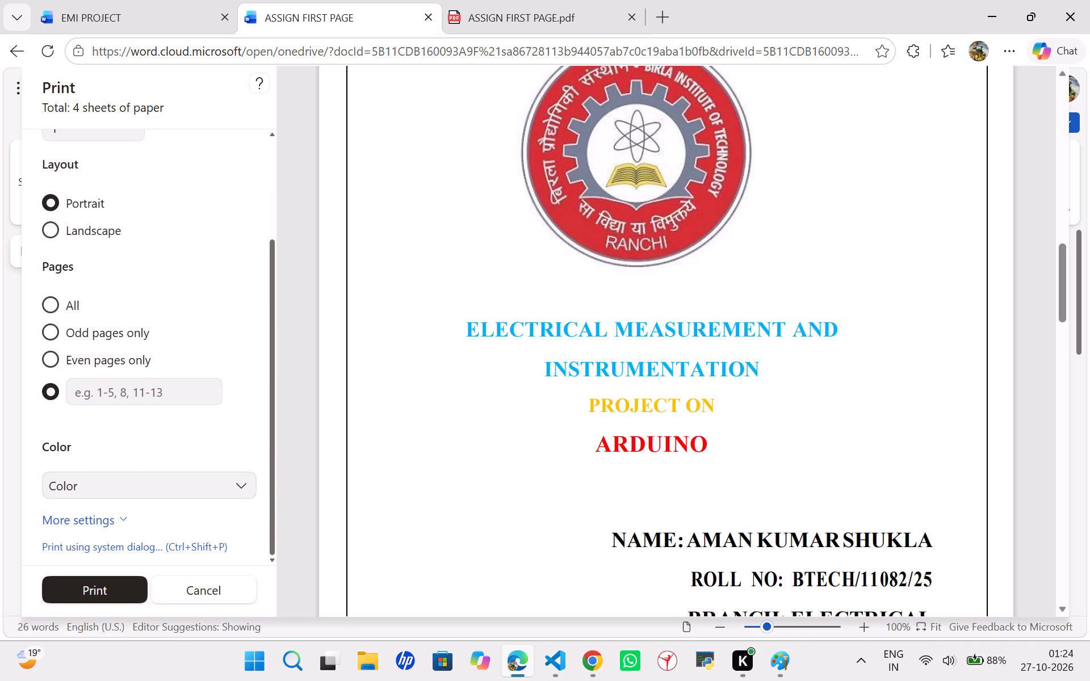
scroll(114, 465, down, 3)
scroll(114, 465, up, 9)
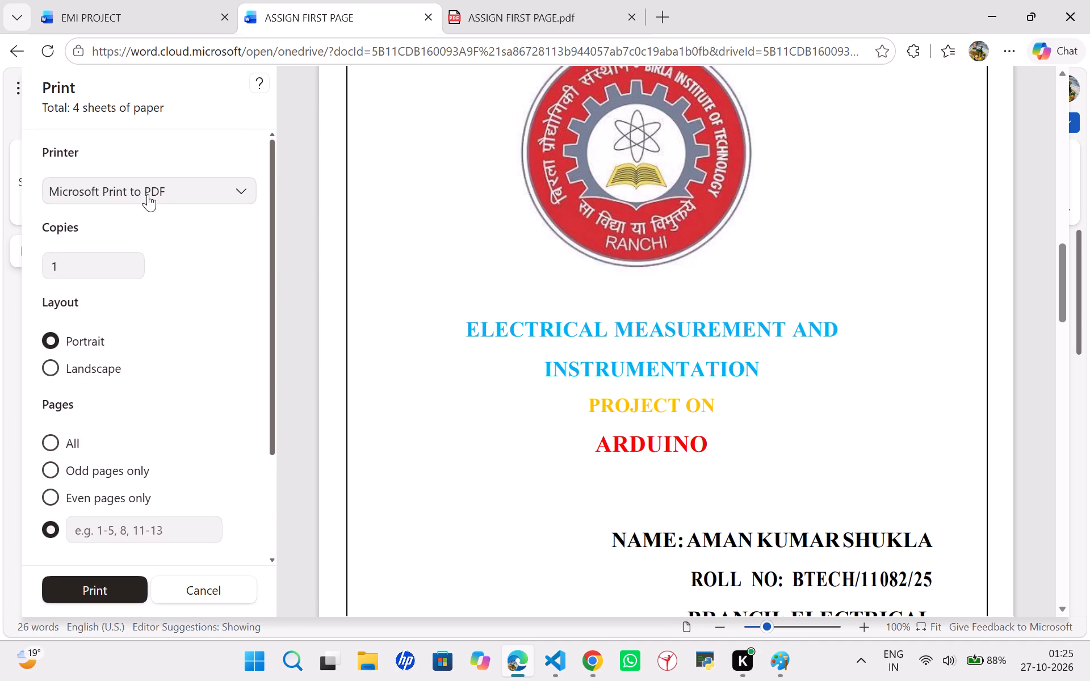
click(76, 261)
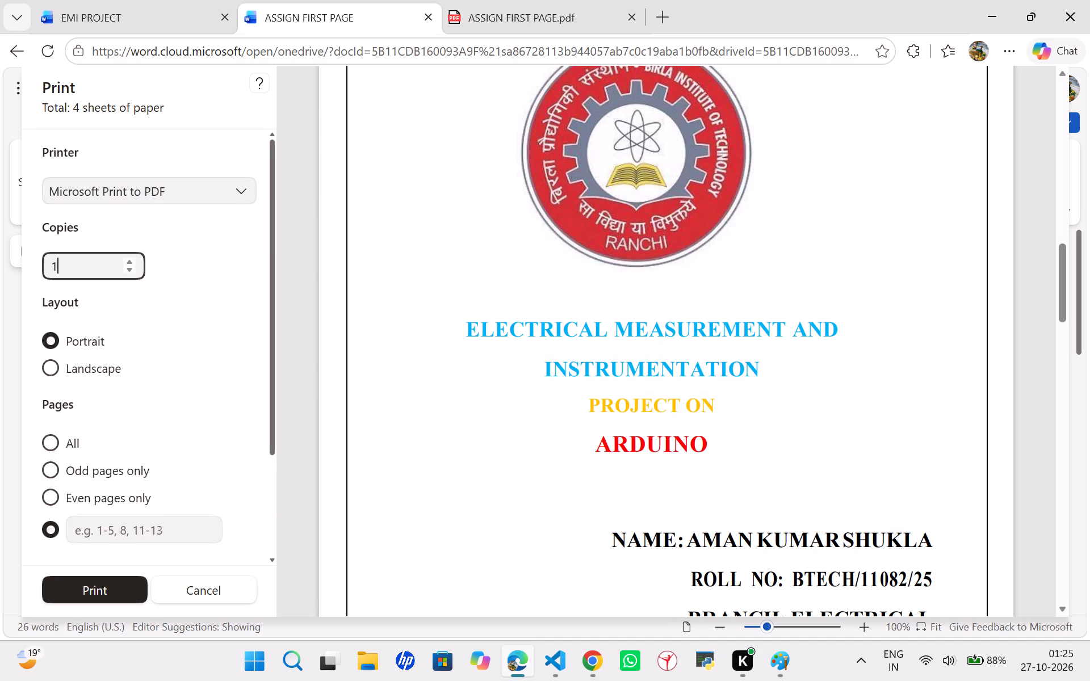
scroll(76, 261, up, 1)
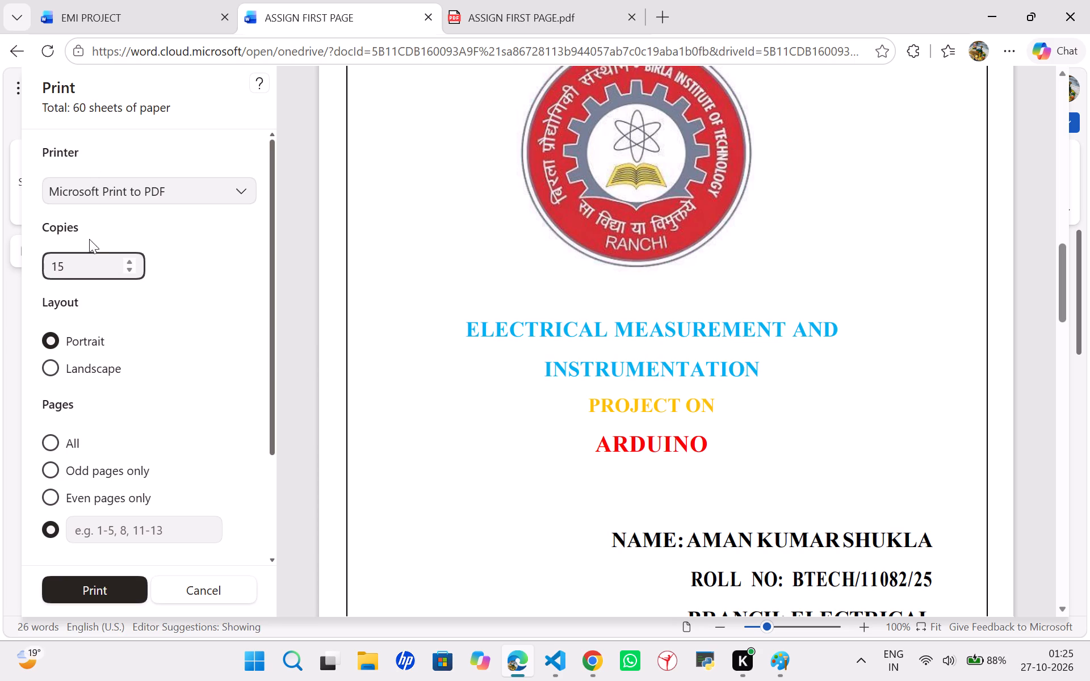
key(BackSpace)
key(BackSpace)
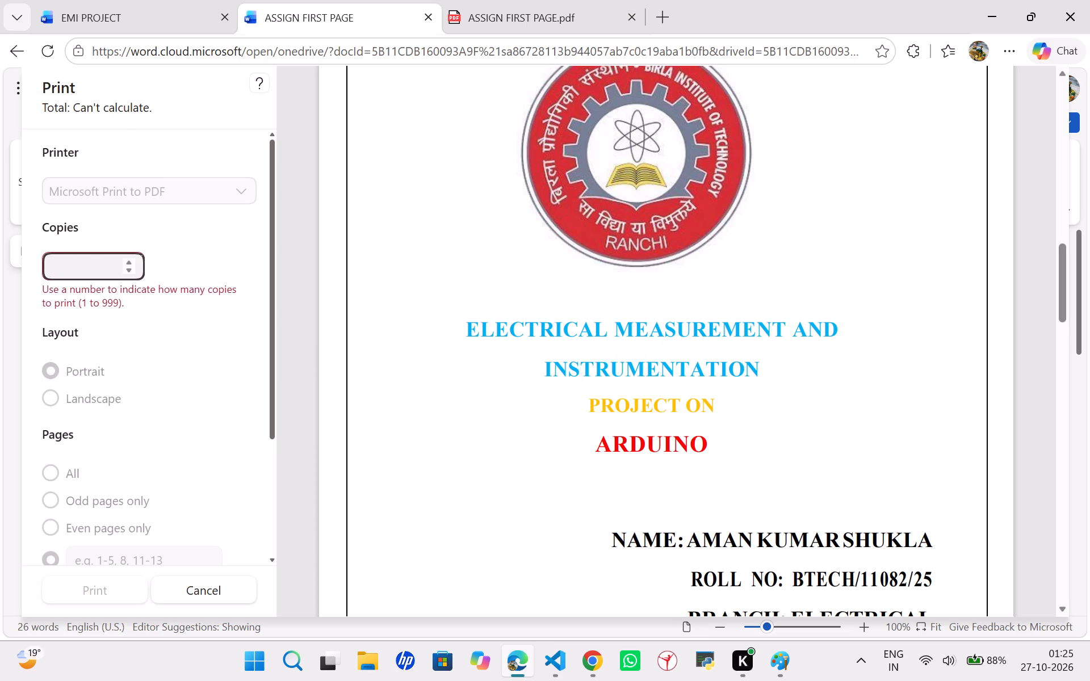
key(1)
Restrict the custom page range to page 2 and start the print.
click(159, 524)
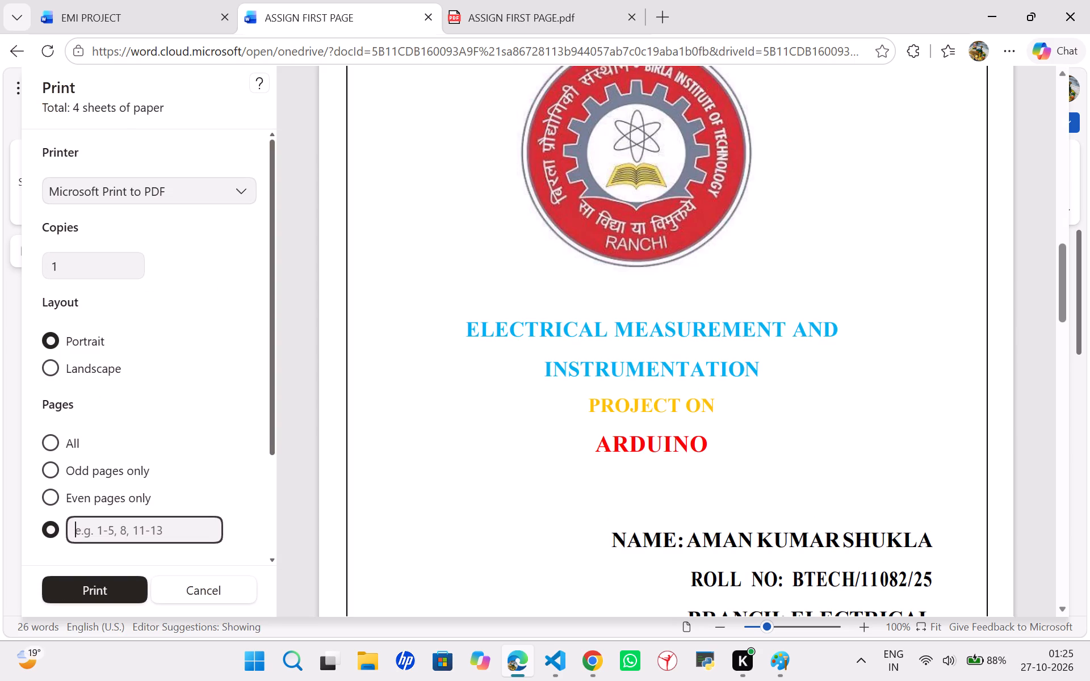
scroll(571, 260, up, 11)
scroll(571, 260, down, 4)
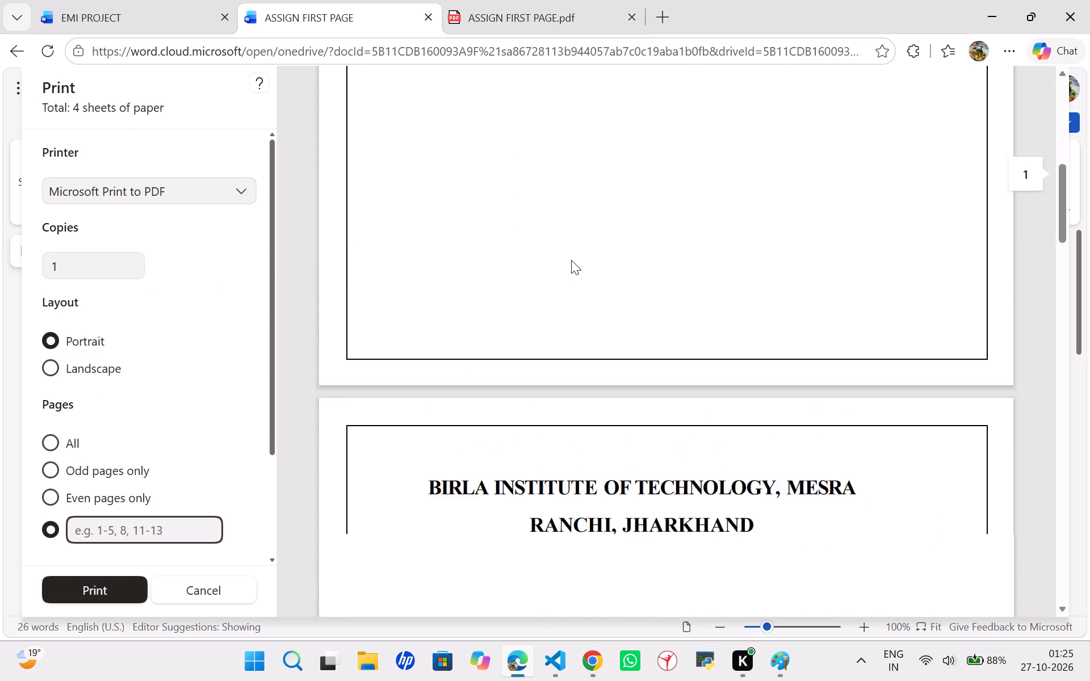
scroll(571, 260, down, 18)
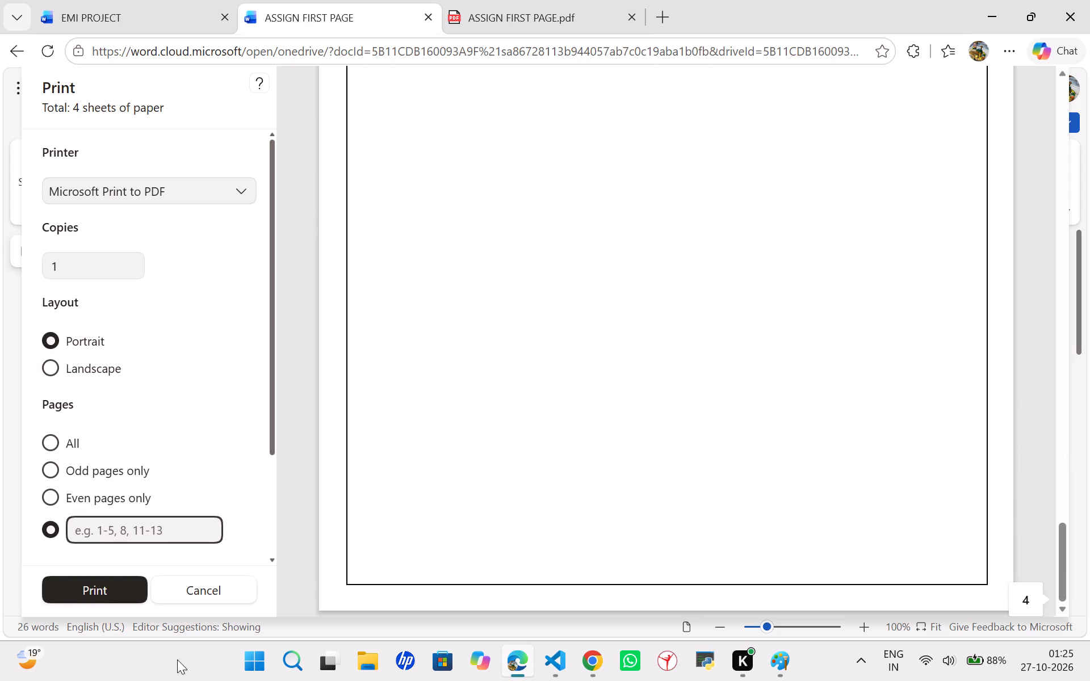
key(2)
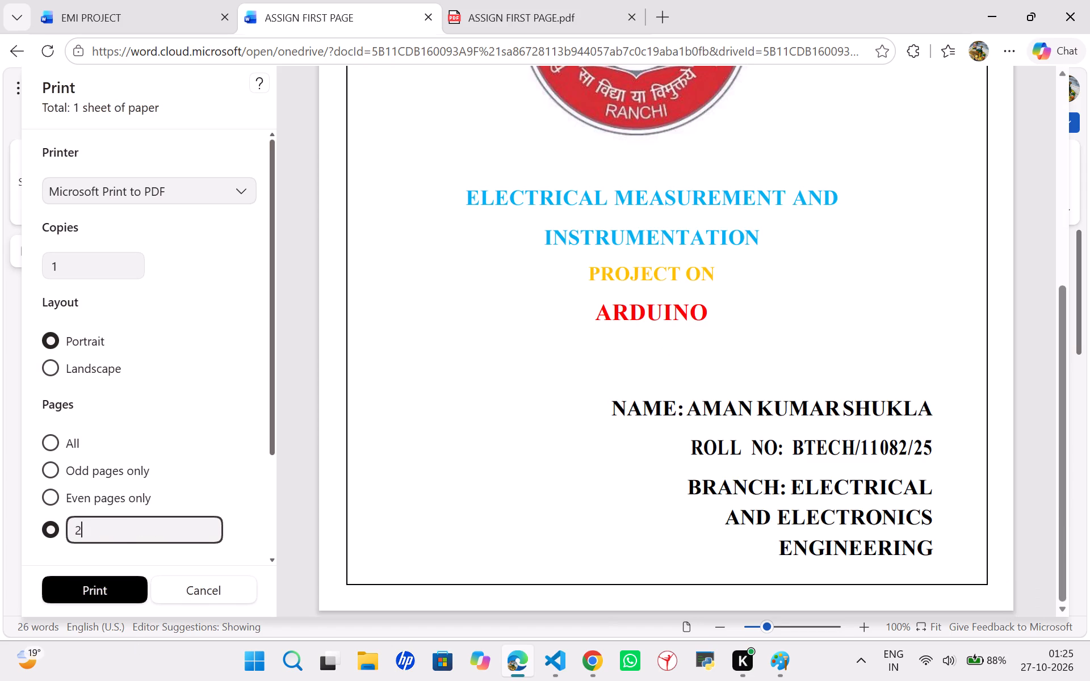
scroll(599, 304, up, 7)
scroll(599, 304, down, 7)
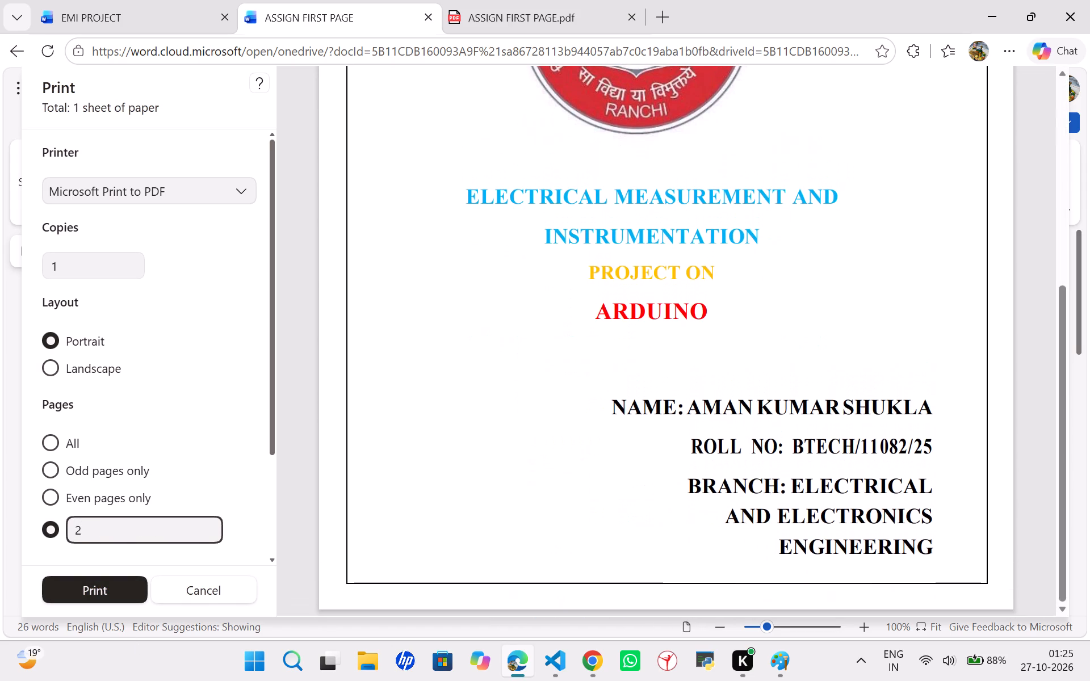
click(120, 587)
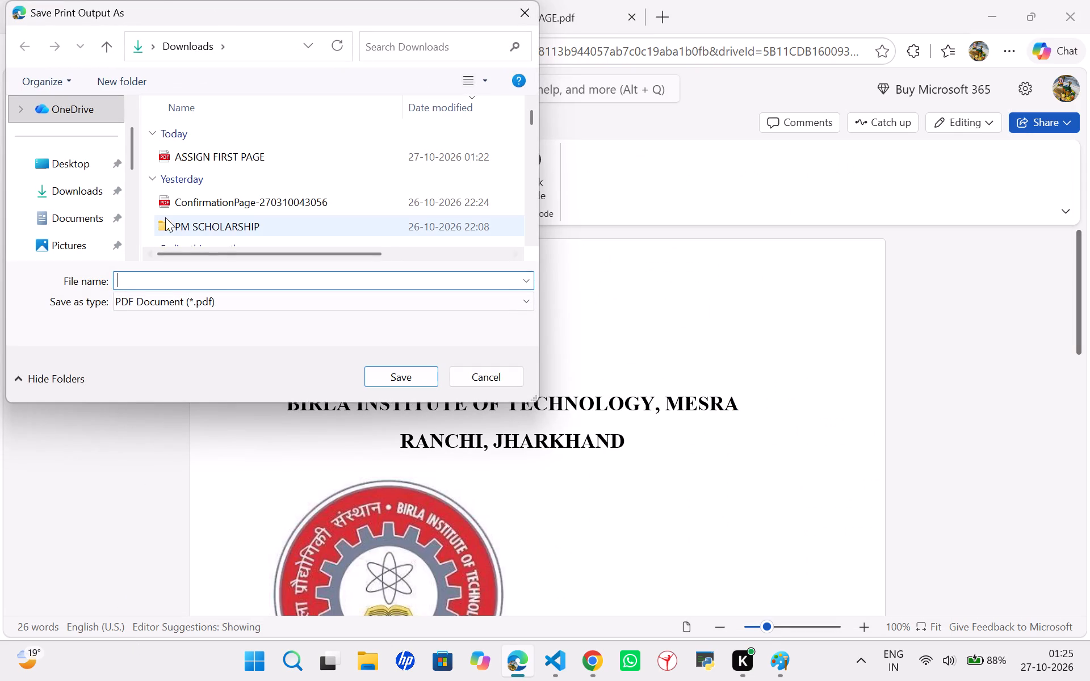
Save the print output in Downloads as ASSIGN FIRST PAGE(1).pdf.
click(209, 291)
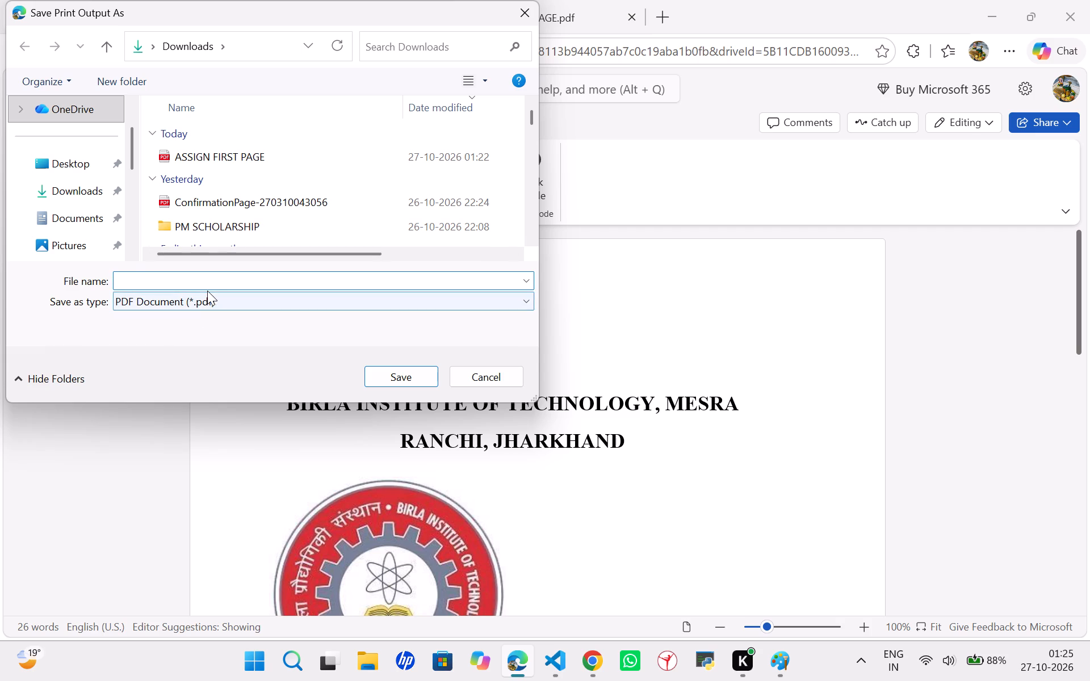
click(200, 300)
click(161, 276)
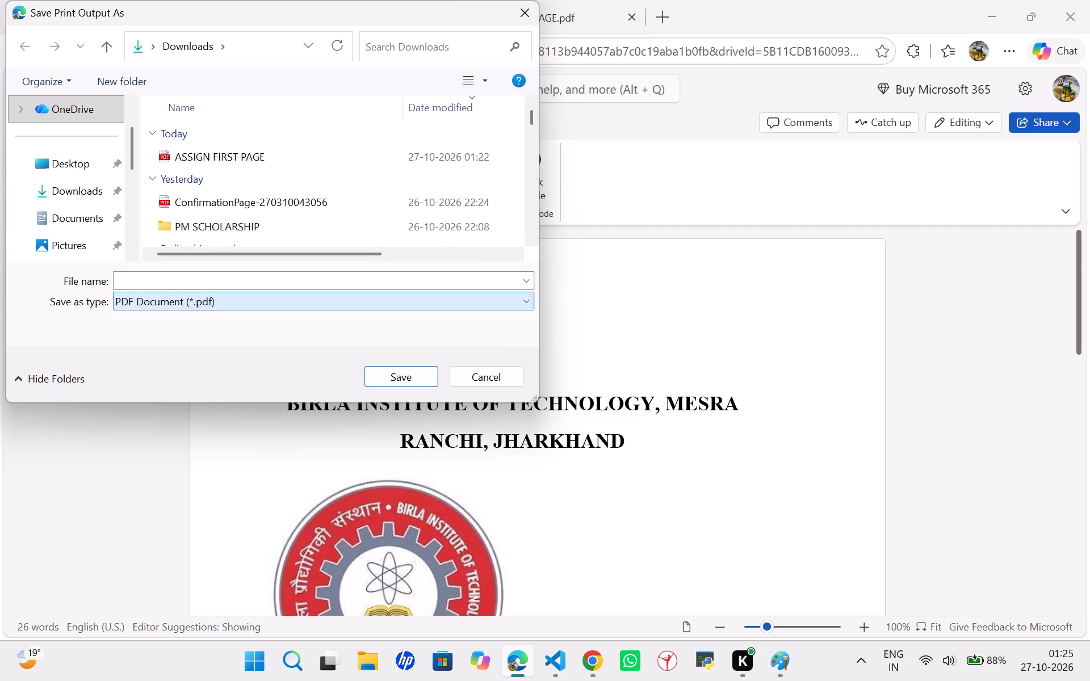
click(161, 276)
text(ASS)
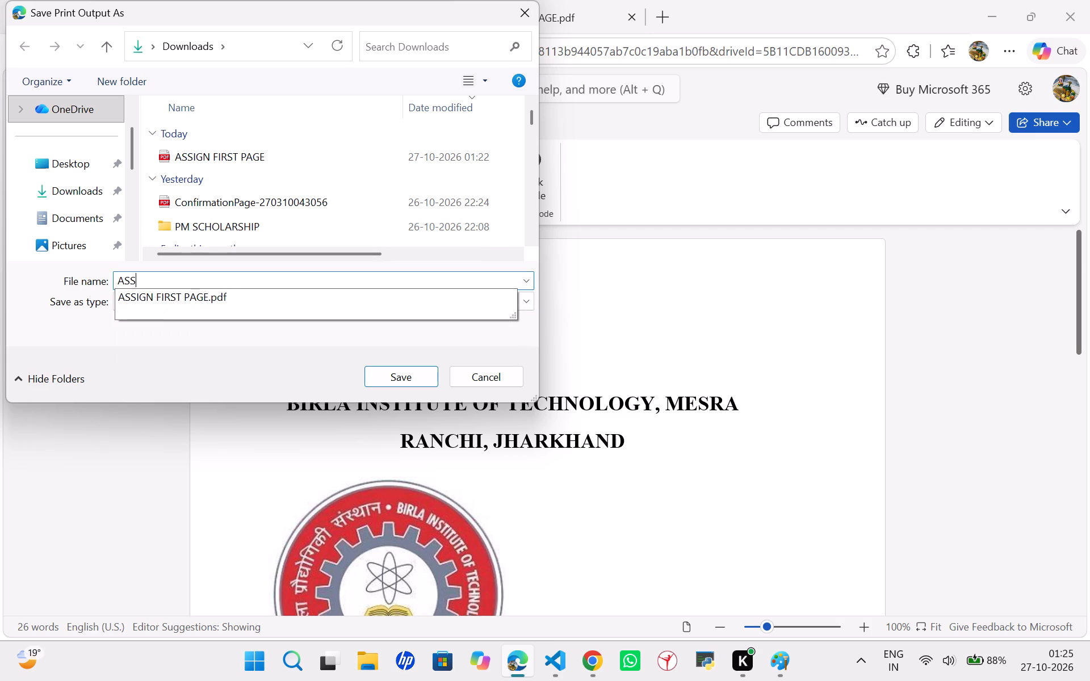
click(215, 291)
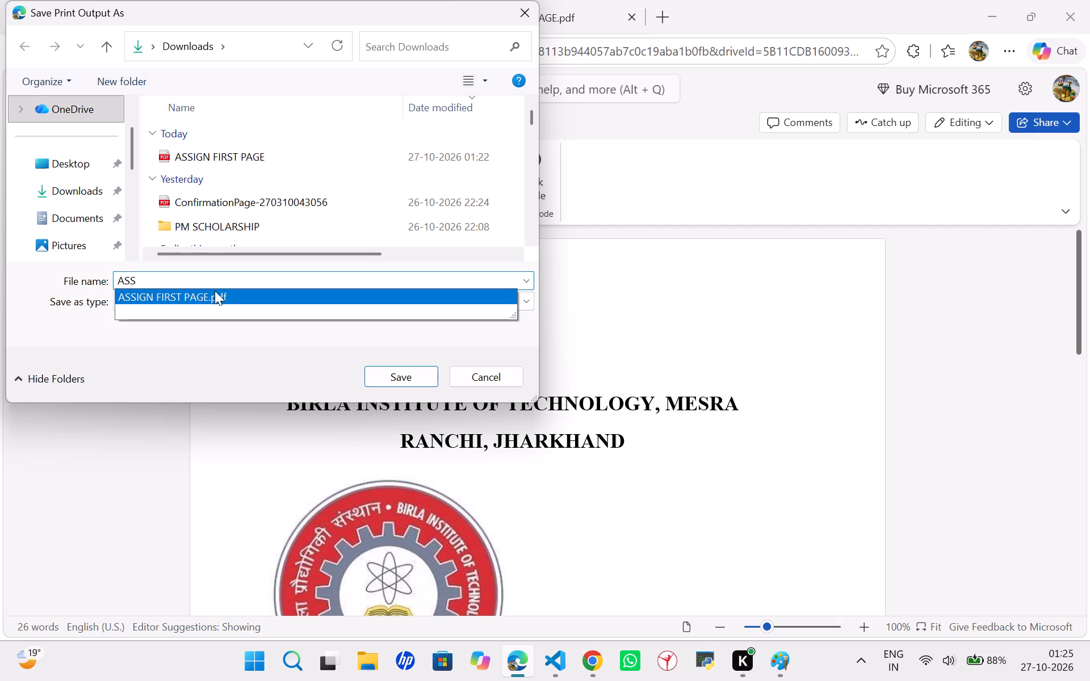
click(204, 293)
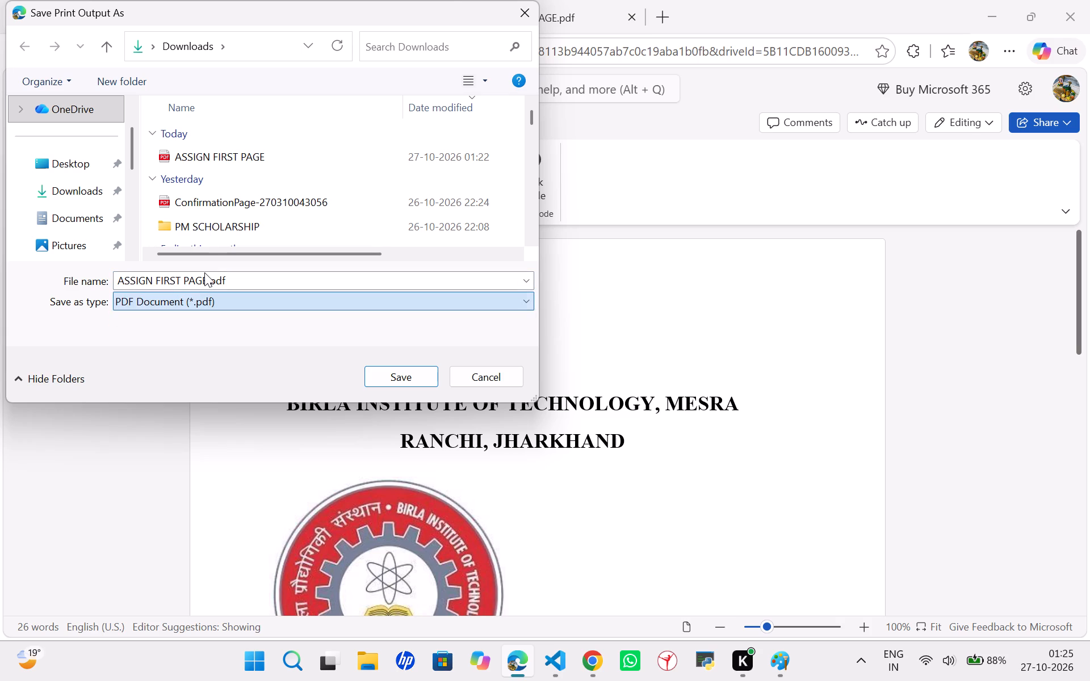
click(204, 272)
click(209, 278)
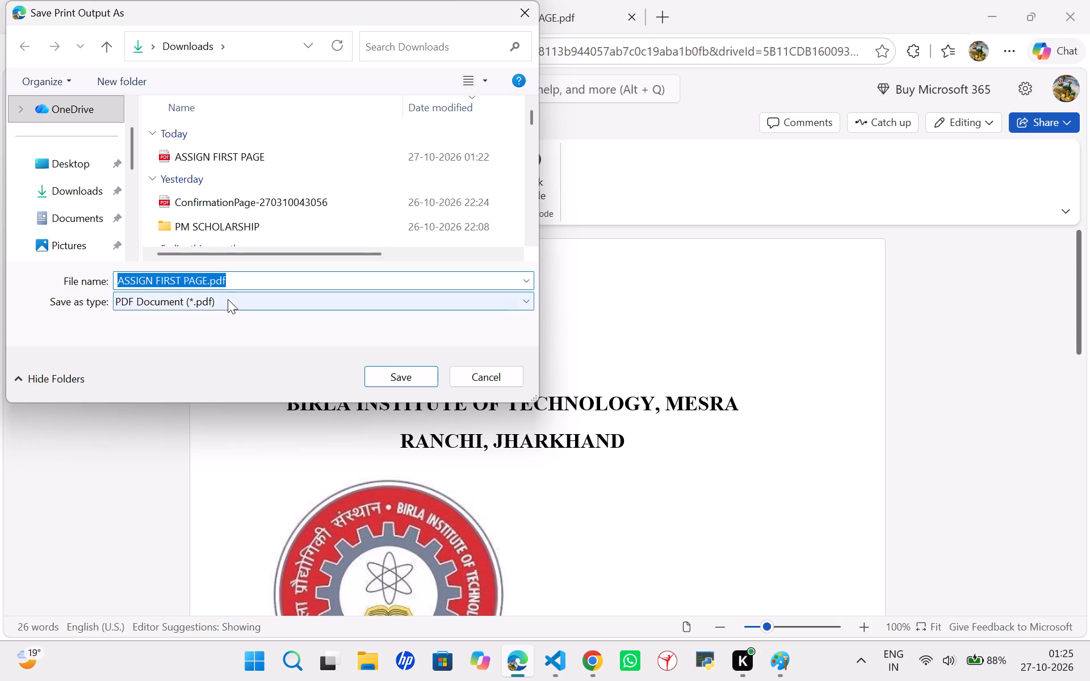
click(208, 277)
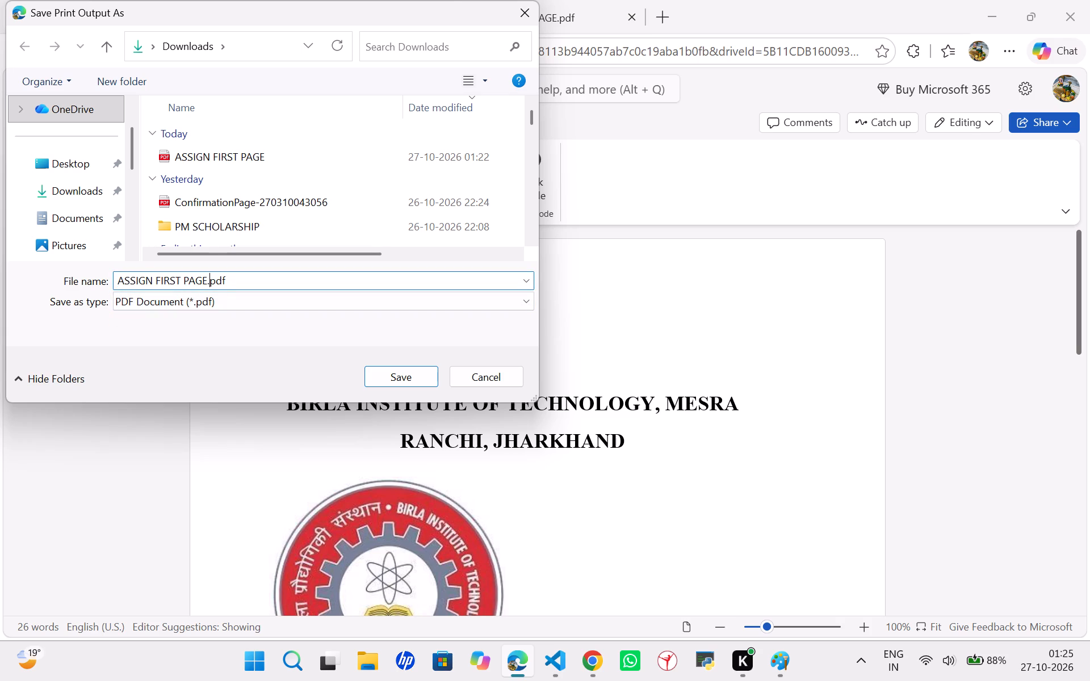
key(Left)
text((1_))
key(BackSpace)
key(BackSpace)
key(shift+parenright)
click(405, 373)
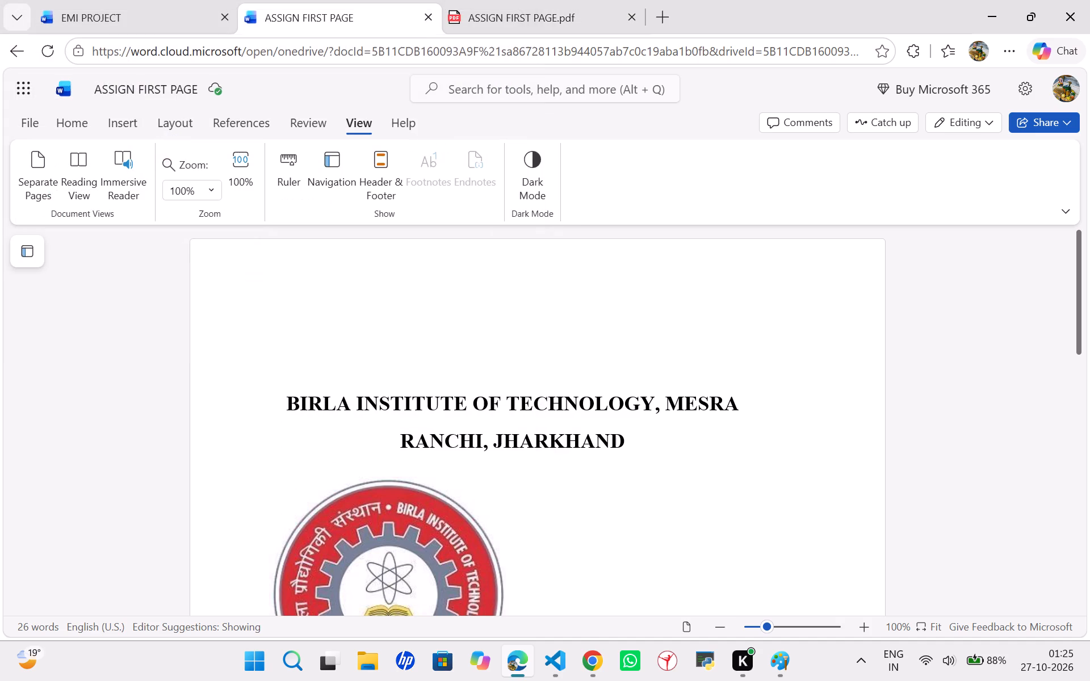
Close the previously opened ASSIGN FIRST PAGE.pdf.
click(514, 26)
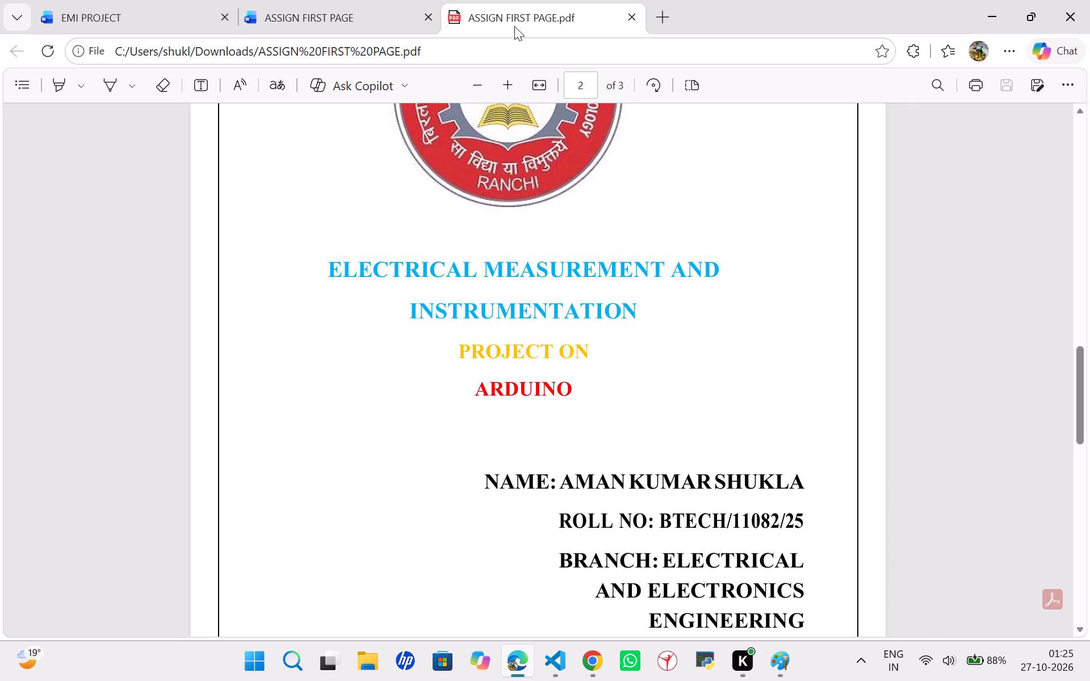
click(633, 10)
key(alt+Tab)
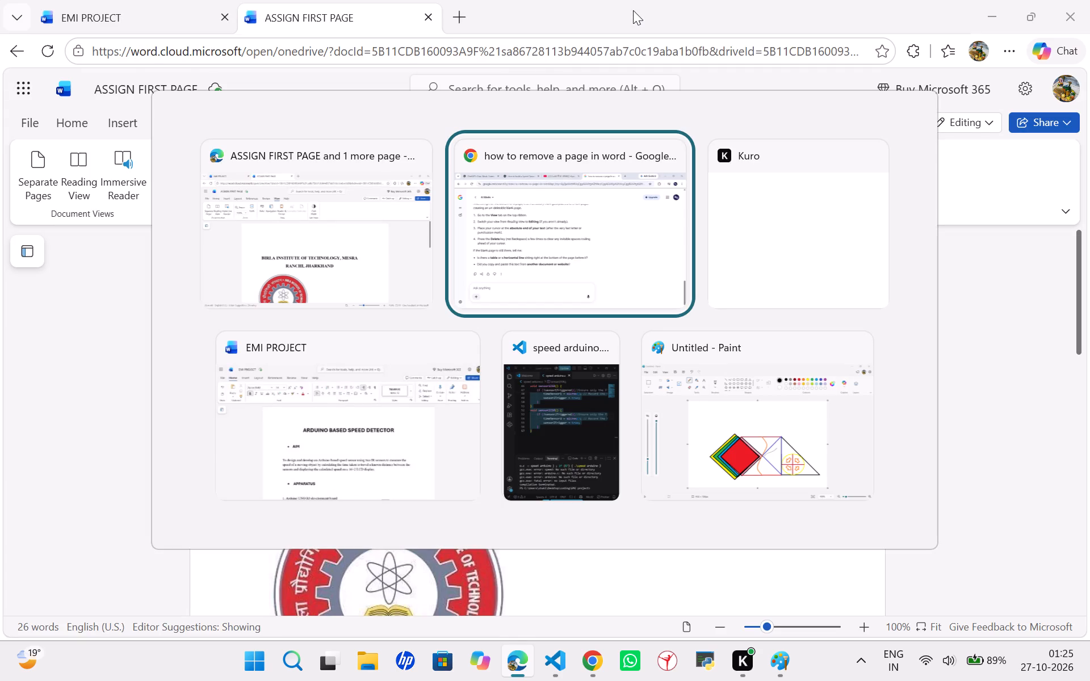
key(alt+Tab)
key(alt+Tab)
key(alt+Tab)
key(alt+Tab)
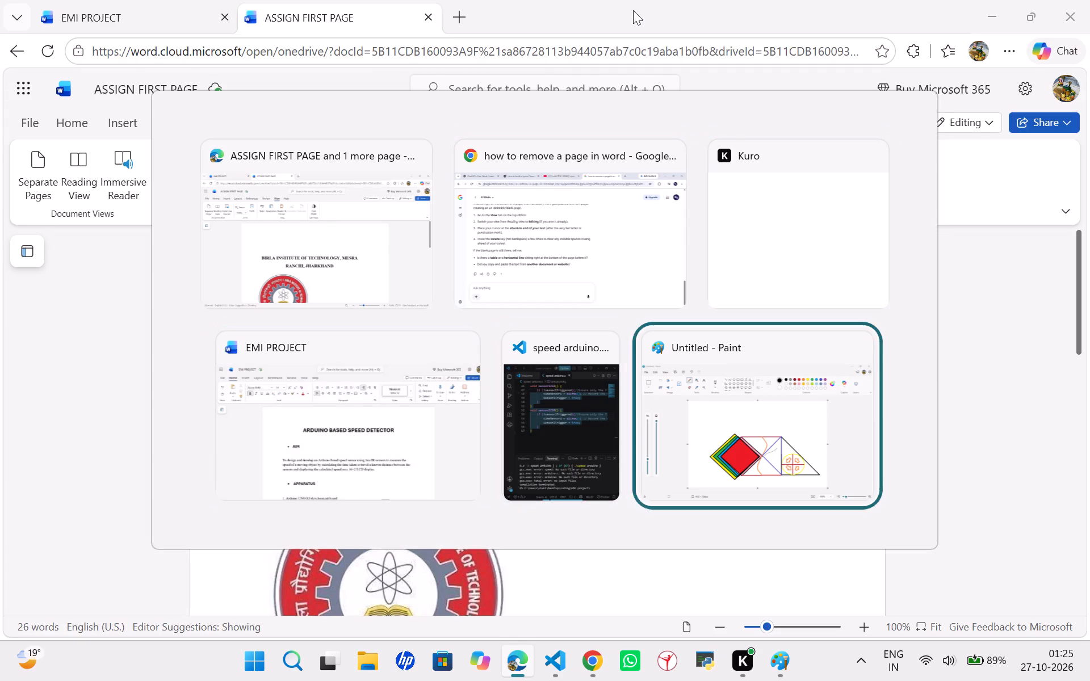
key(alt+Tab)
Delete the older ASSIGN FIRST PAGE PDF from the Downloads folder in File Explorer.
click(362, 671)
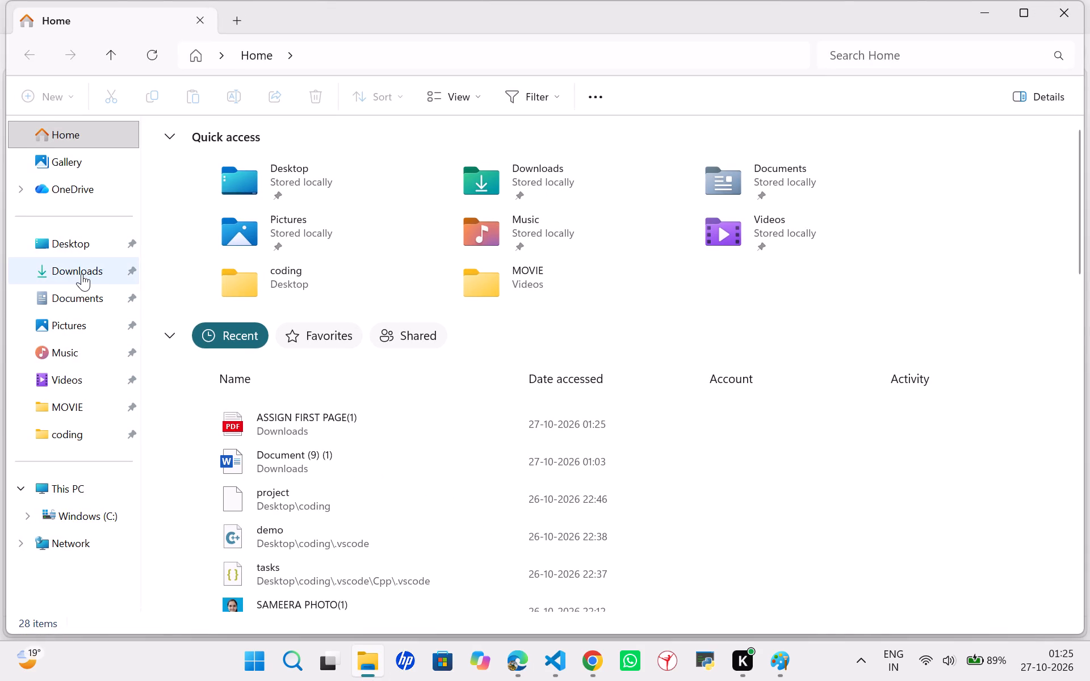
click(82, 274)
click(269, 201)
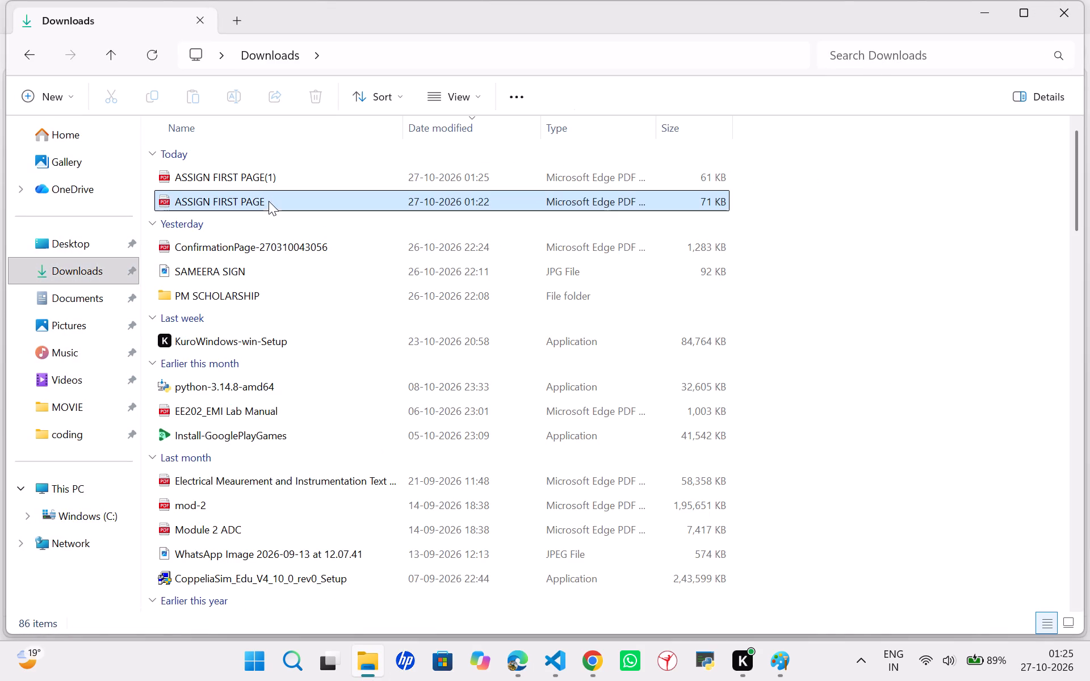
right_click(269, 201)
click(525, 134)
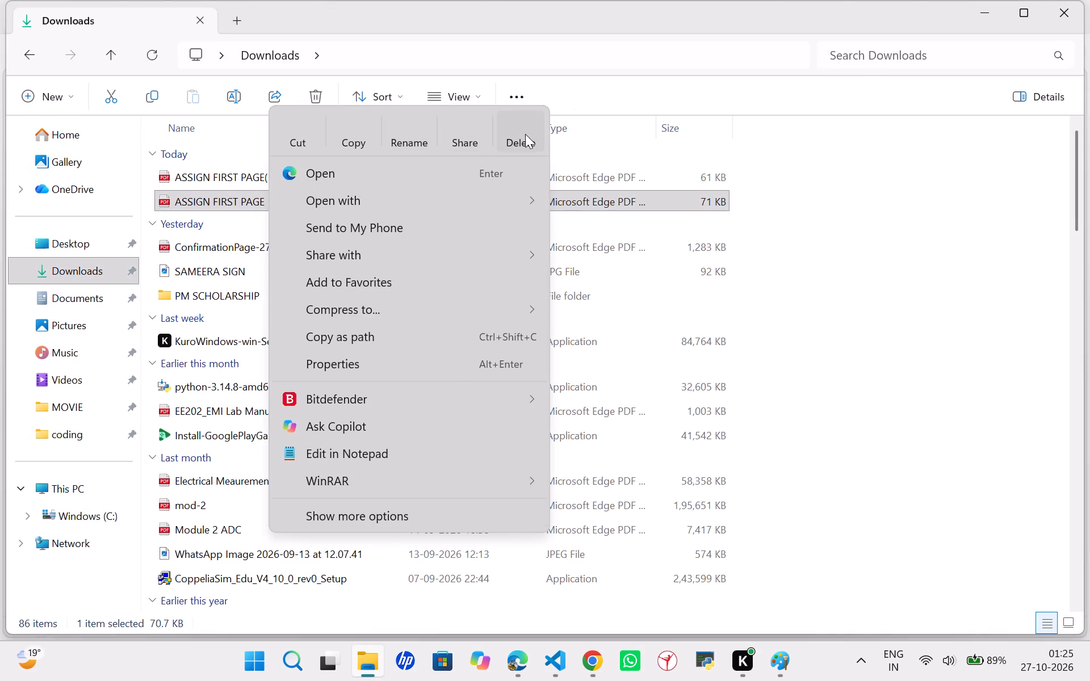
Open ASSIGN FIRST PAGE(1) from Downloads, check its cover page layout, and close it again.
double_click(329, 179)
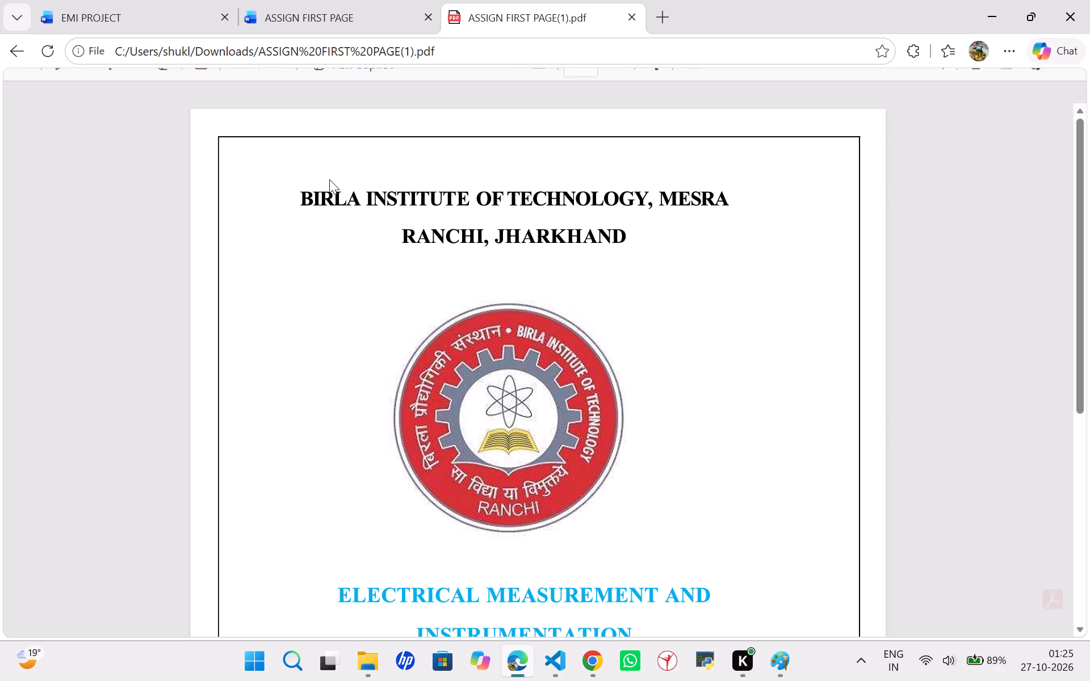
scroll(457, 323, down, 6)
scroll(457, 323, up, 9)
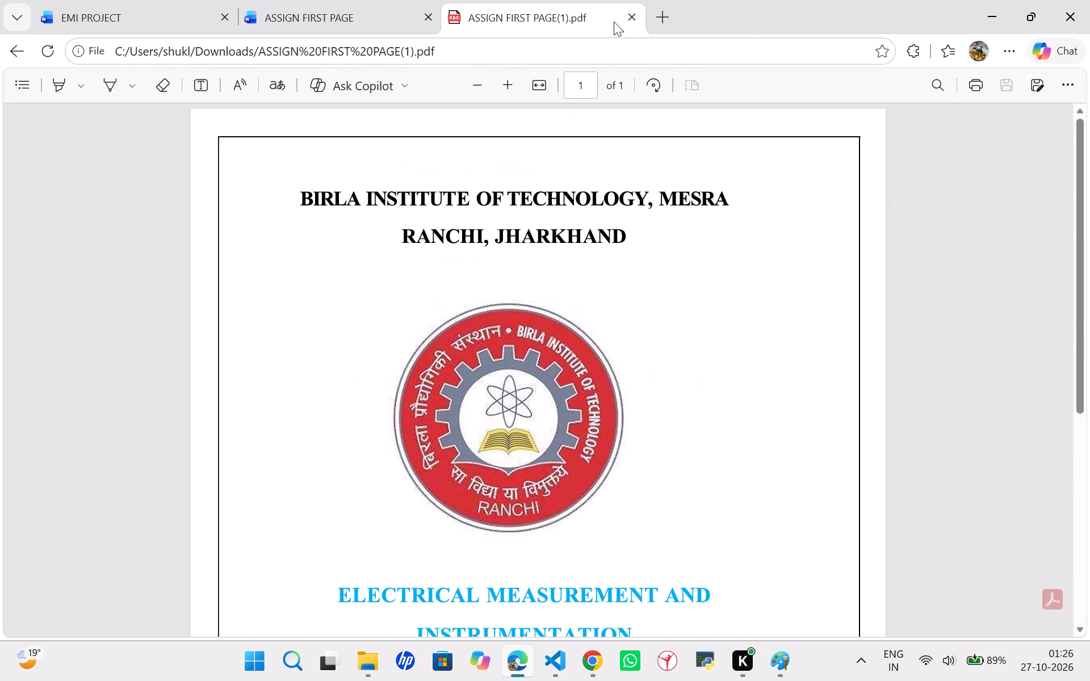
click(638, 15)
Switch to the EMI PROJECT document and look through the report from its title to the SOURCE CODE section.
scroll(409, 365, up, 1)
scroll(409, 365, down, 9)
click(126, 0)
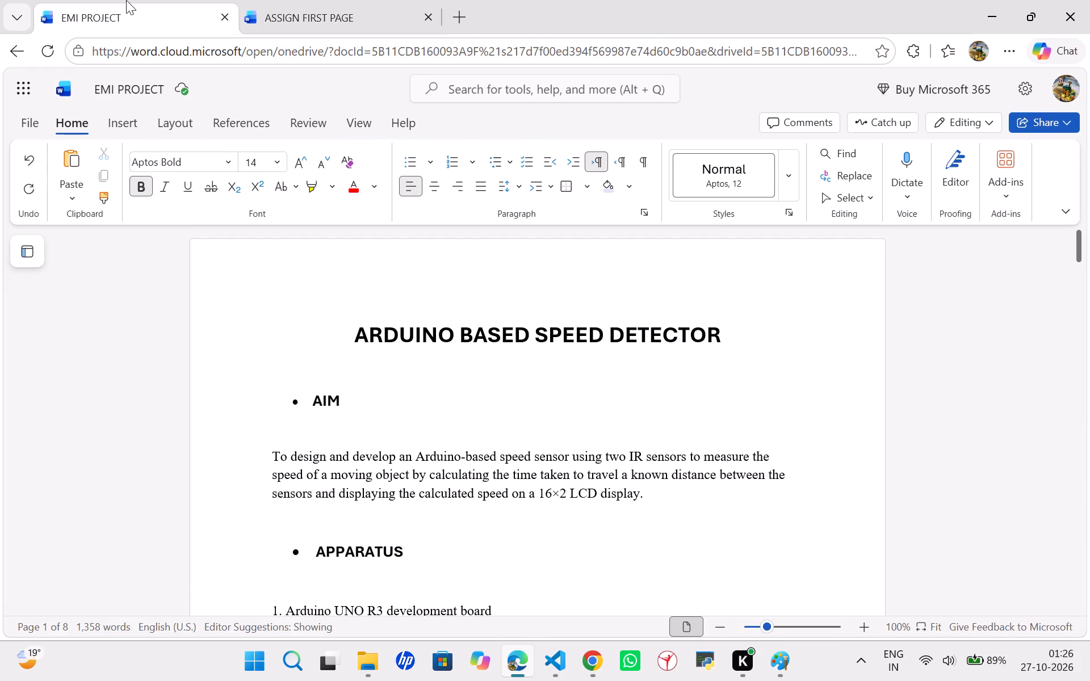
scroll(258, 357, up, 1)
scroll(258, 357, down, 3)
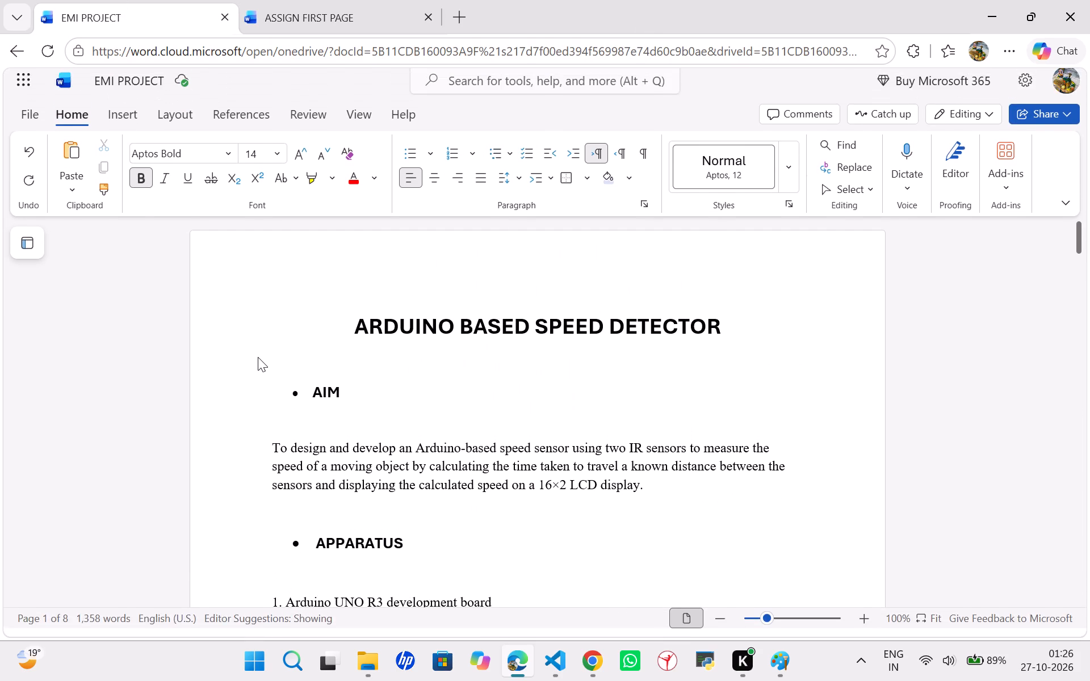
scroll(258, 357, down, 3)
scroll(522, 423, down, 2)
click(522, 423)
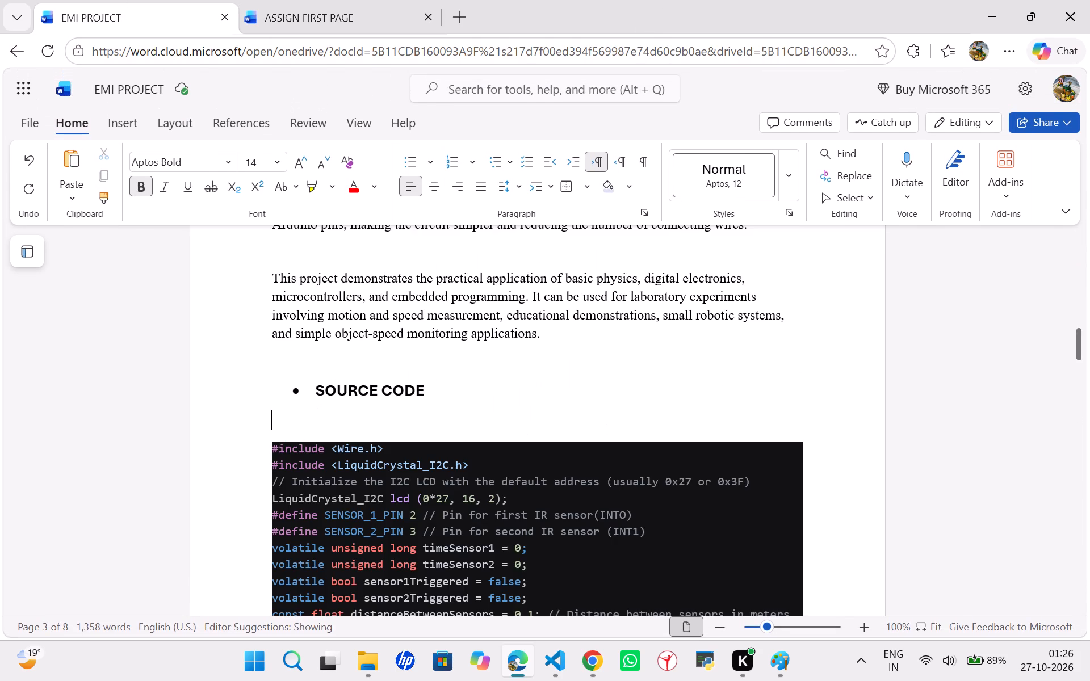
scroll(522, 423, up, 13)
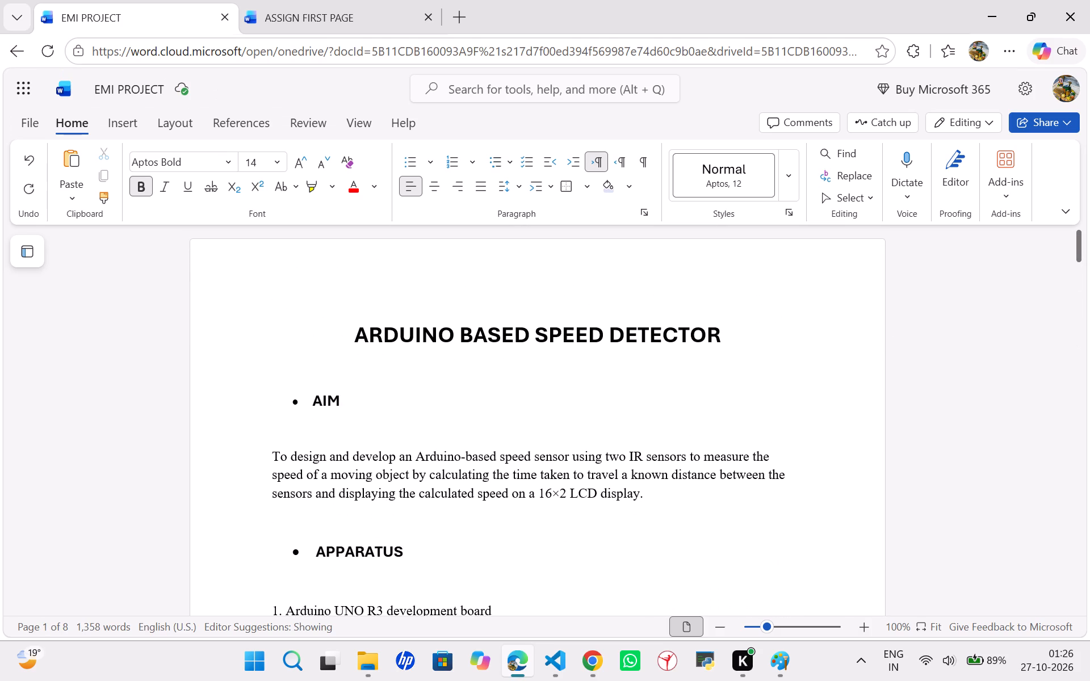
click(264, 466)
Set the font size of the report title ARDUINO BASED SPEED DETECTOR to 24.
drag(358, 331, 459, 337)
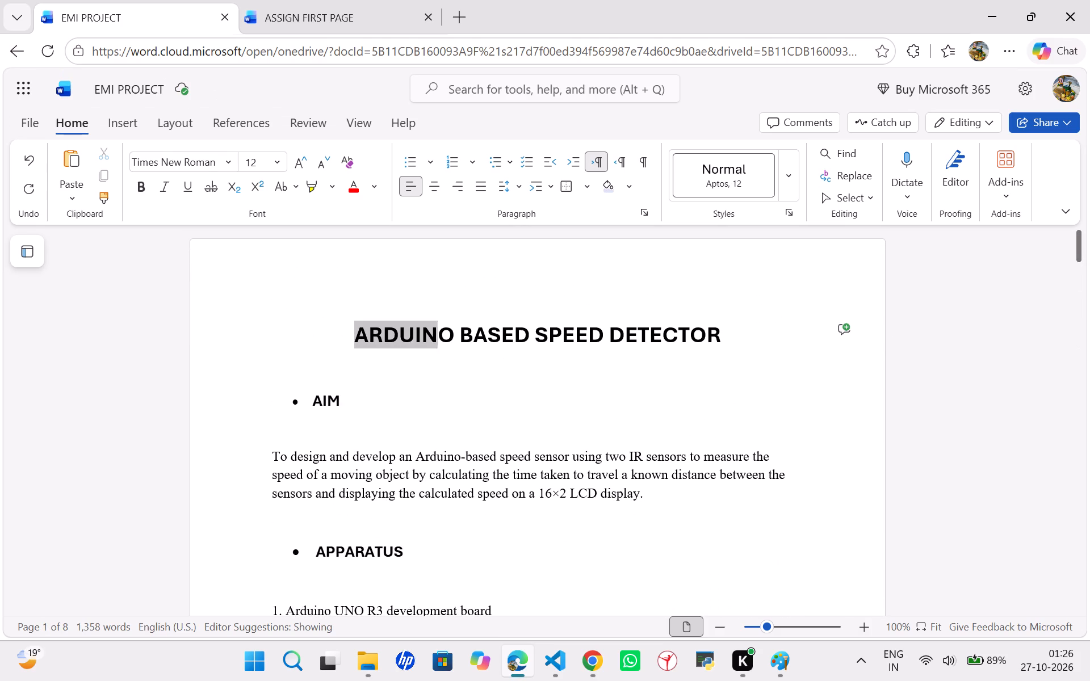
drag(459, 337, 715, 331)
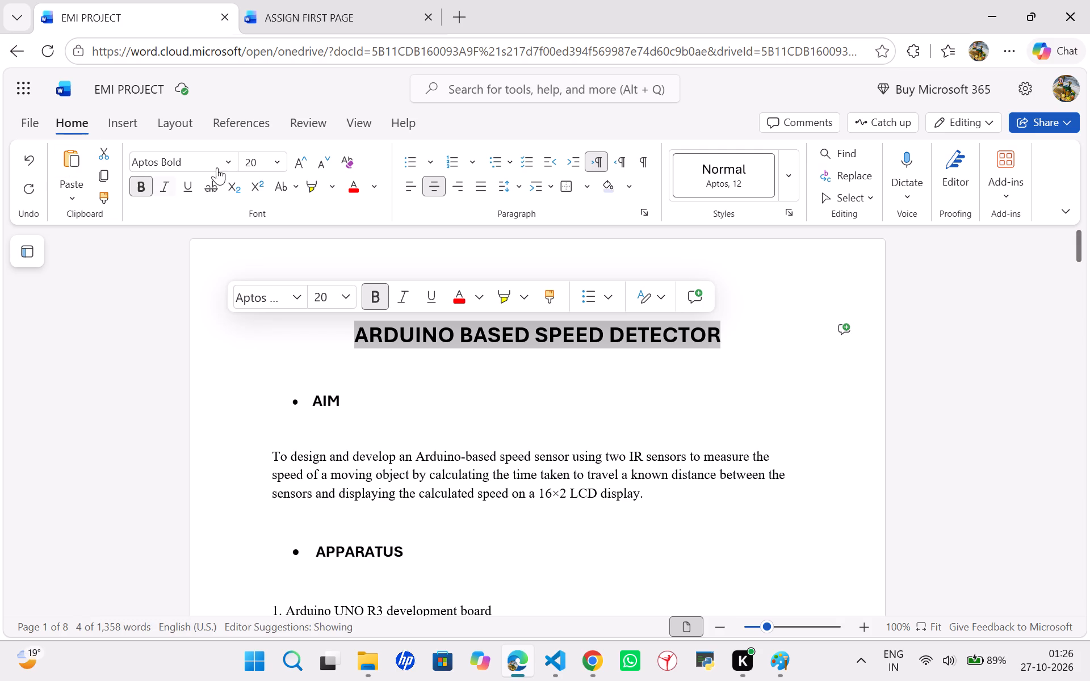
click(273, 162)
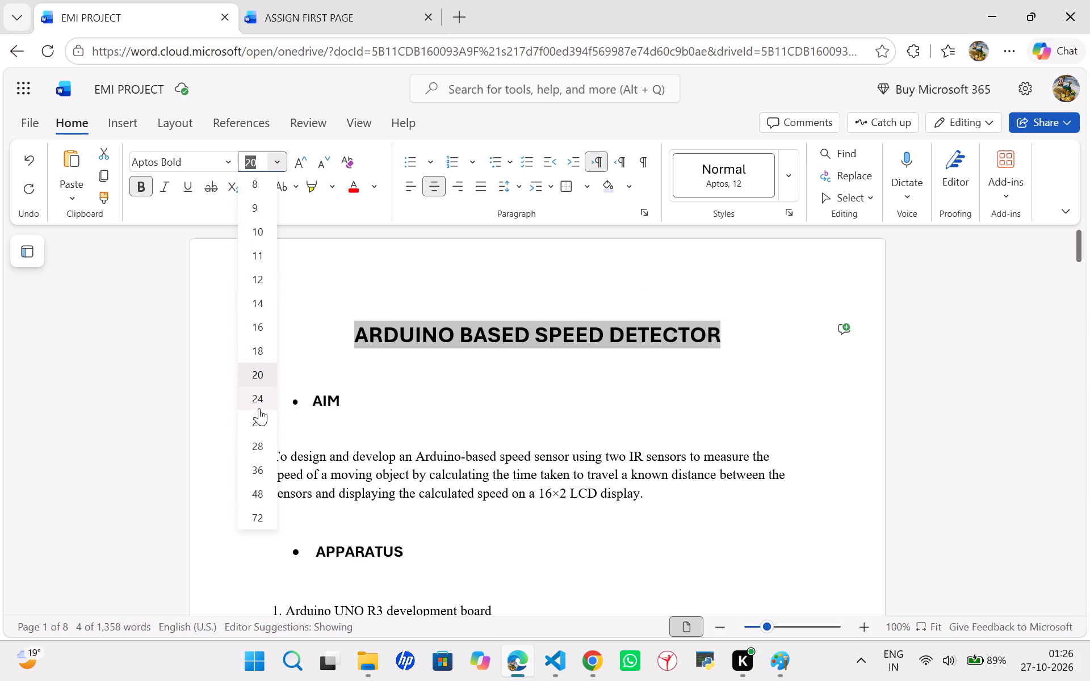
click(262, 400)
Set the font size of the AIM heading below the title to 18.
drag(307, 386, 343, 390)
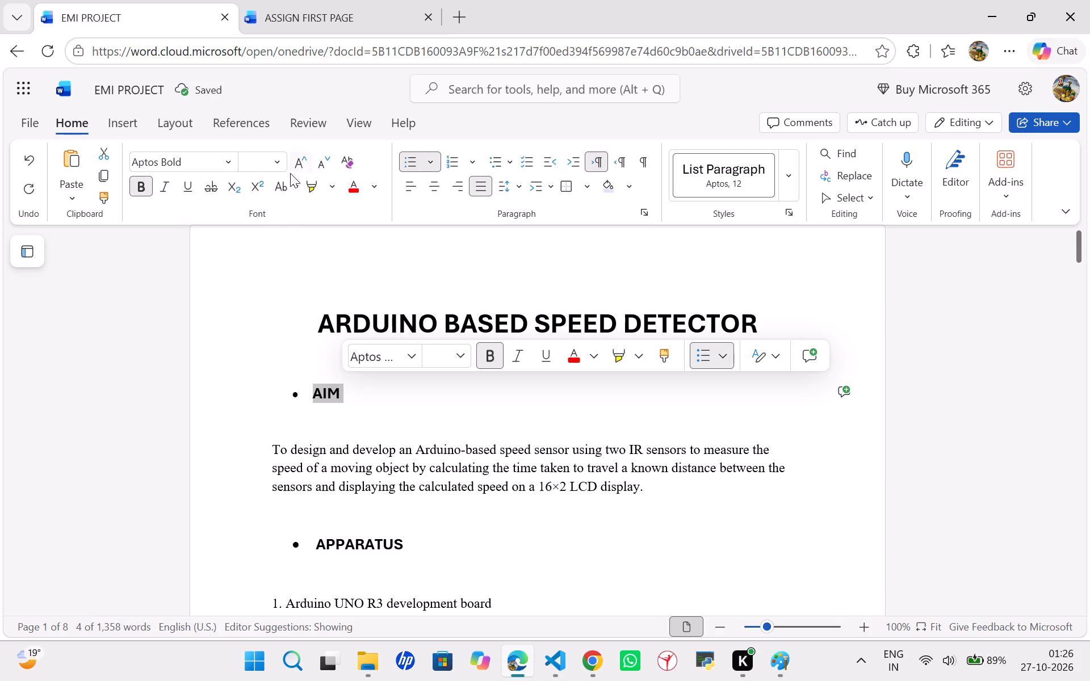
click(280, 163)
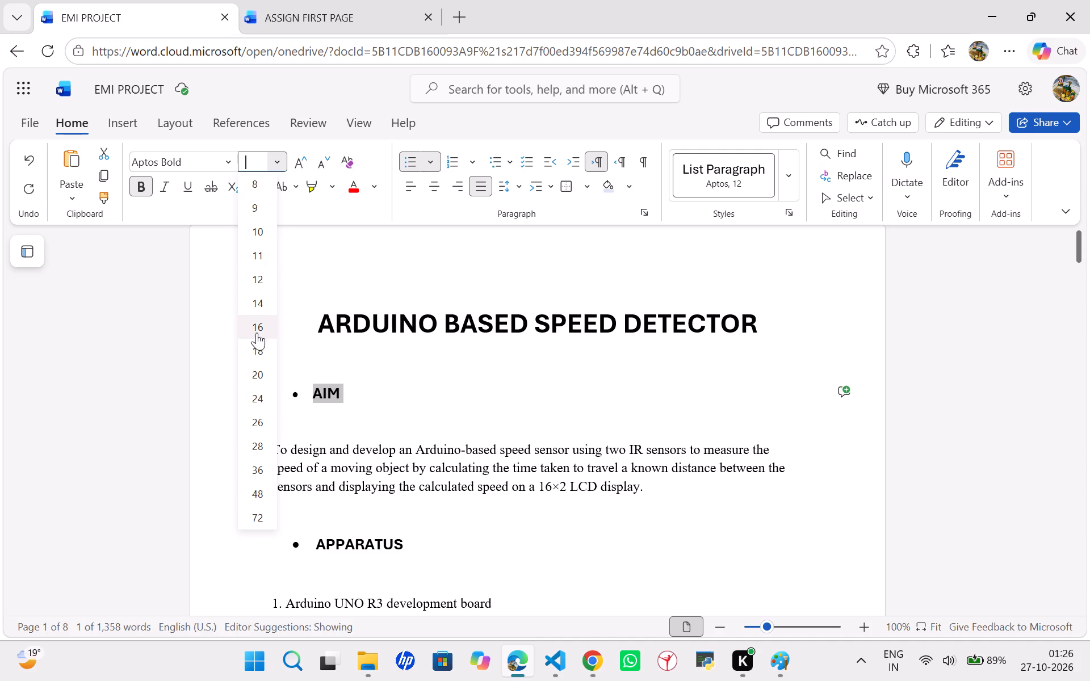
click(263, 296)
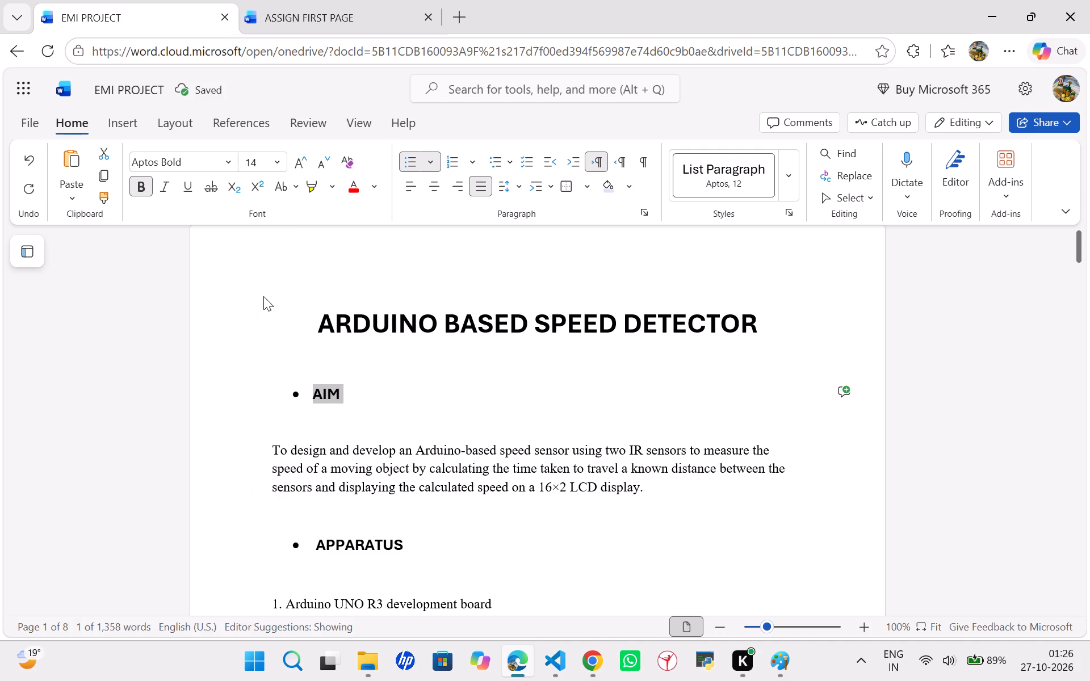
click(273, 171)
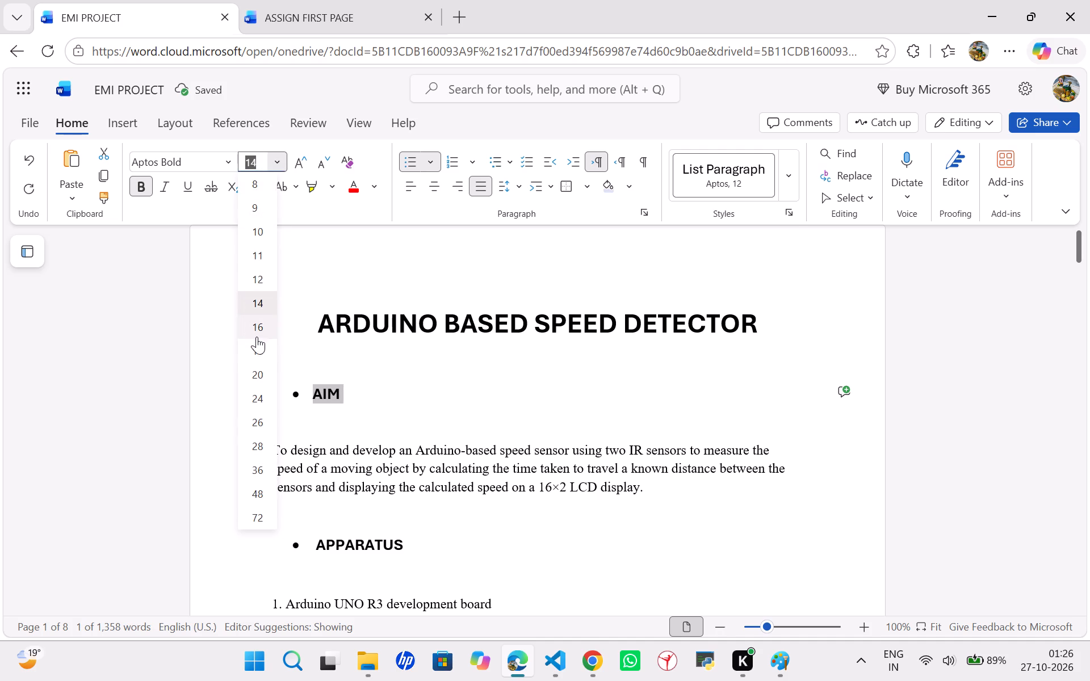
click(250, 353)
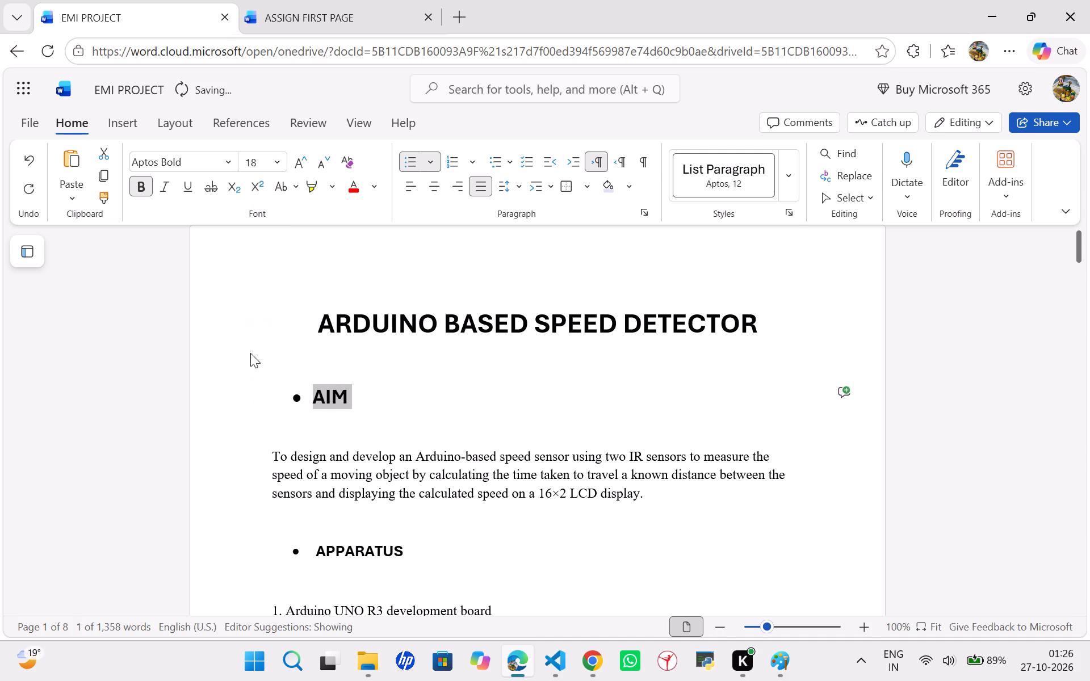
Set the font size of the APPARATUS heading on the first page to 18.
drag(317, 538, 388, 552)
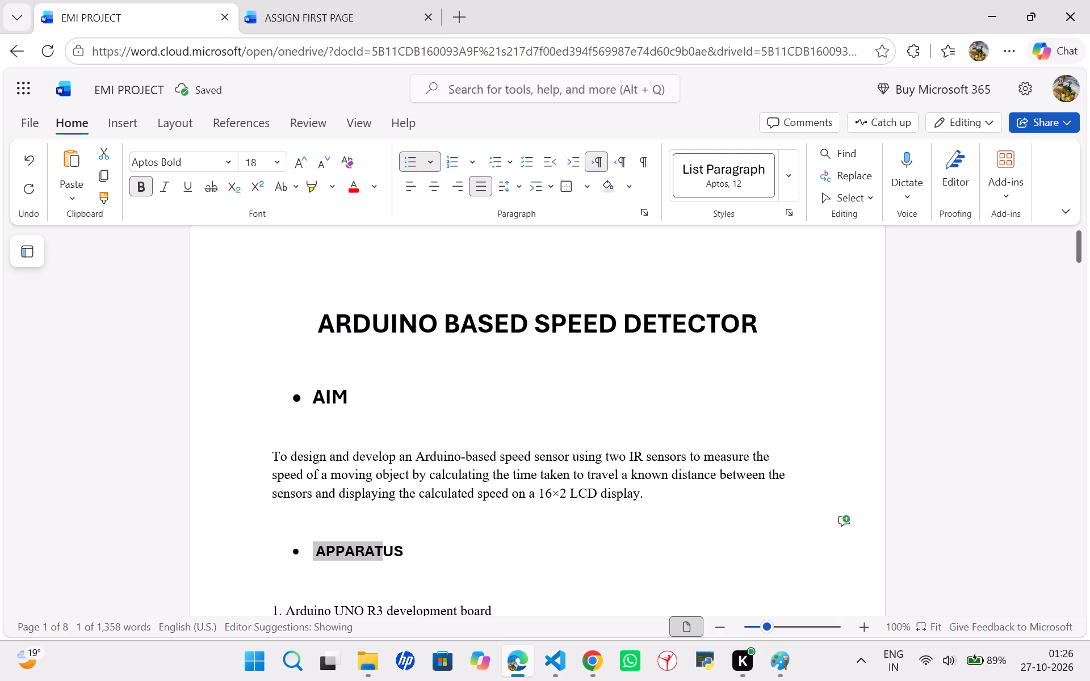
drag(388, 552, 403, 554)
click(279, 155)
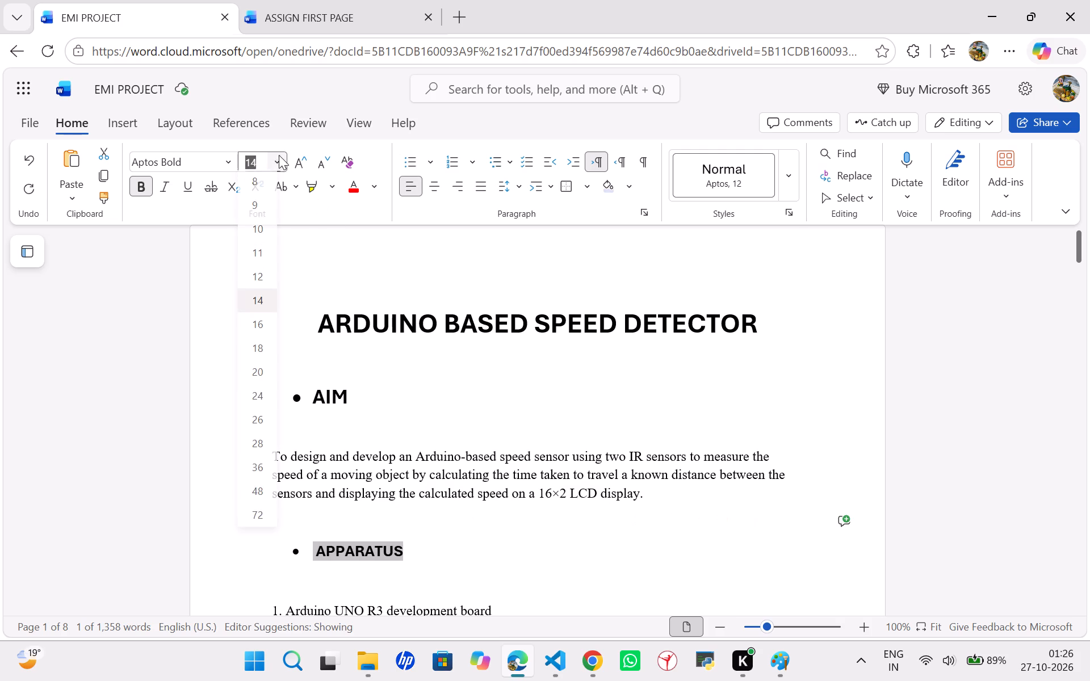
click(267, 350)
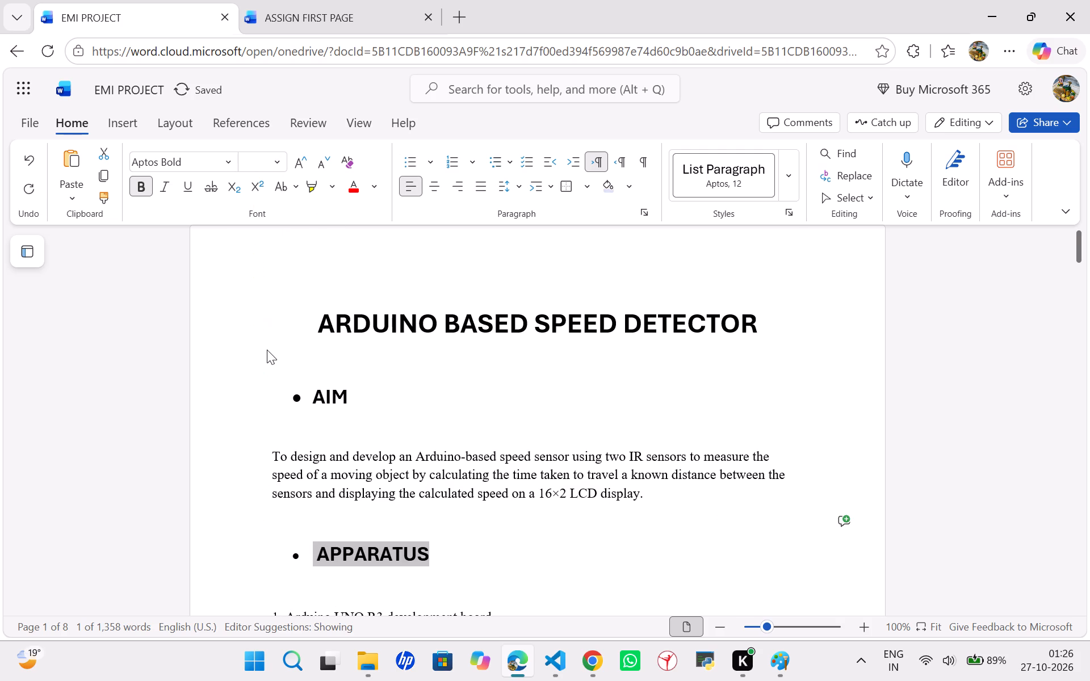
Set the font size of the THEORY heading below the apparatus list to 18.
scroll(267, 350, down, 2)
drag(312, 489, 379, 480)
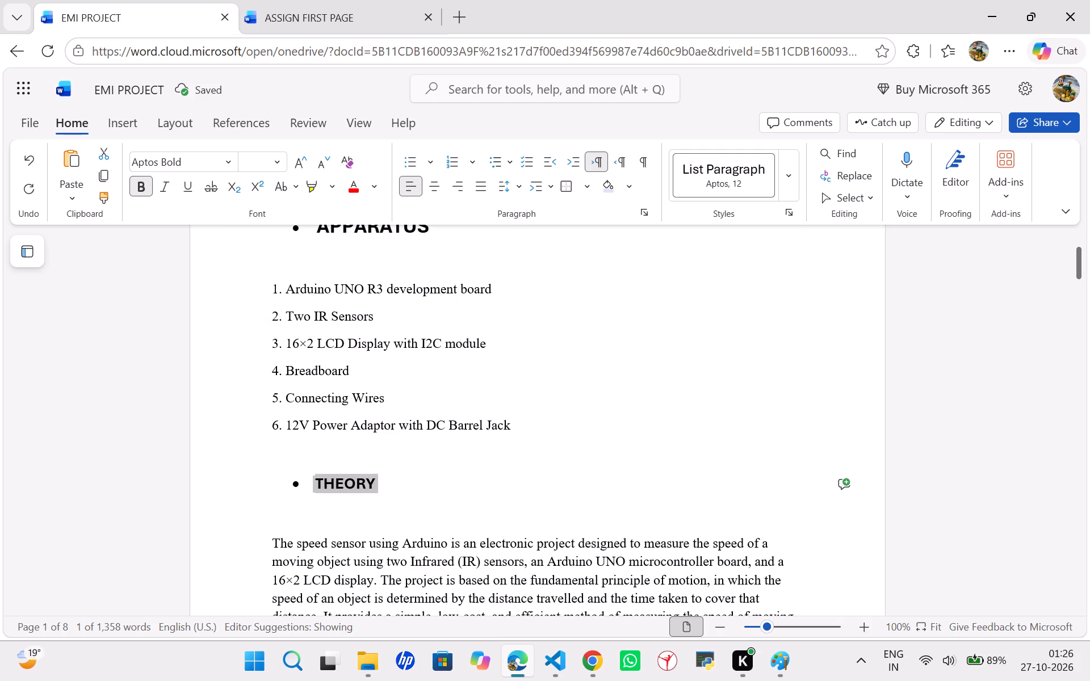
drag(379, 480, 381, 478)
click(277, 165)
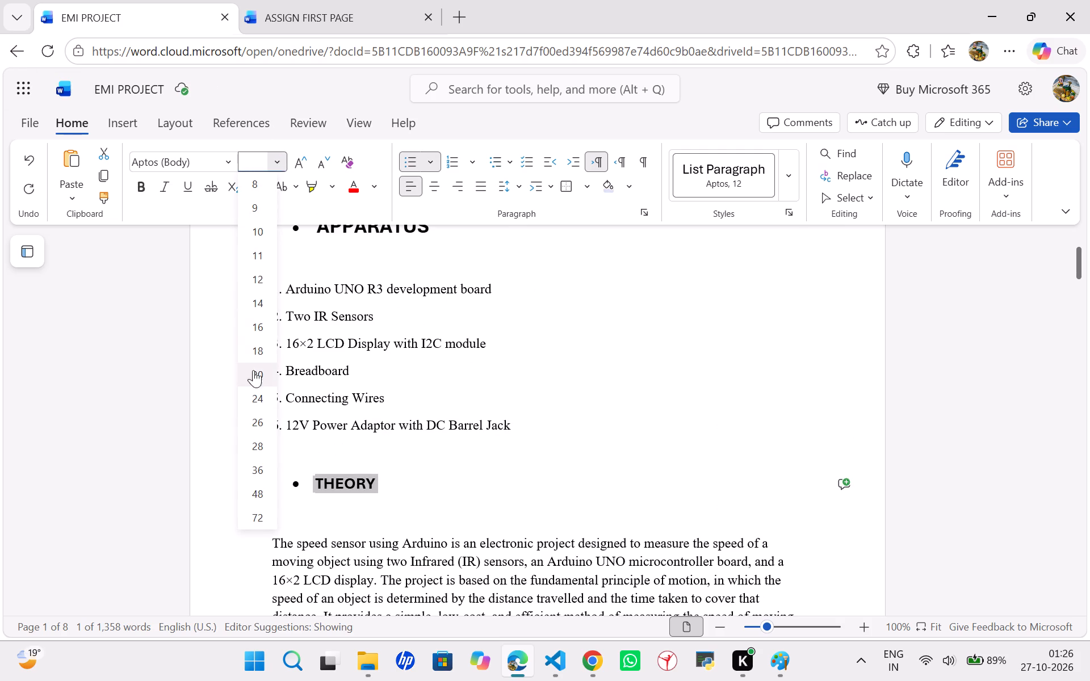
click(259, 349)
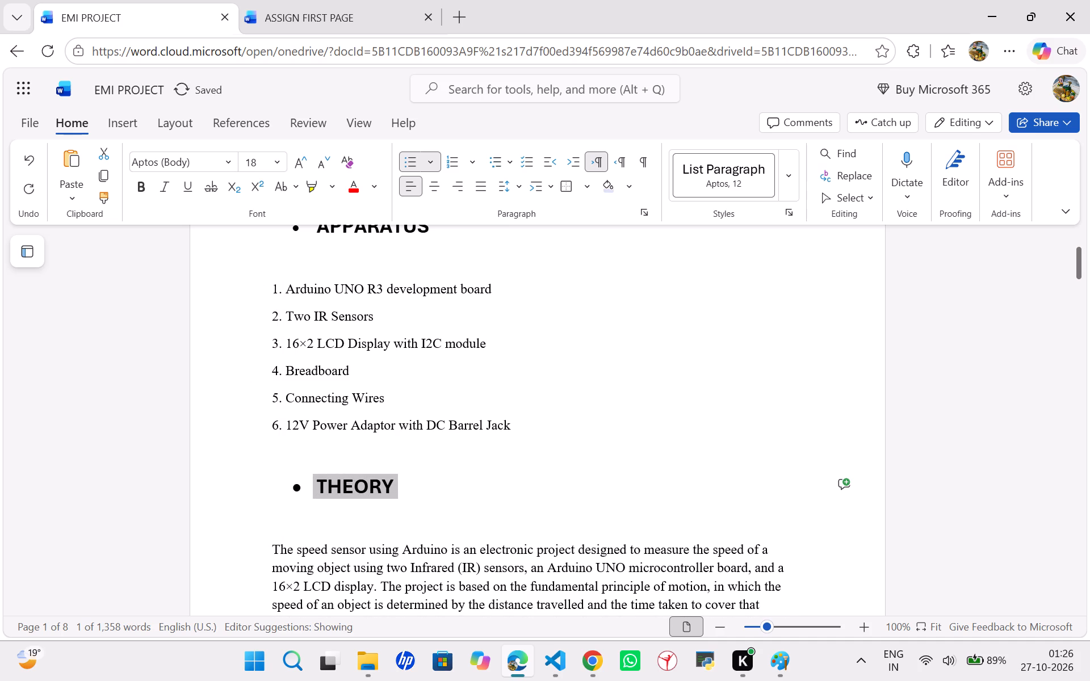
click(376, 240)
Set the font size of the SOURCE CODE heading above the code block on page 3 to 20.
scroll(376, 308, down, 4)
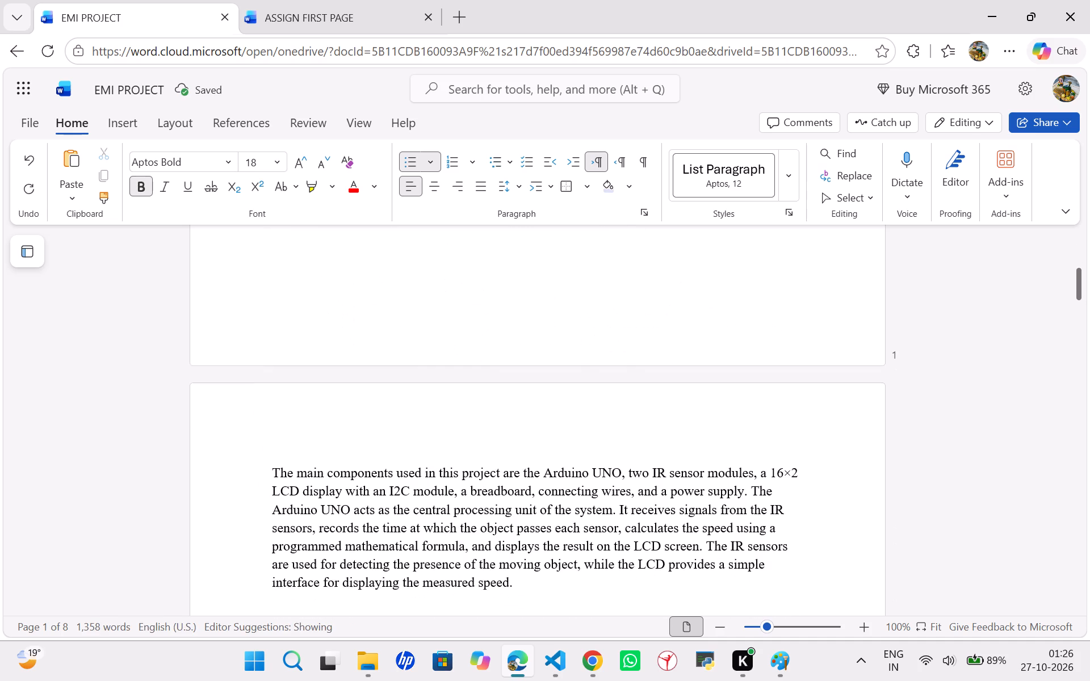
scroll(376, 308, down, 10)
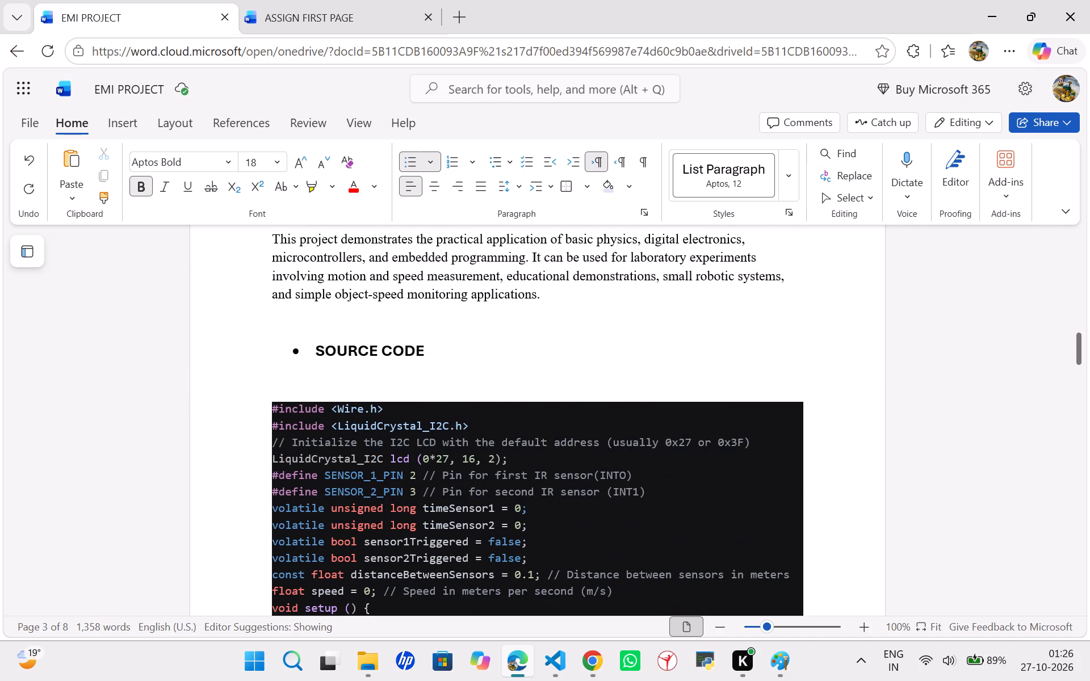
drag(317, 358, 420, 342)
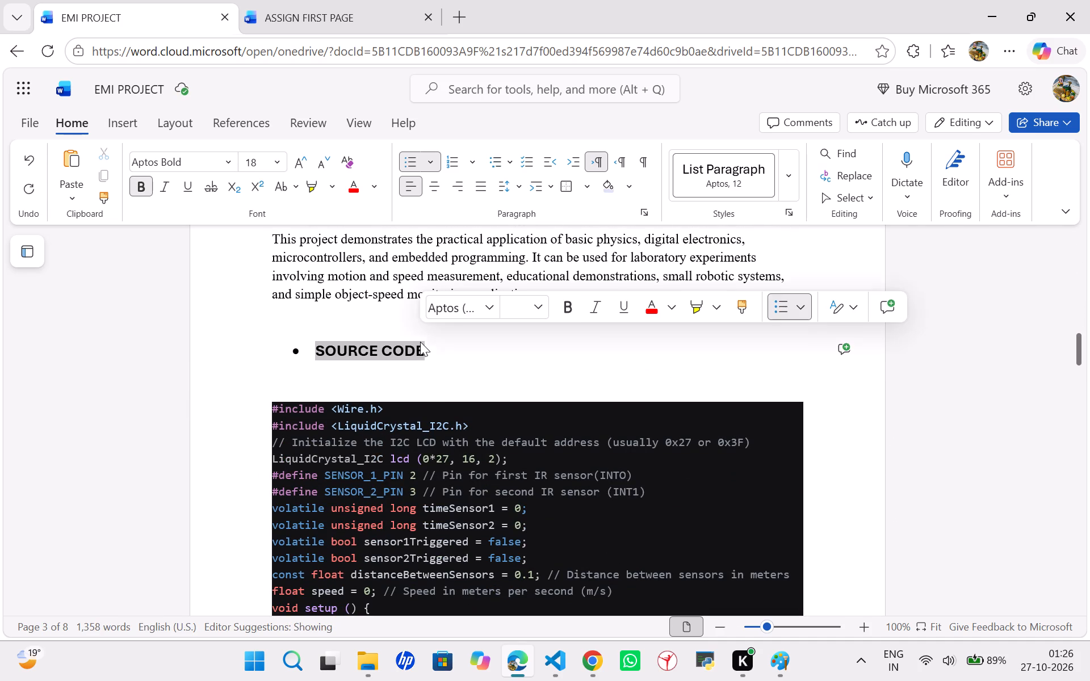
click(281, 162)
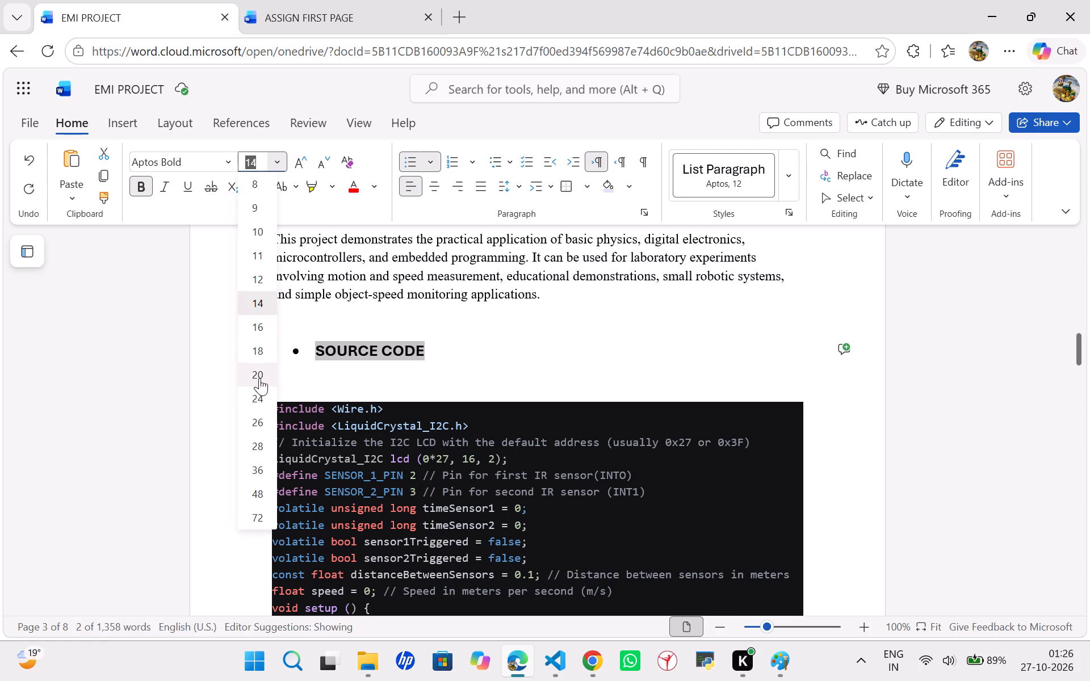
click(259, 375)
Set the font size of the AIM heading on the first page to 20.
scroll(359, 356, up, 9)
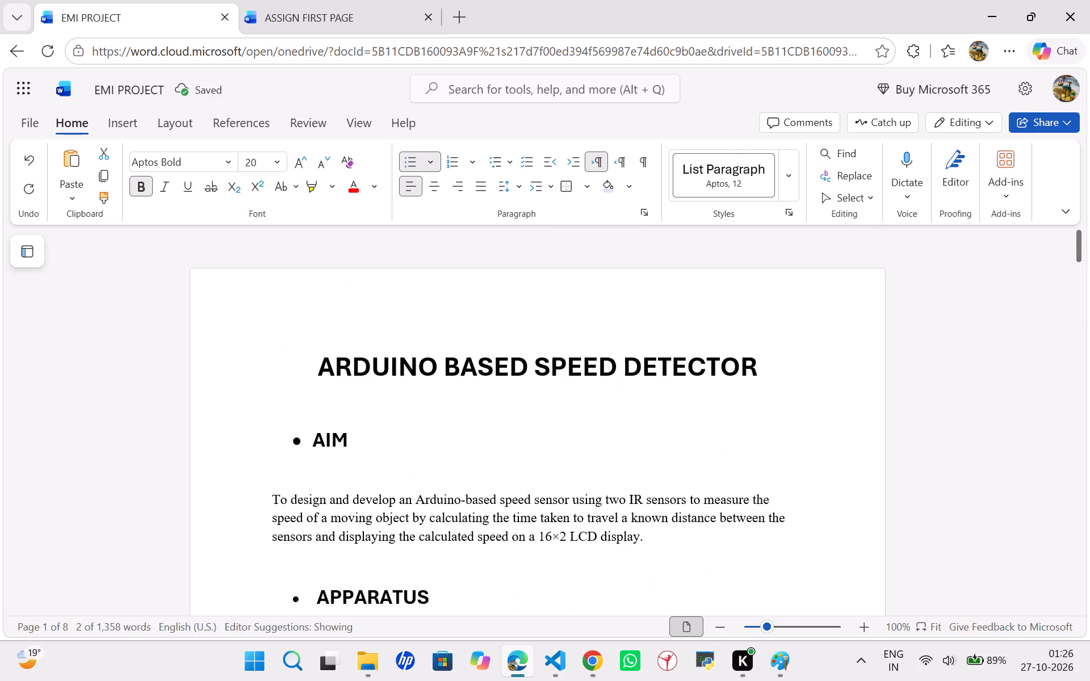
scroll(359, 356, up, 1)
drag(308, 410, 349, 410)
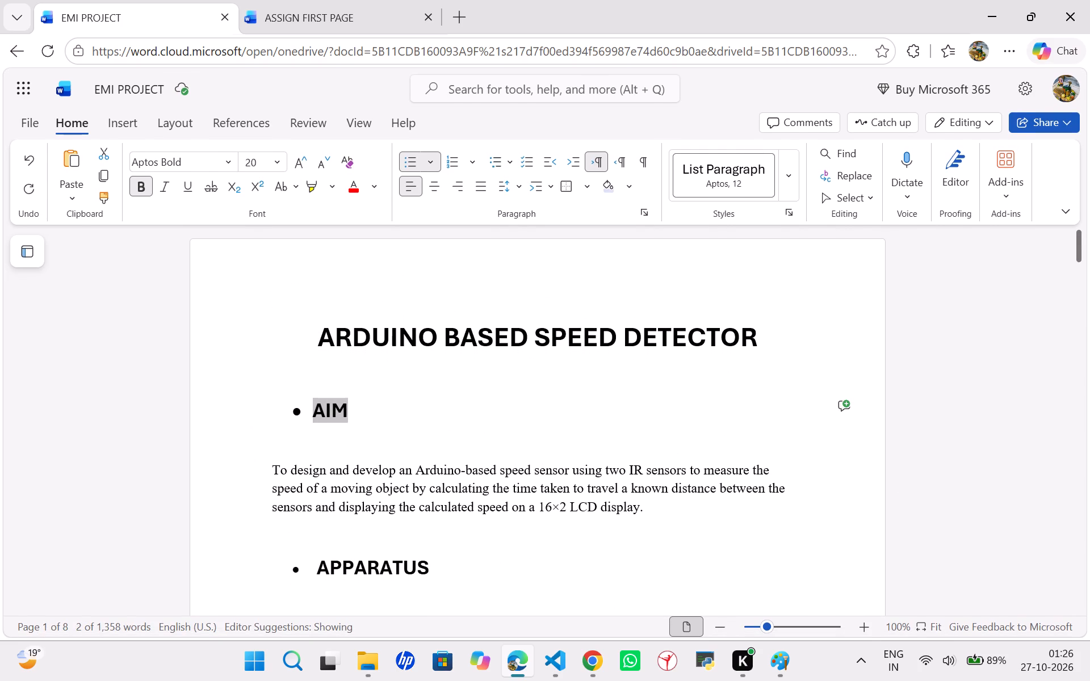
drag(349, 410, 350, 410)
click(280, 159)
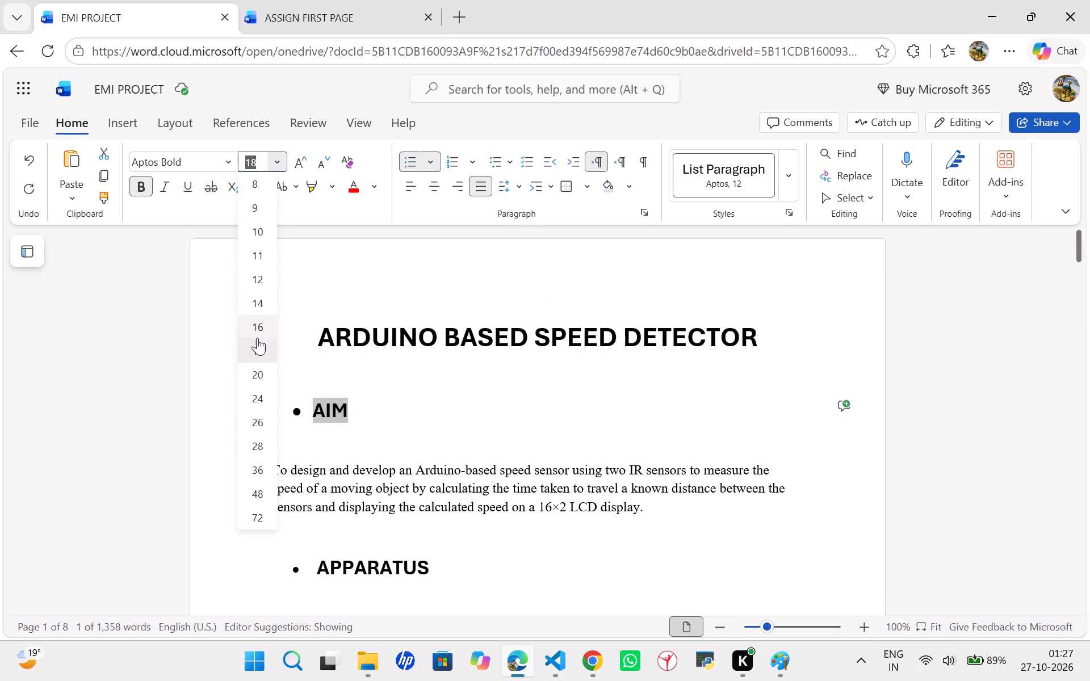
click(255, 371)
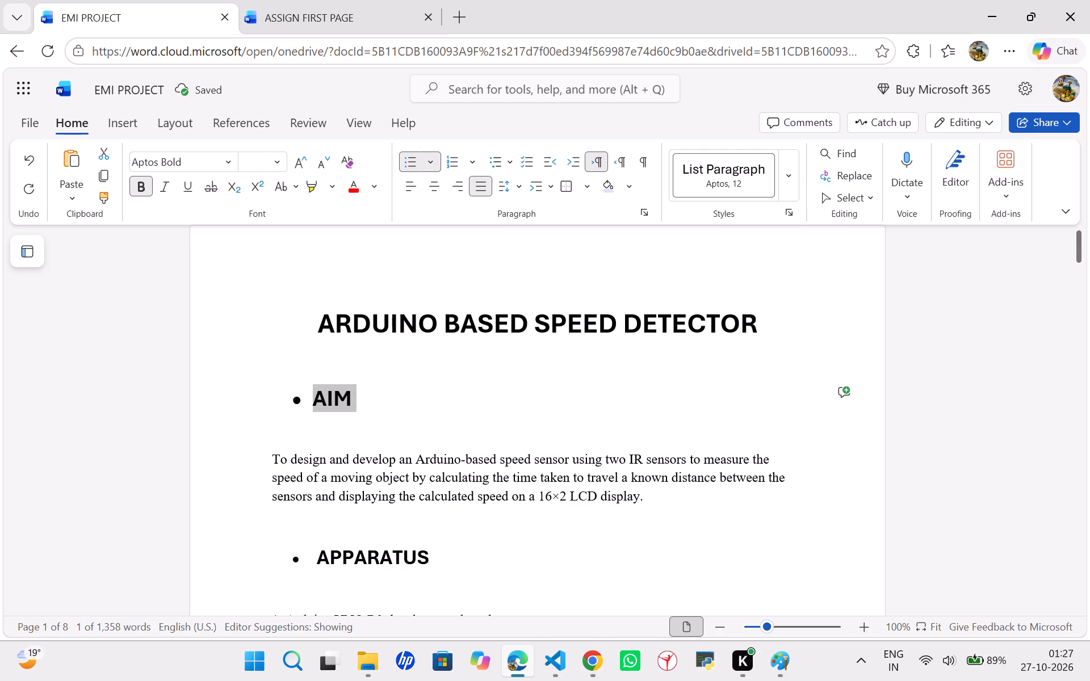
Set the font size of the APPARATUS heading above the component list to 20.
scroll(342, 444, down, 1)
drag(317, 475, 441, 461)
click(271, 162)
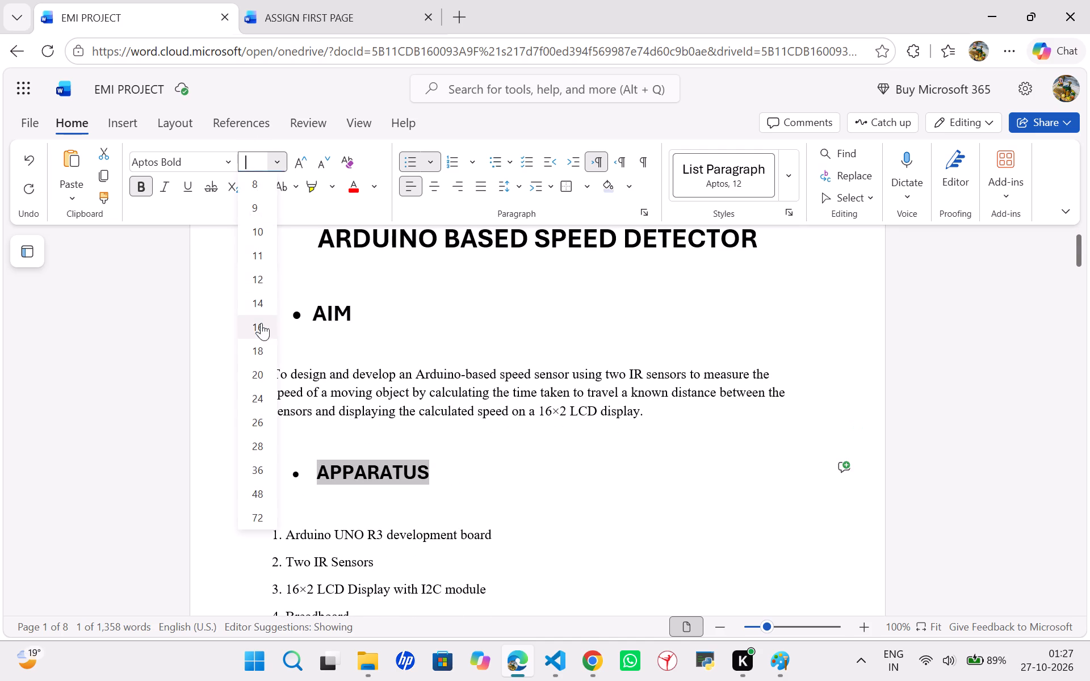
click(260, 375)
Set the font size of the THEORY heading below the apparatus list to 20.
scroll(355, 409, down, 2)
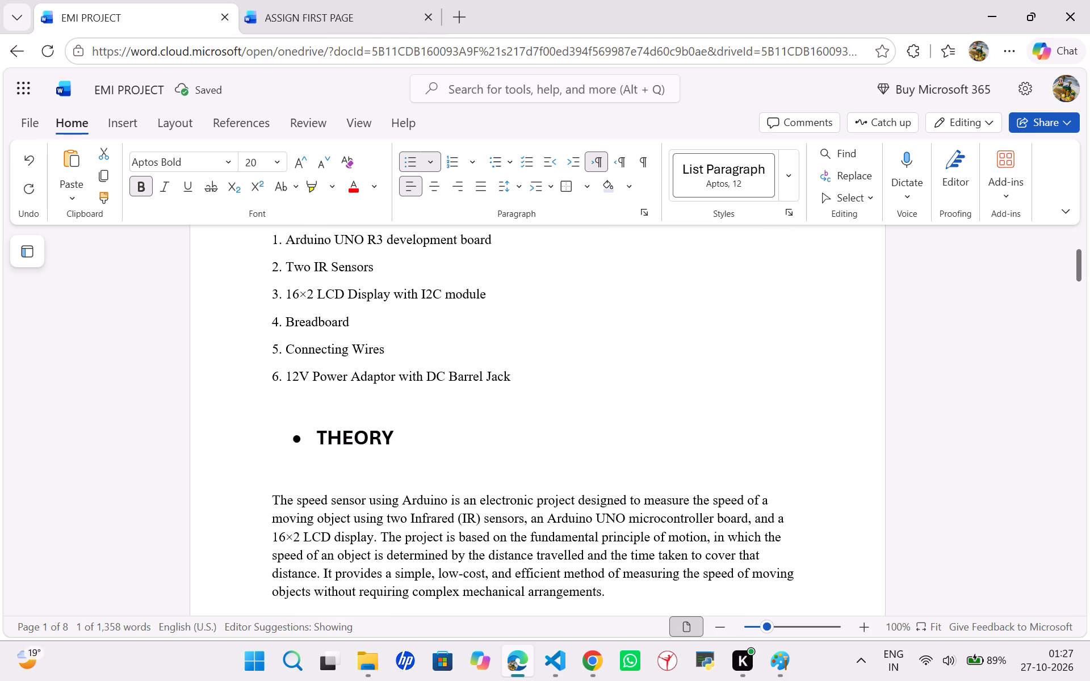
drag(317, 439, 402, 427)
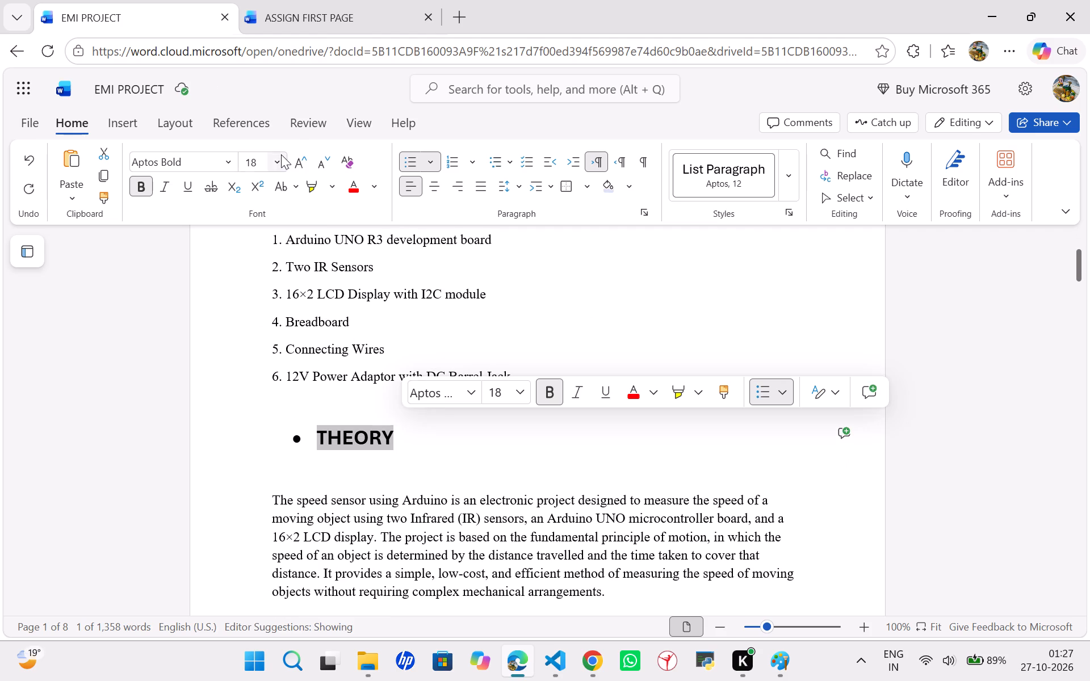
click(281, 154)
click(262, 361)
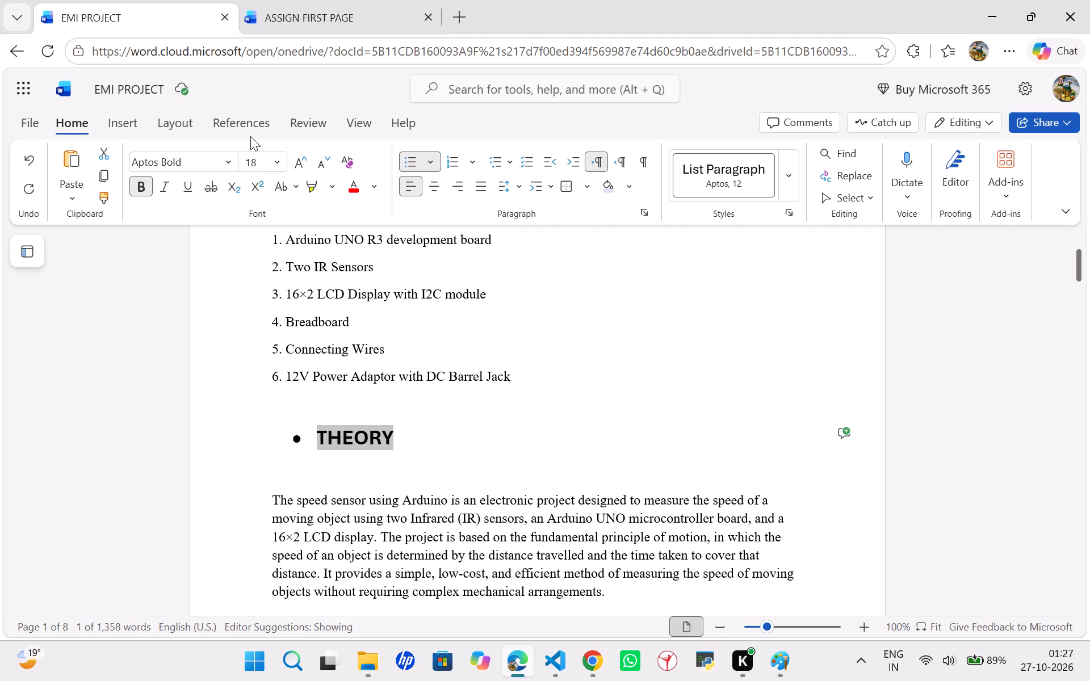
click(277, 165)
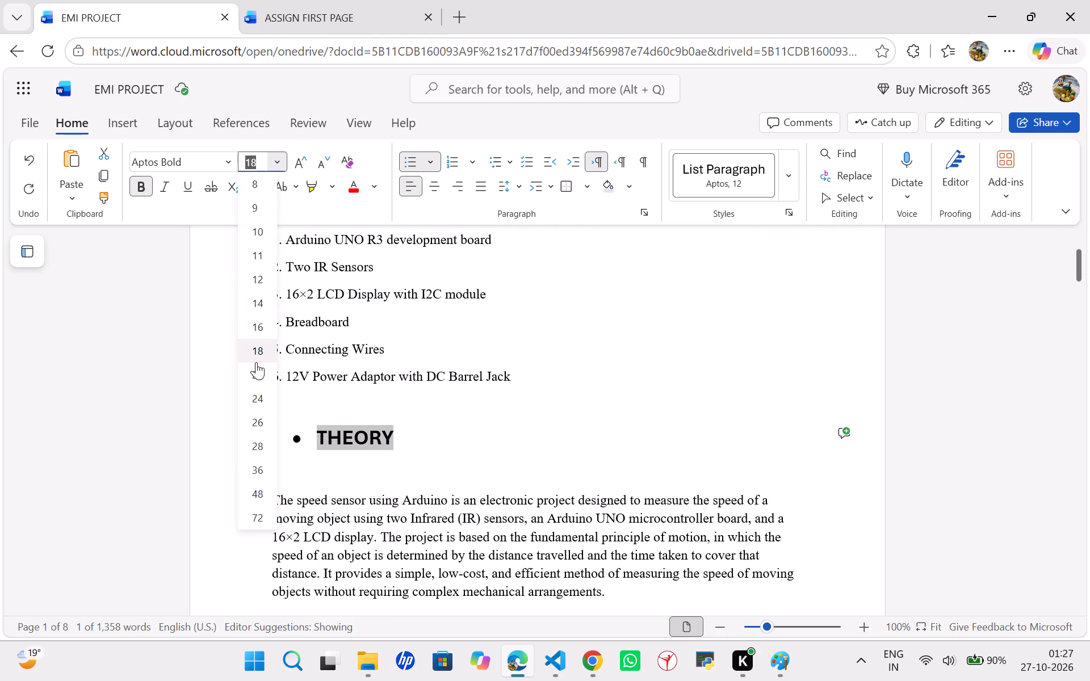
click(259, 365)
Set the font size of the CIRCUIT DIAGRAM heading below the code block on page 4 to 20.
scroll(373, 440, down, 9)
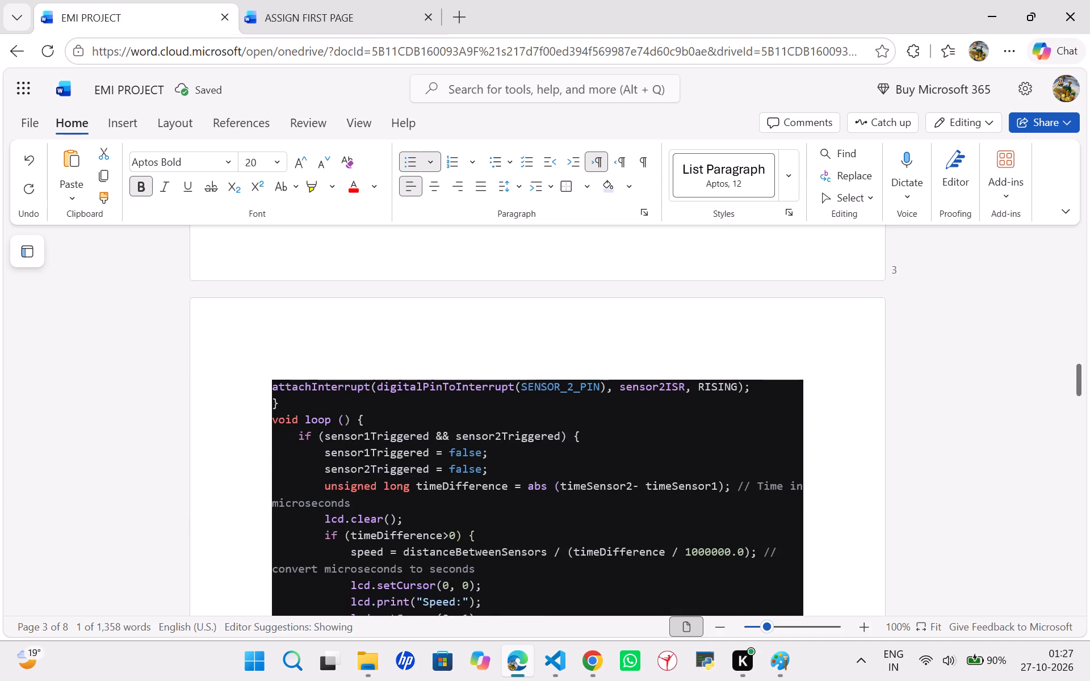
scroll(373, 440, up, 3)
scroll(373, 440, down, 6)
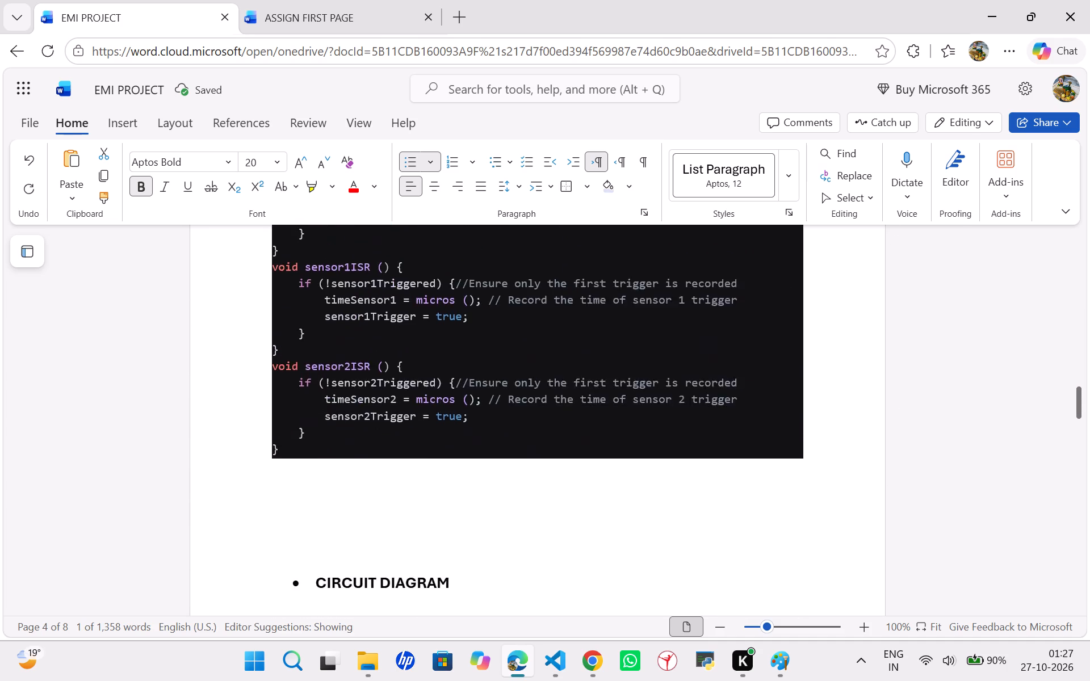
scroll(373, 440, down, 2)
drag(316, 378, 347, 385)
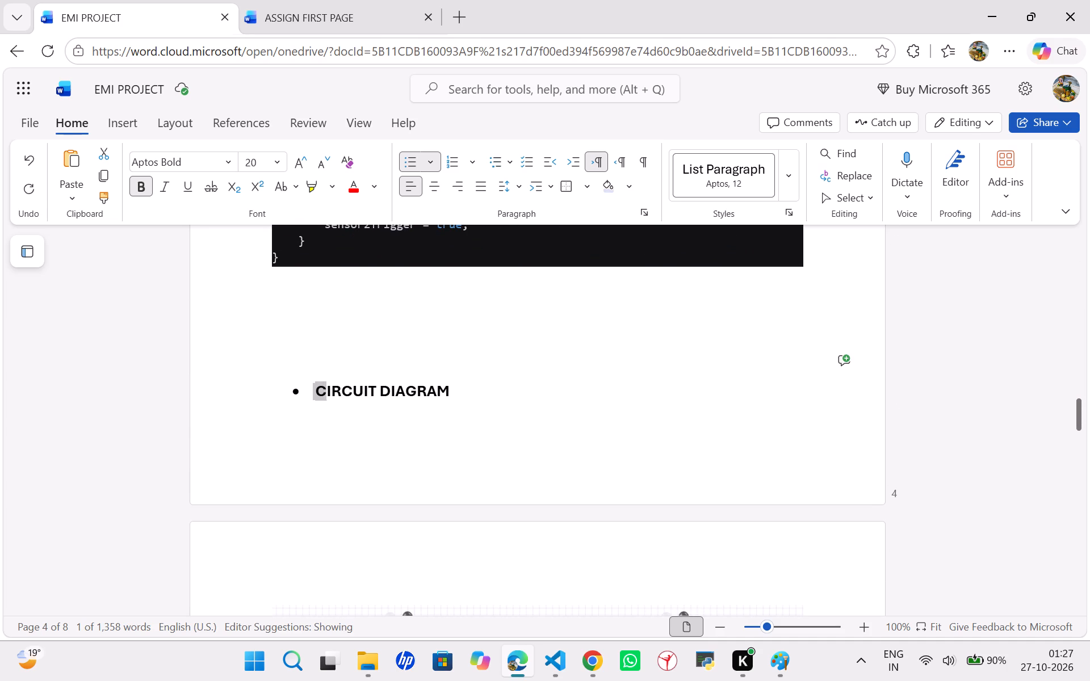
drag(347, 385, 460, 394)
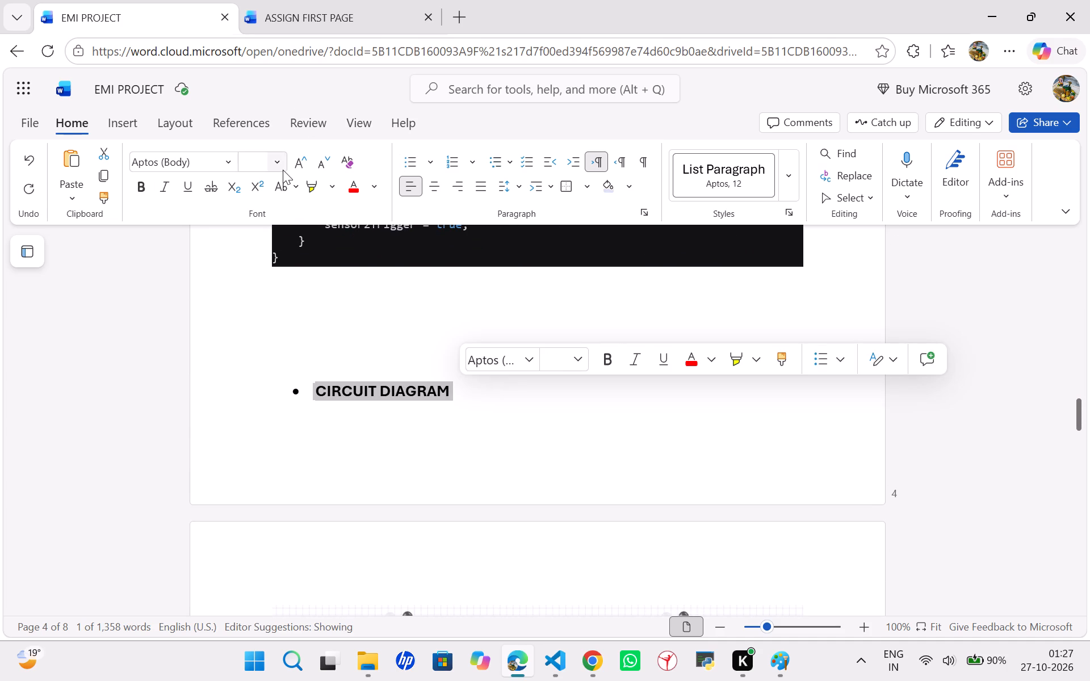
click(277, 163)
click(260, 375)
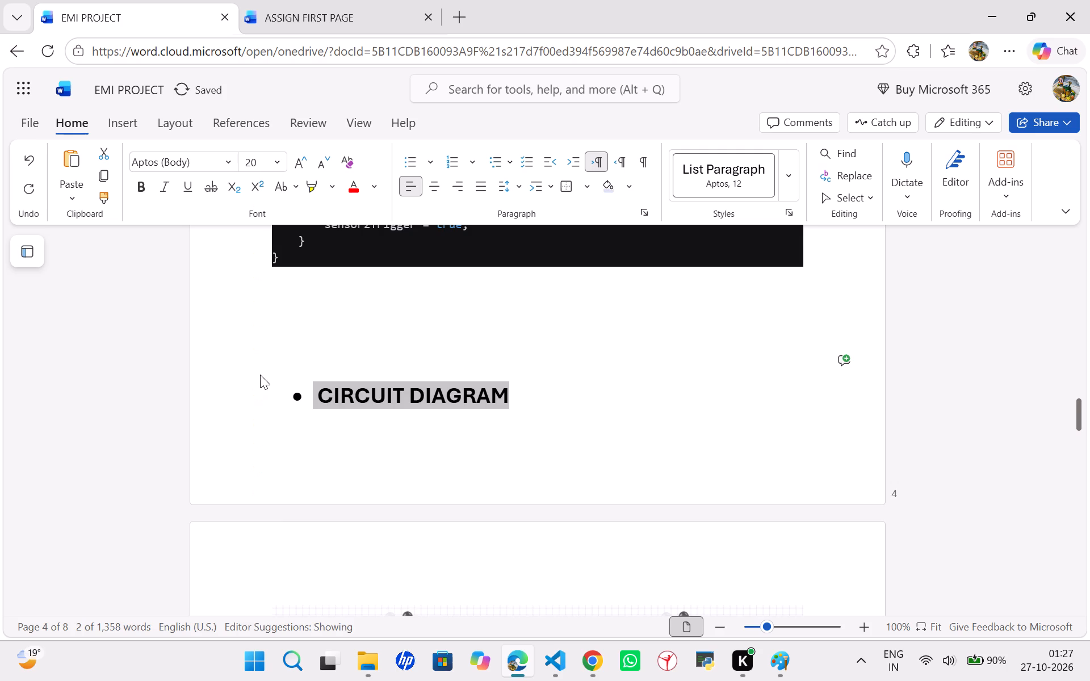
Delete extra blank line space between the code block and the CIRCUIT DIAGRAM heading on page 4.
click(328, 293)
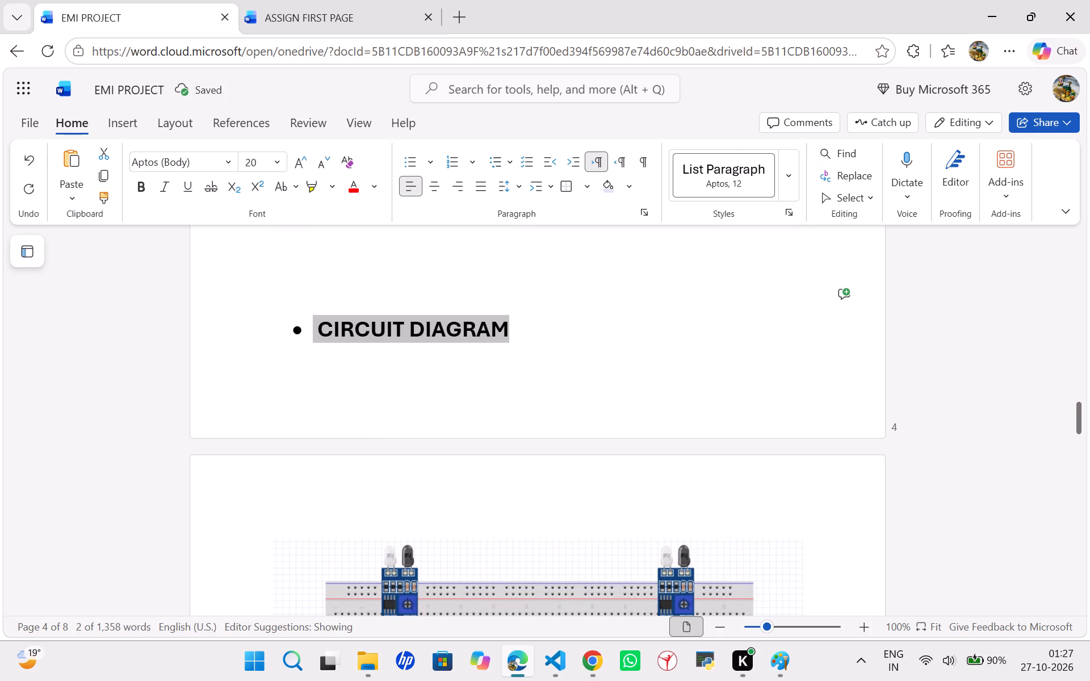
key(BackSpace)
key(BackSpace)
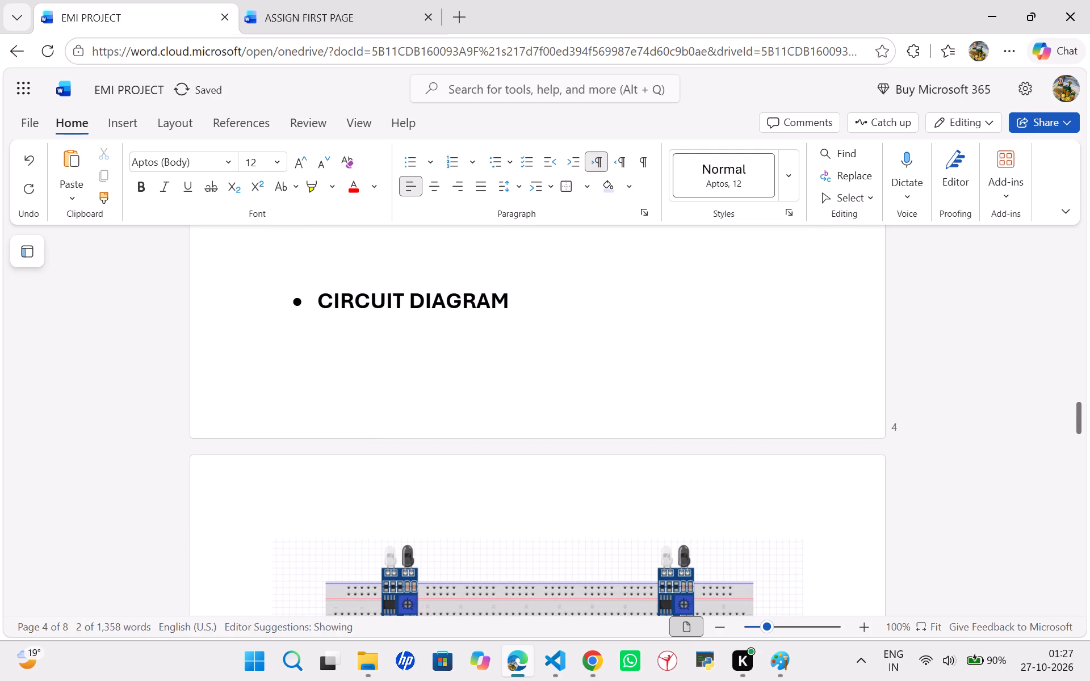
Set the font size of the RESULT heading below the labelled hardware photo on page 6 to 20.
scroll(328, 293, up, 2)
scroll(328, 293, down, 3)
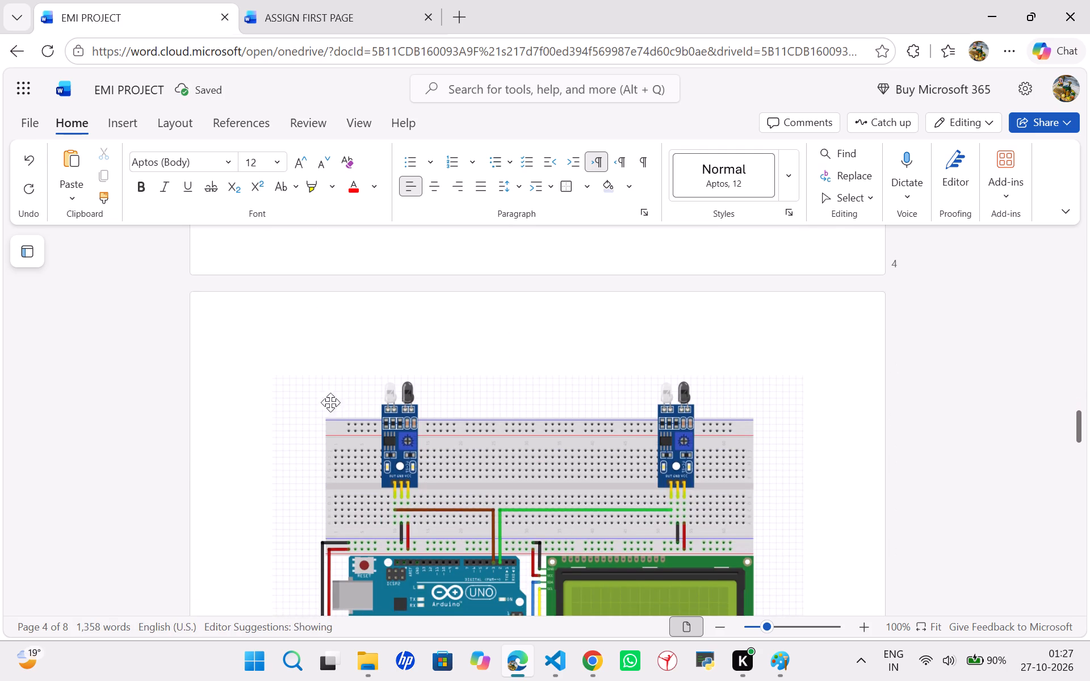
scroll(330, 405, down, 8)
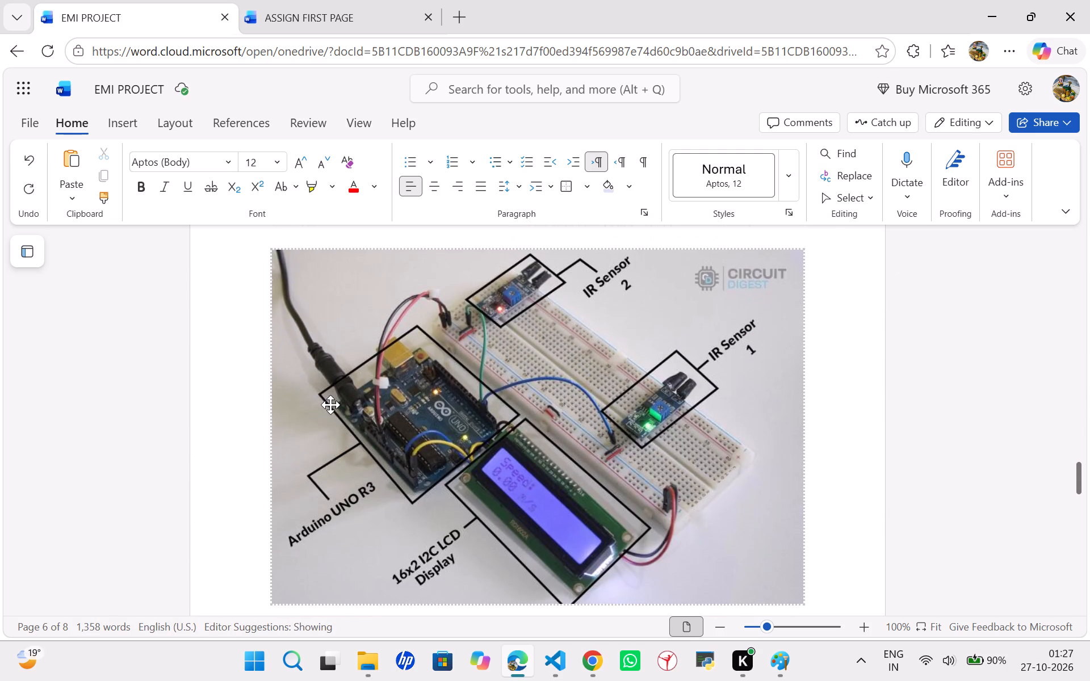
scroll(330, 405, up, 1)
scroll(330, 405, down, 3)
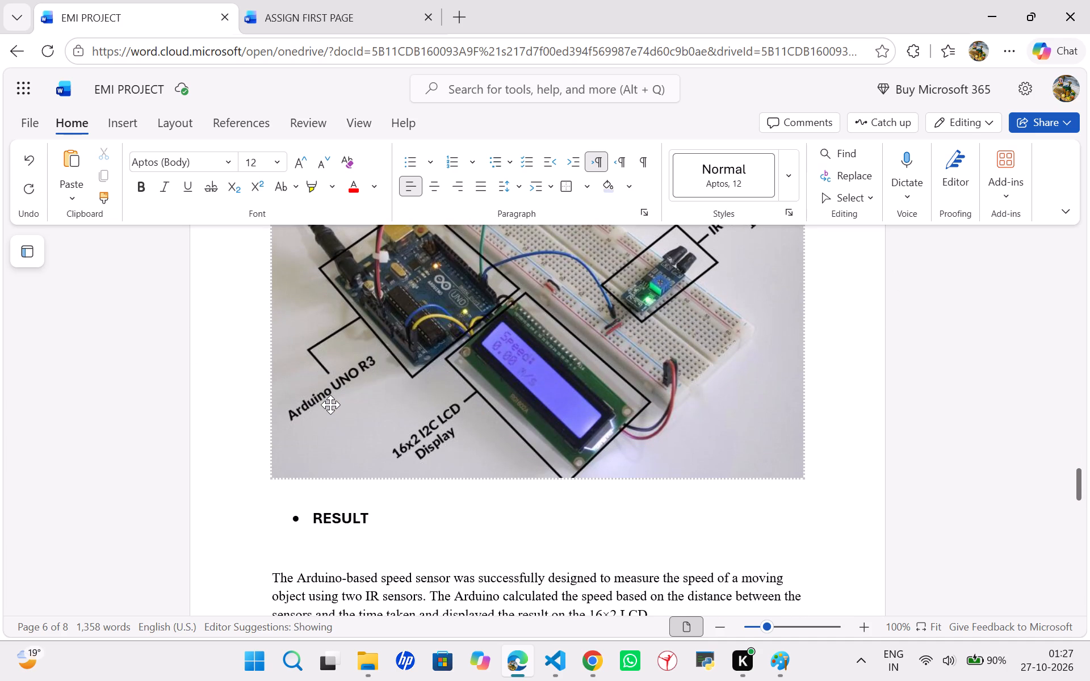
click(317, 510)
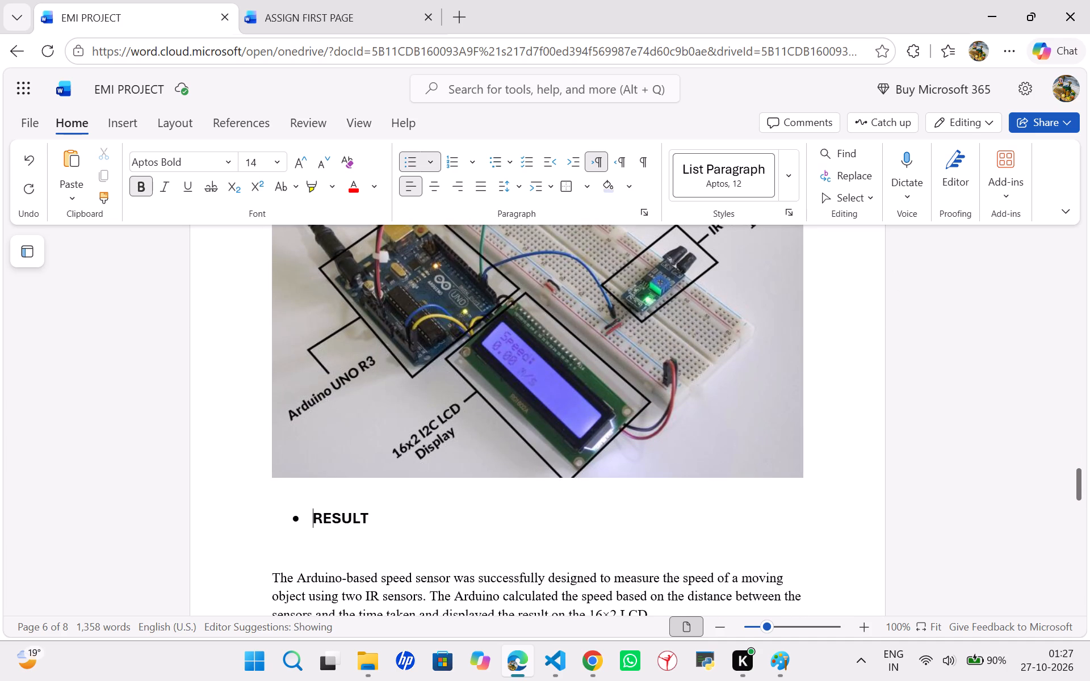
scroll(317, 510, up, 1)
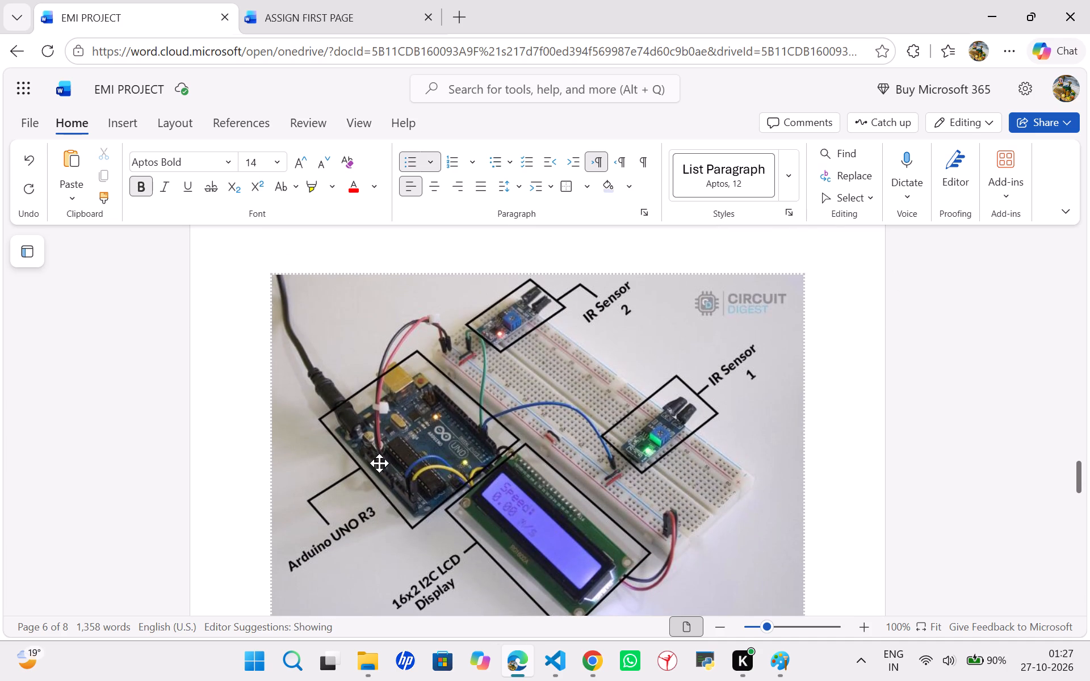
click(392, 464)
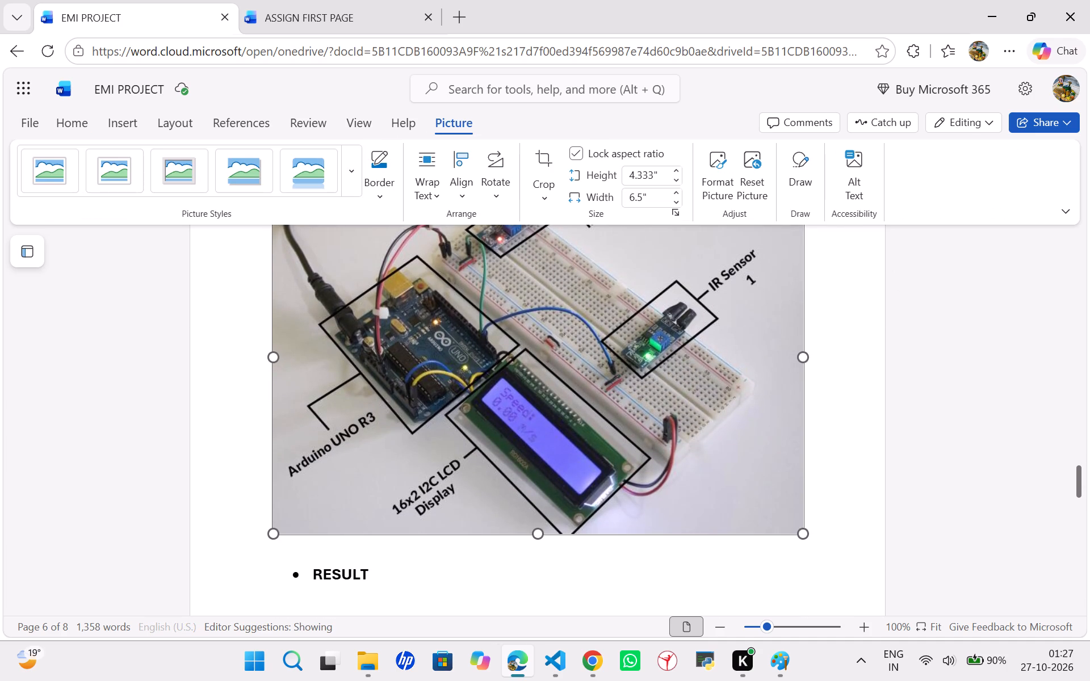
scroll(370, 543, down, 1)
drag(308, 488, 372, 487)
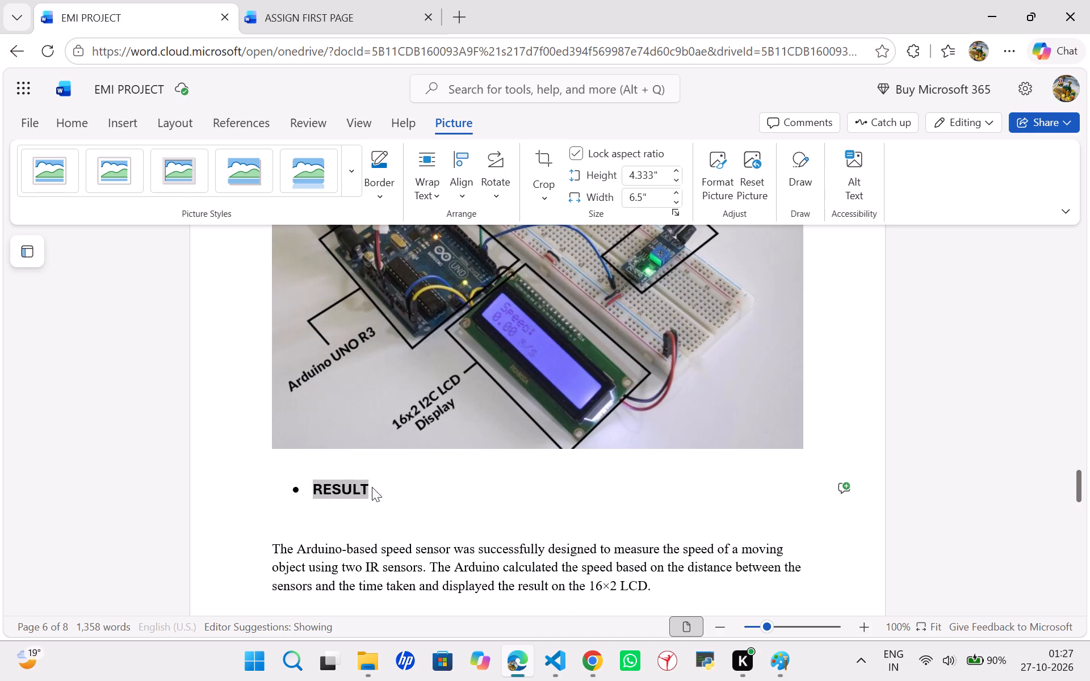
drag(372, 487, 372, 487)
key(BackSpace)
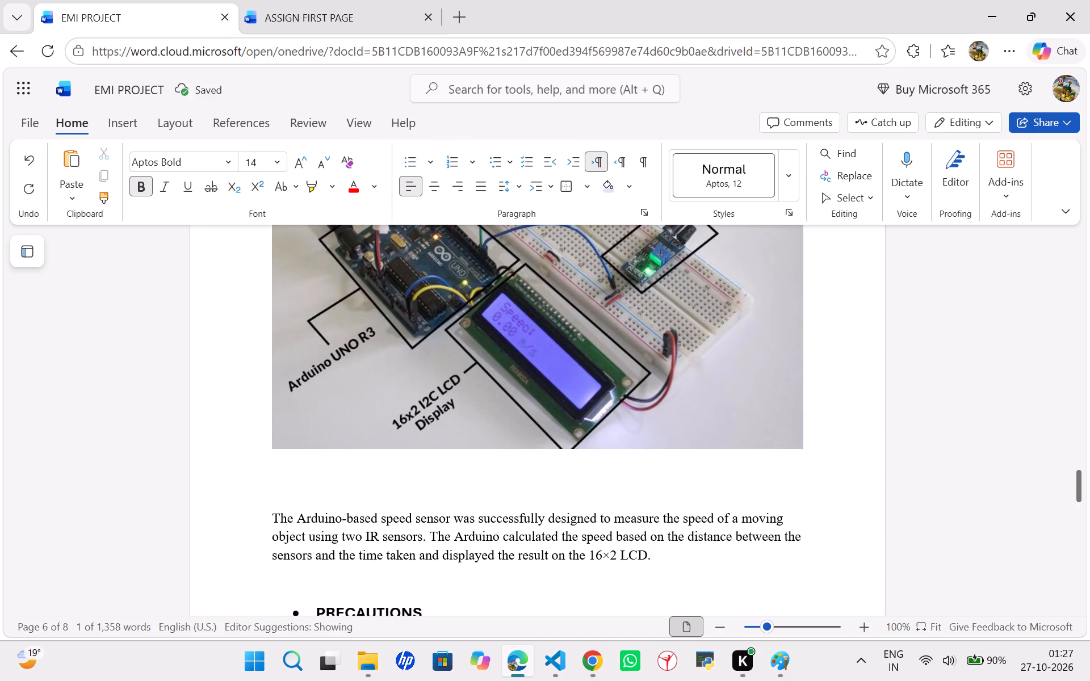
key(ctrl+z)
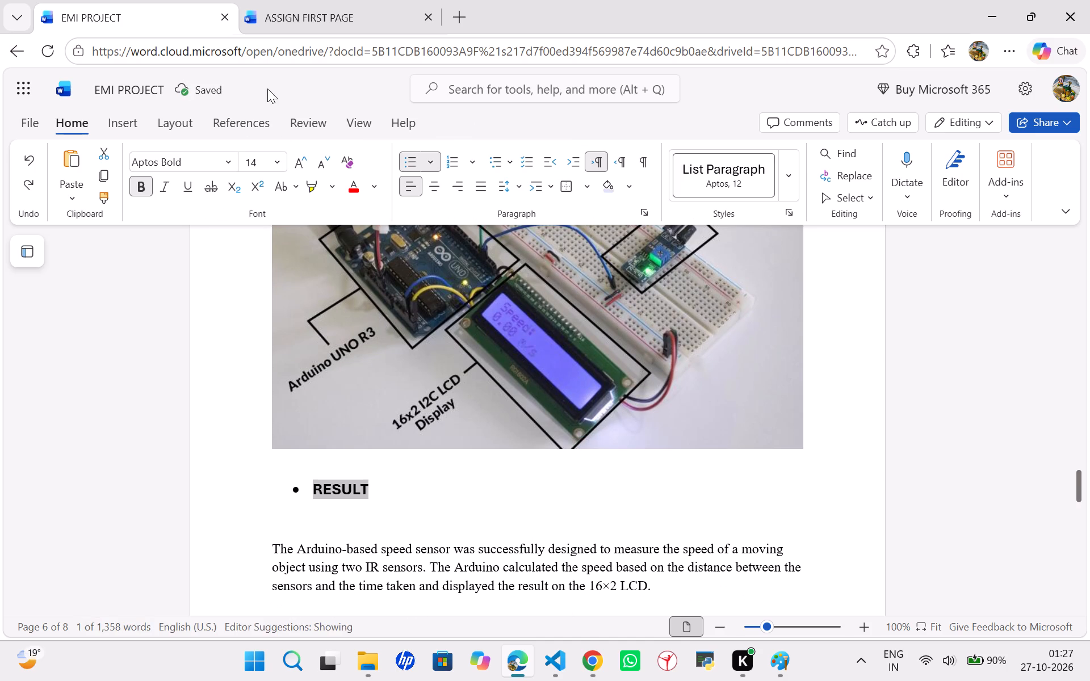
click(277, 163)
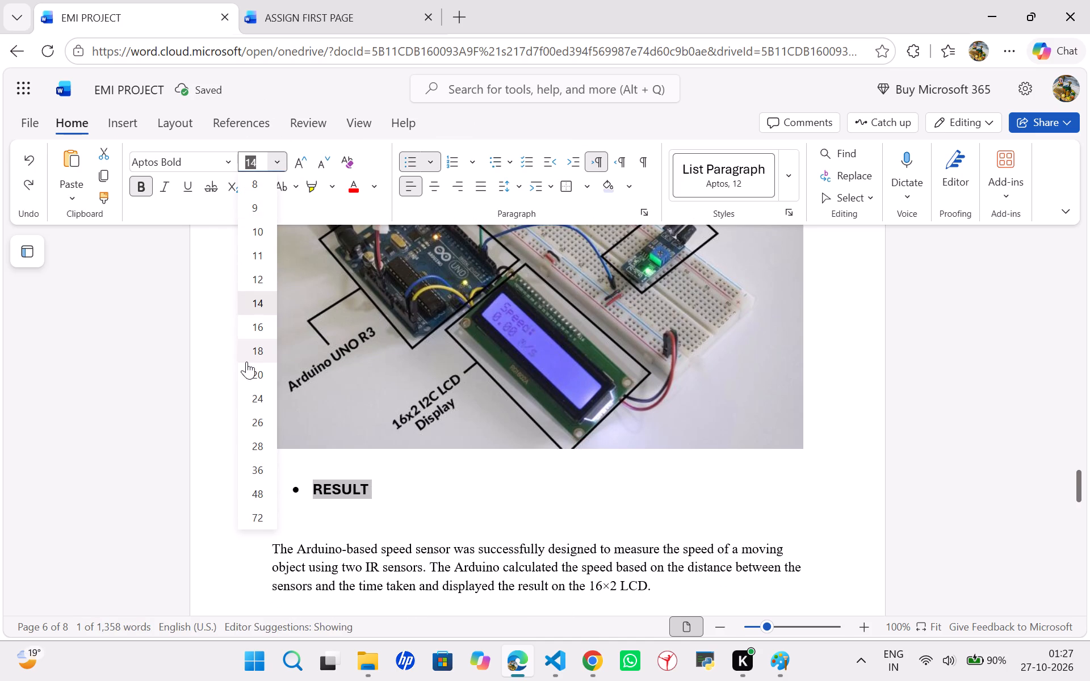
click(258, 368)
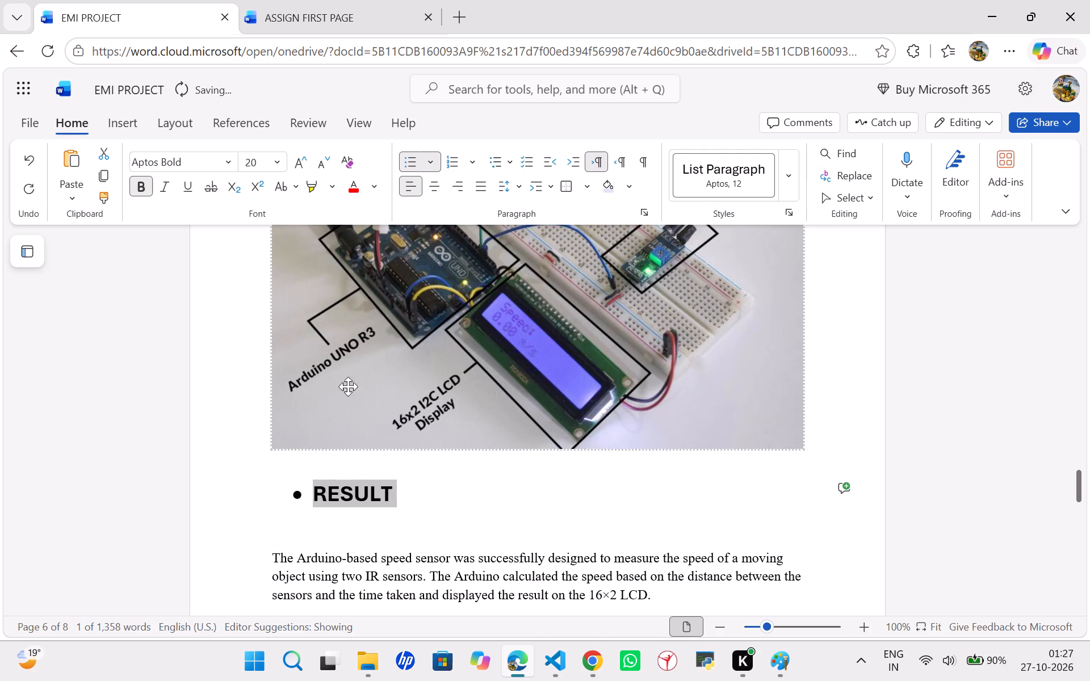
Set the font size of the PRECAUTIONS heading below the result paragraph on page 6 to 20.
scroll(434, 403, up, 9)
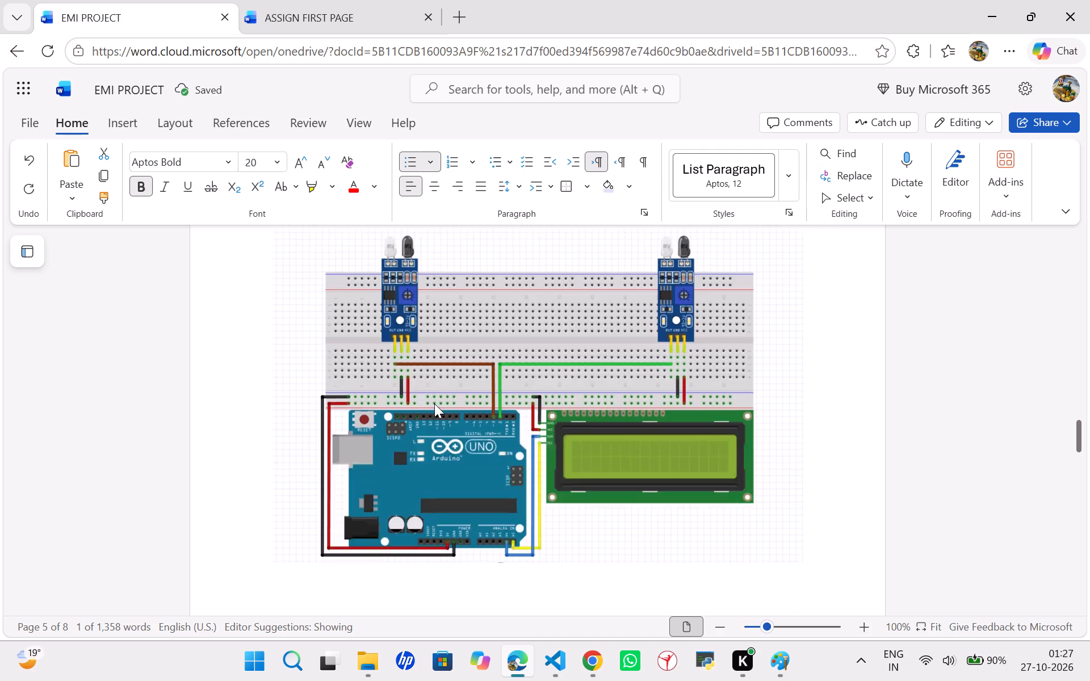
scroll(434, 403, up, 1)
scroll(434, 403, down, 5)
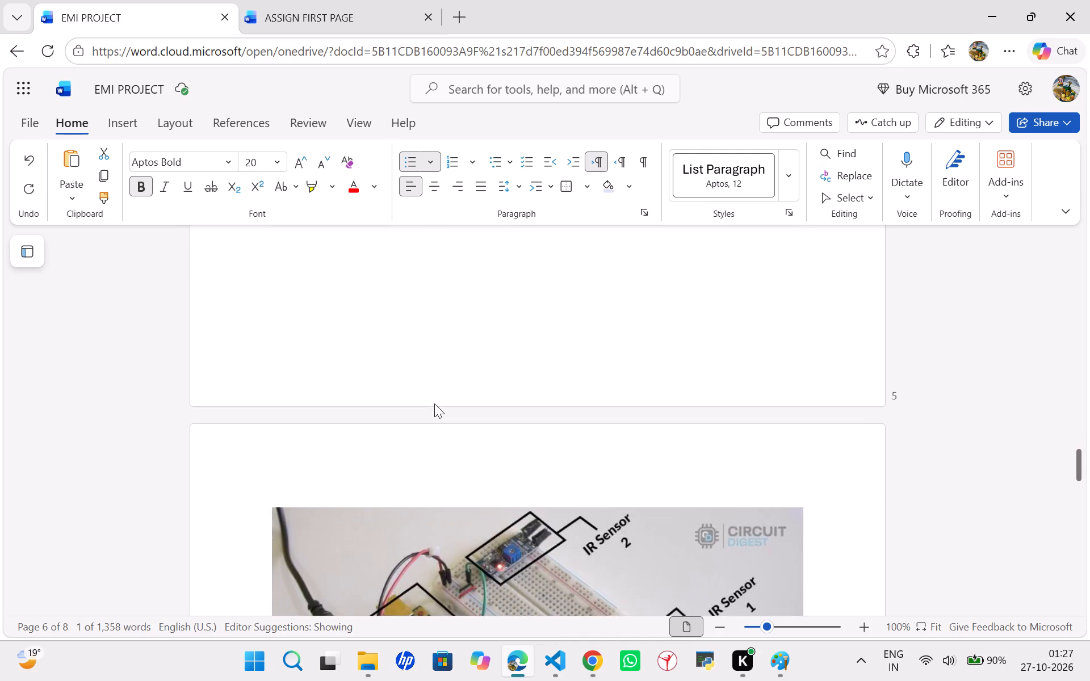
scroll(434, 403, down, 6)
scroll(434, 403, up, 2)
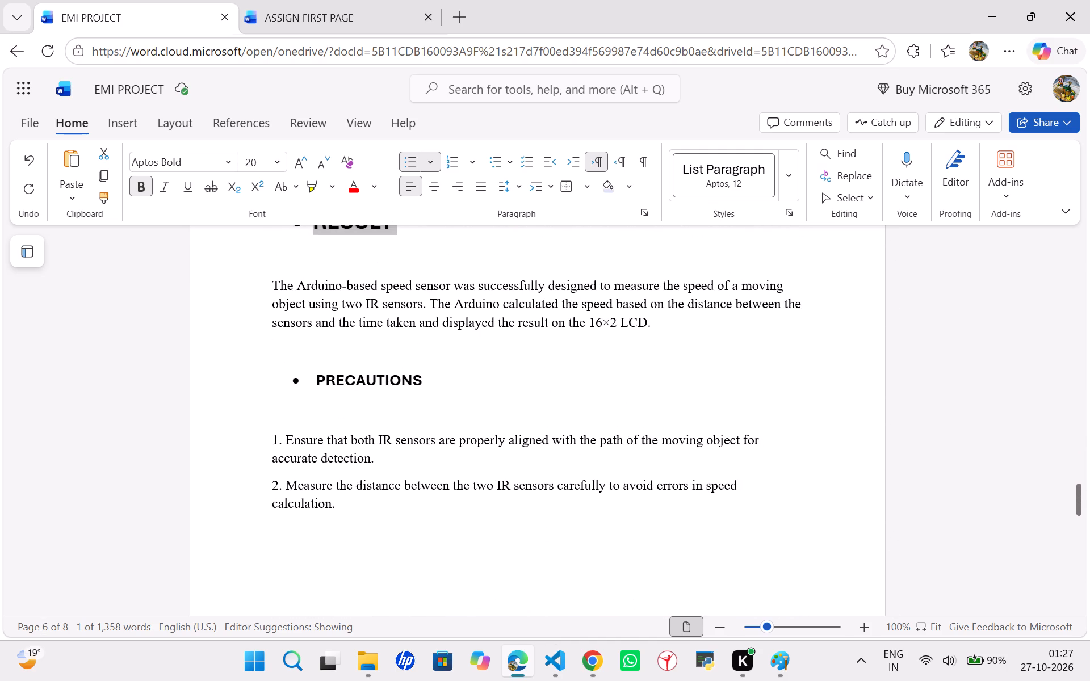
drag(316, 378, 426, 385)
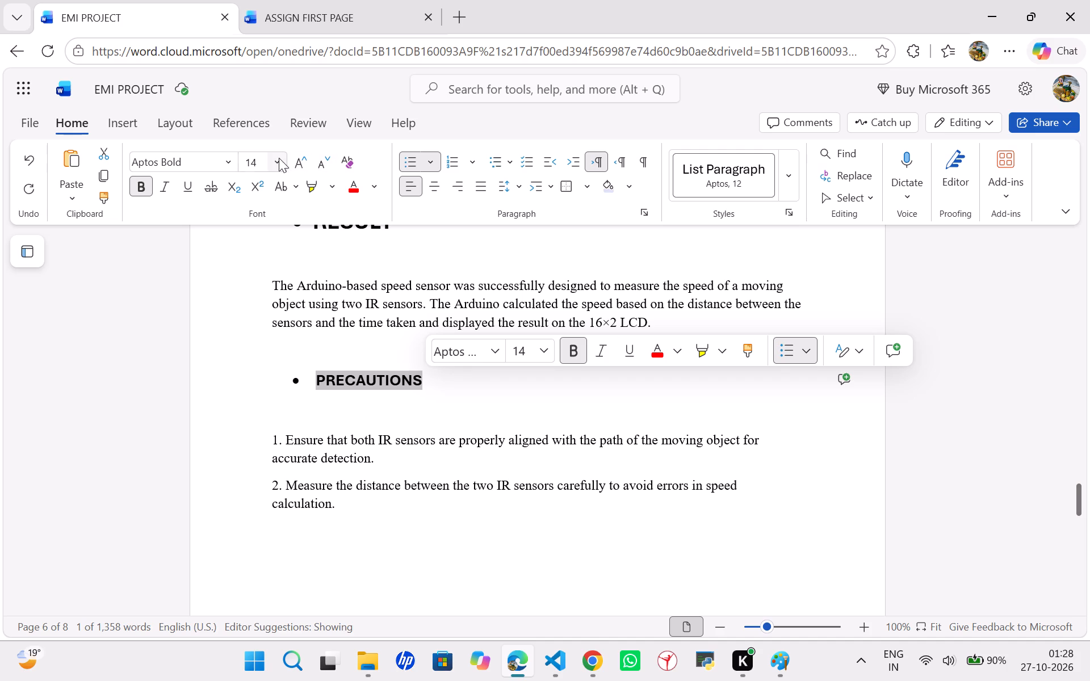
click(279, 158)
click(265, 379)
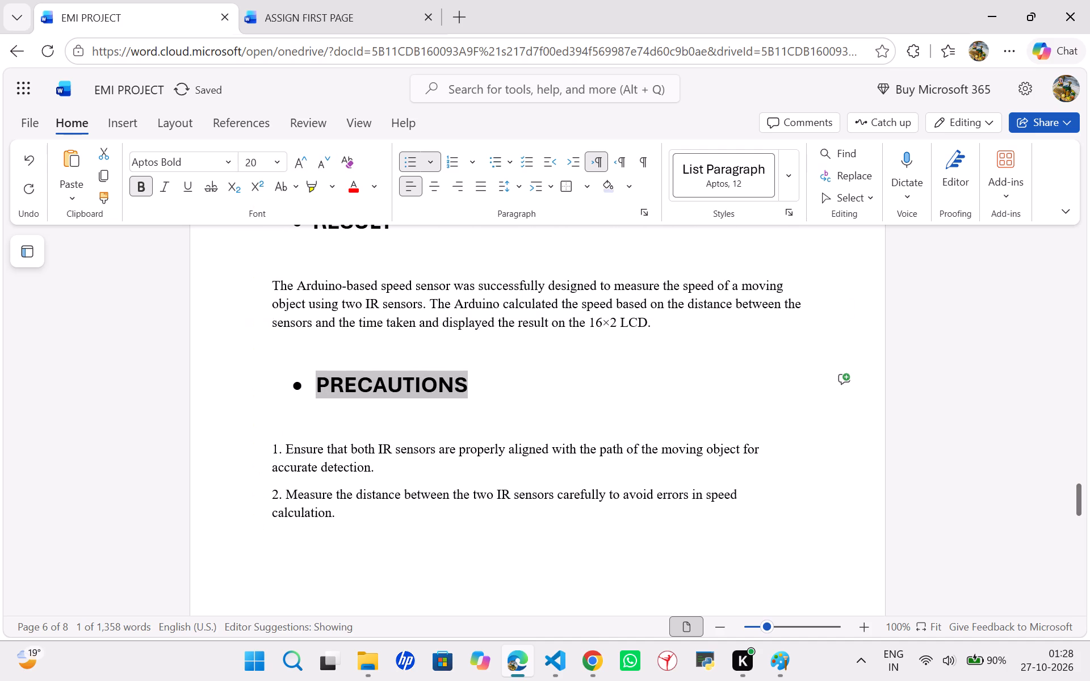
Set the font size of the DISCUSSION heading below the precautions list on page 7 to 20.
scroll(362, 452, down, 5)
click(312, 339)
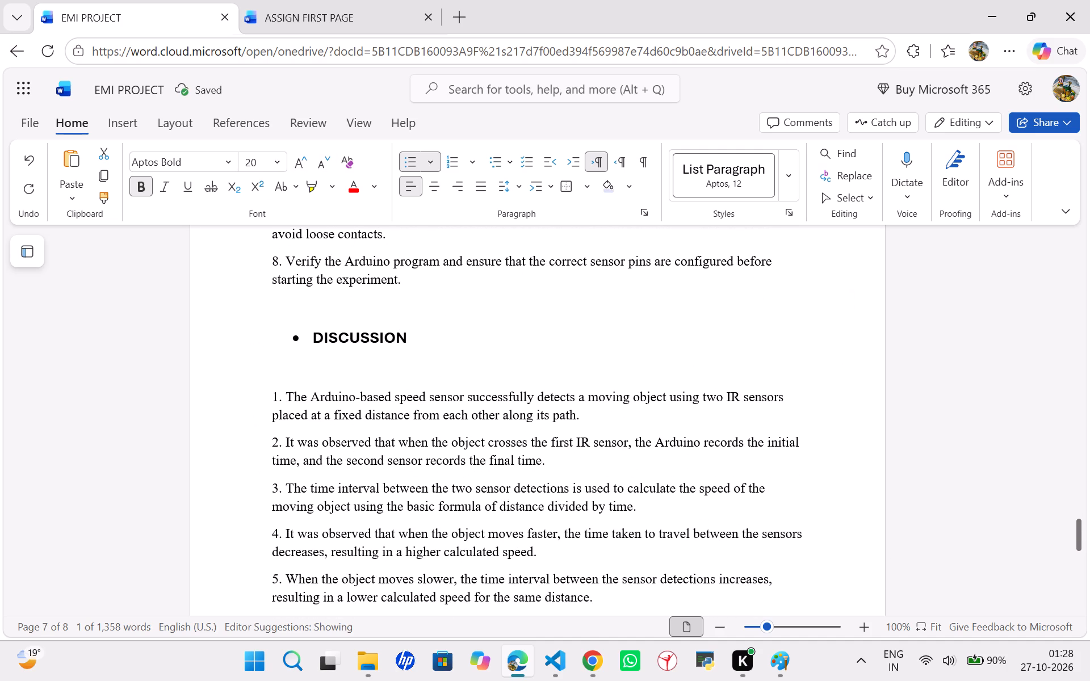
drag(312, 349, 411, 340)
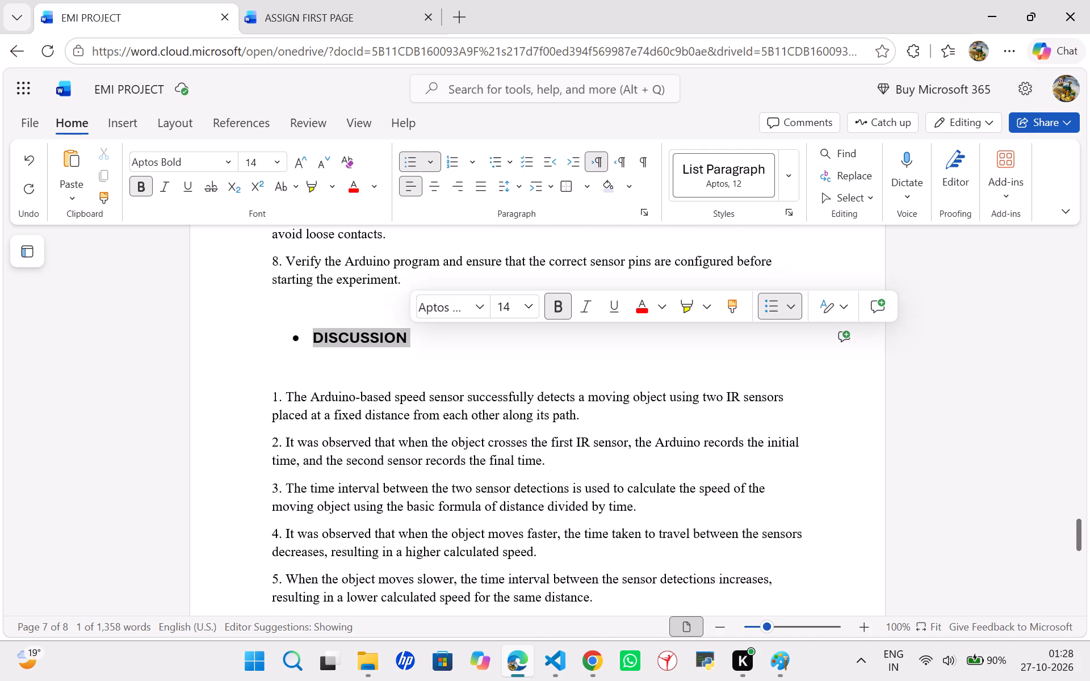
click(283, 158)
click(266, 369)
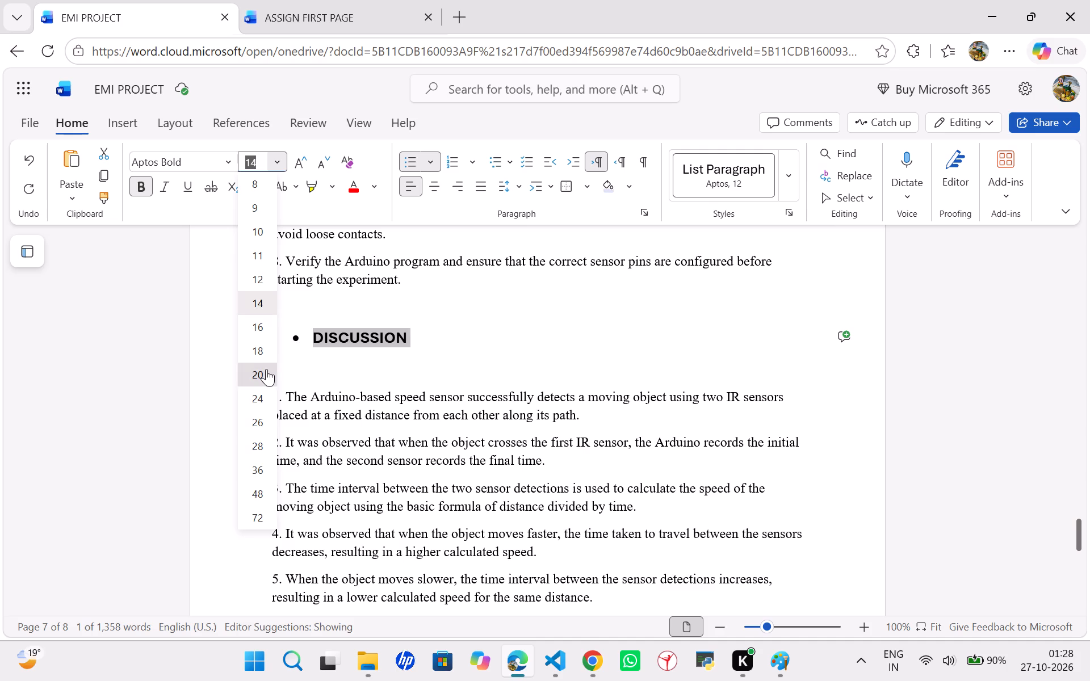
Set the font size of the BIBLIOGRAPHY heading above the reference link on page 8 to 20.
scroll(348, 351, down, 5)
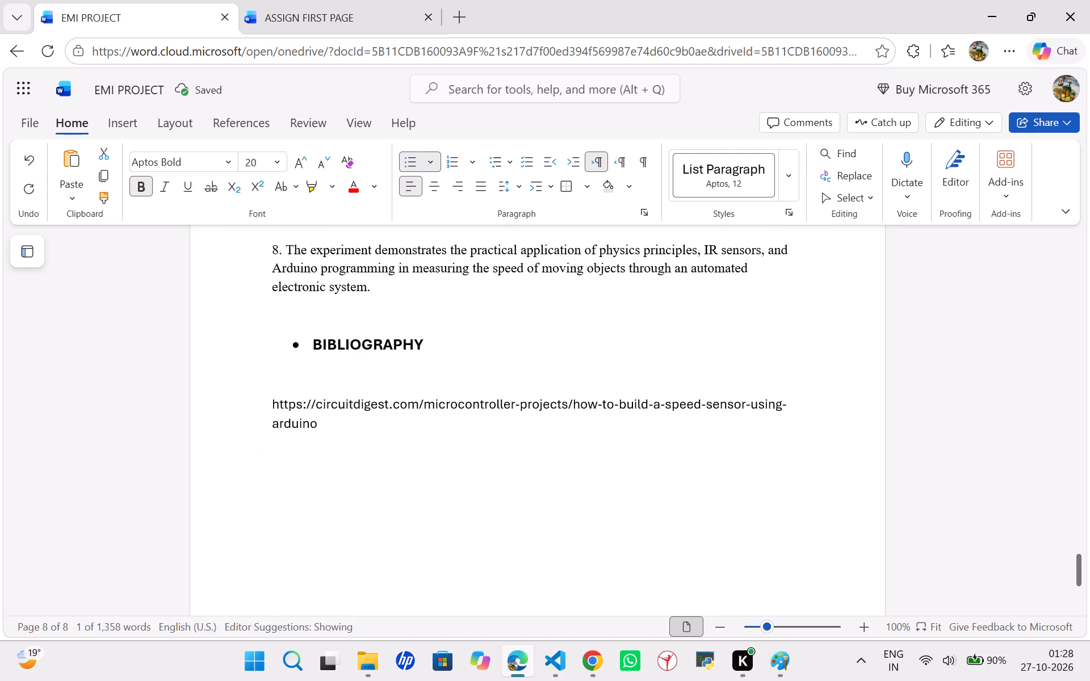
drag(311, 344, 431, 346)
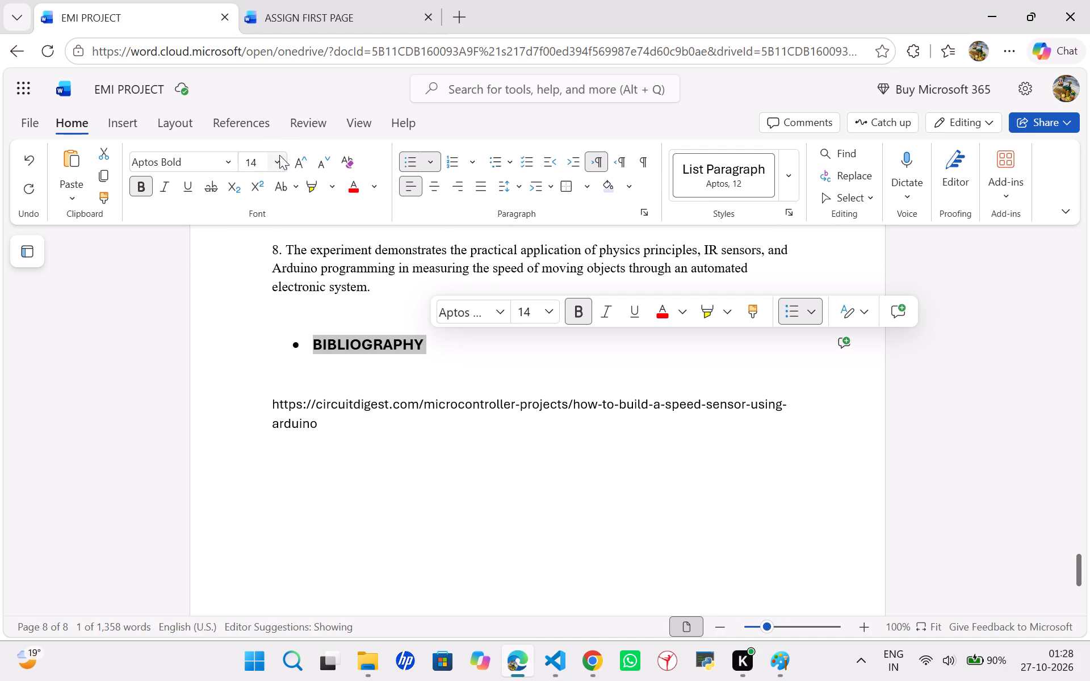
click(279, 155)
click(254, 368)
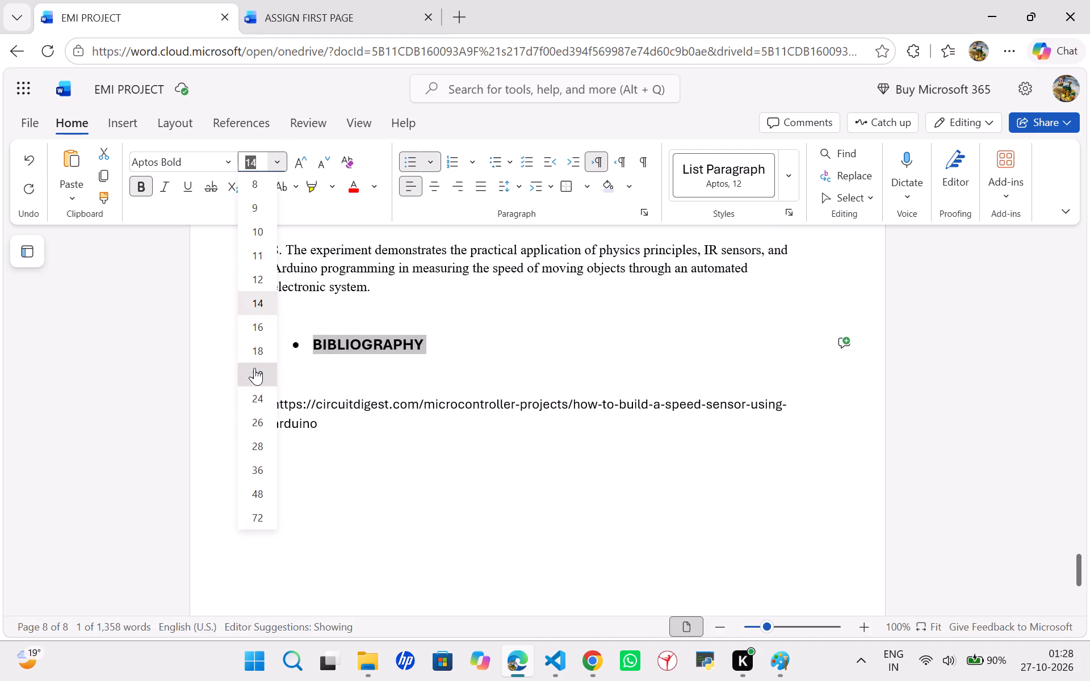
Underline the ARDUINO BASED SPEED DETECTOR title at the top of the first page.
scroll(339, 439, up, 16)
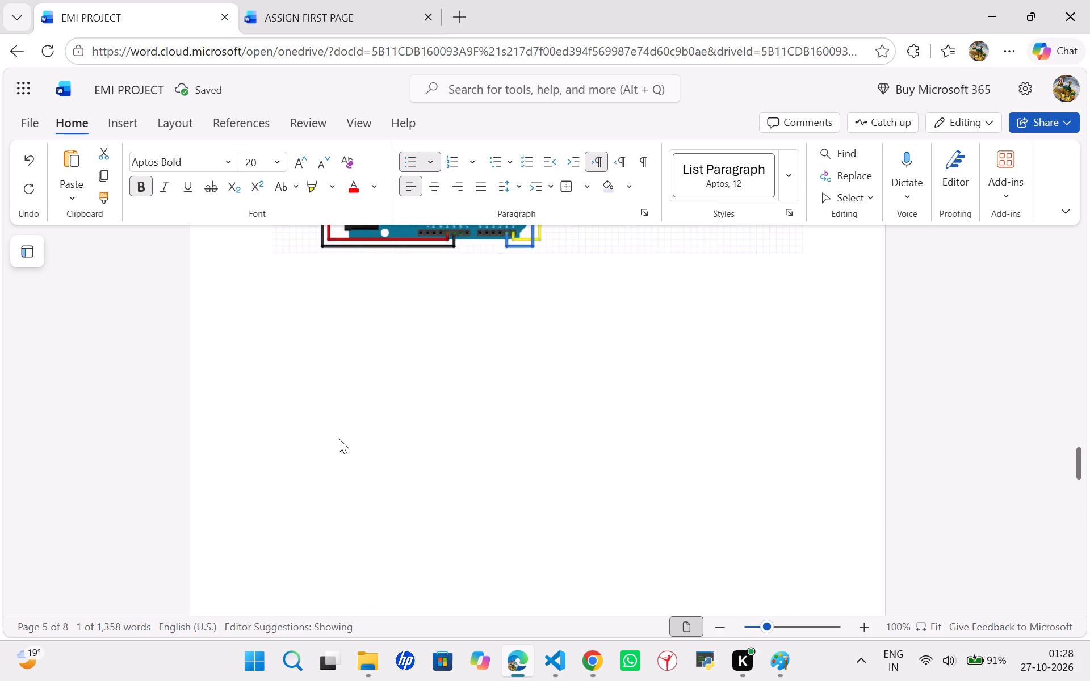
scroll(339, 439, up, 18)
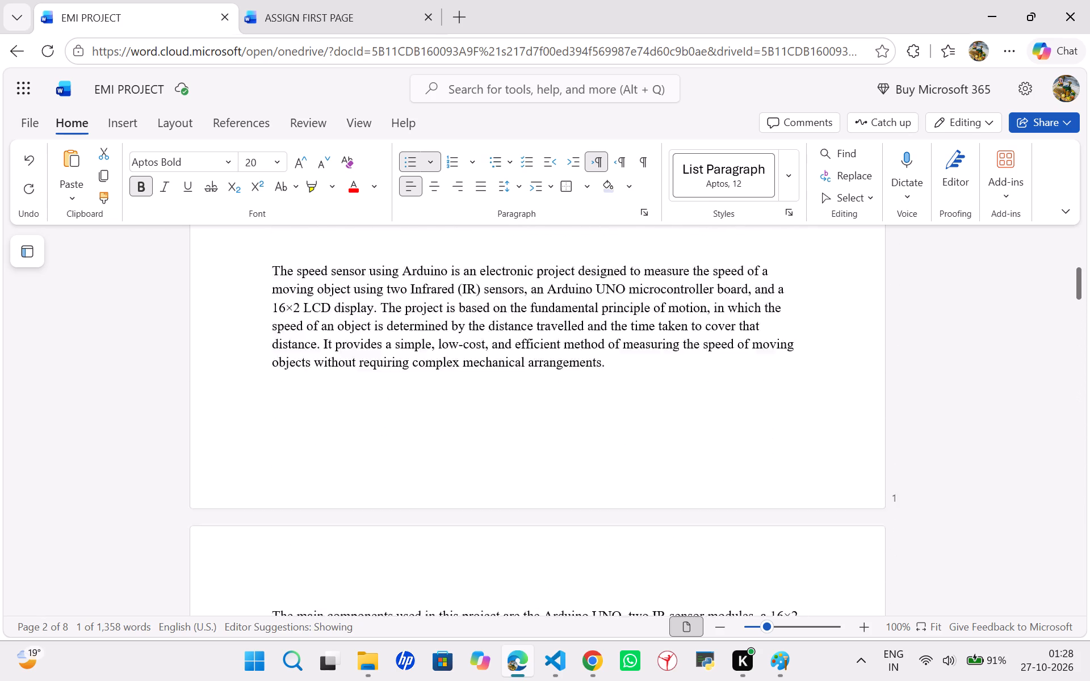
scroll(339, 439, up, 9)
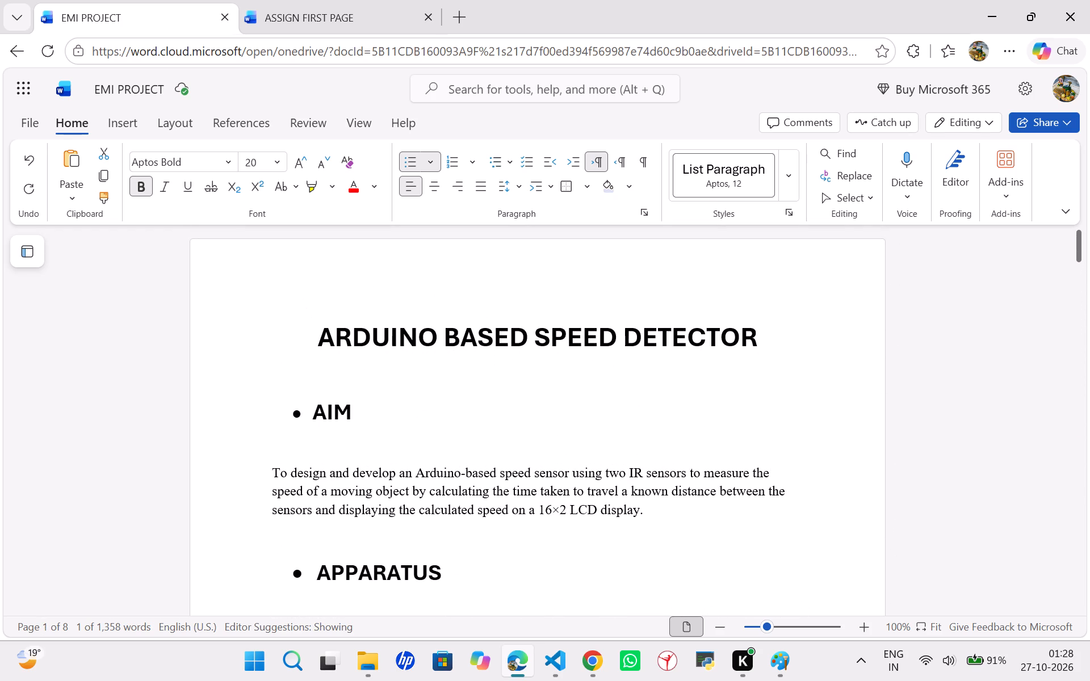
drag(324, 333, 753, 346)
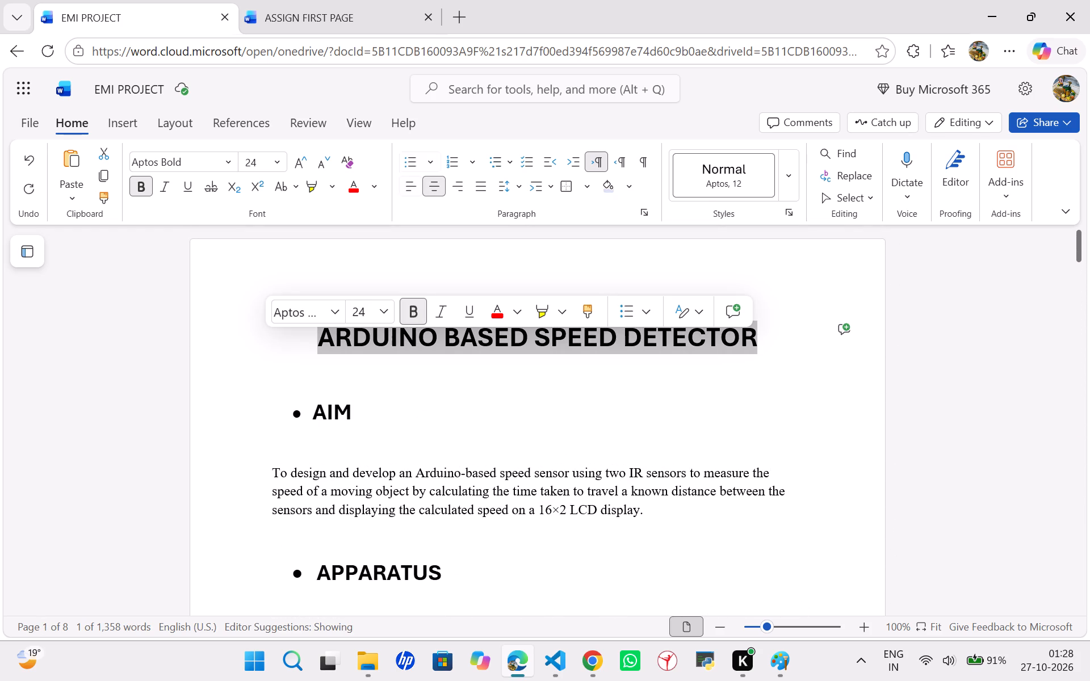
click(189, 173)
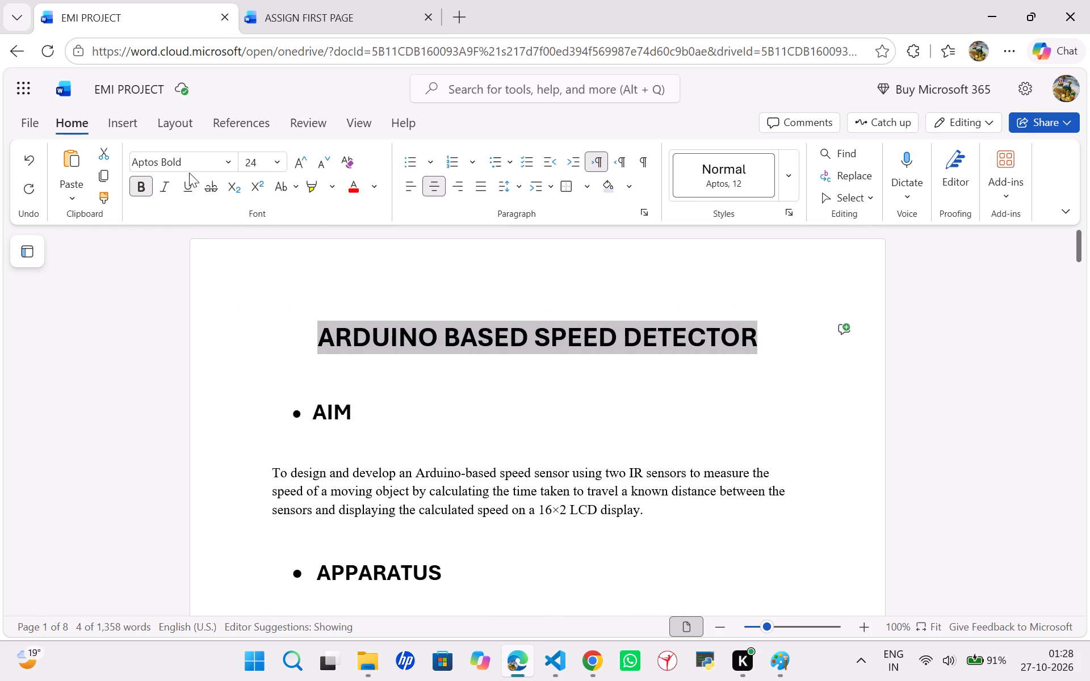
click(189, 181)
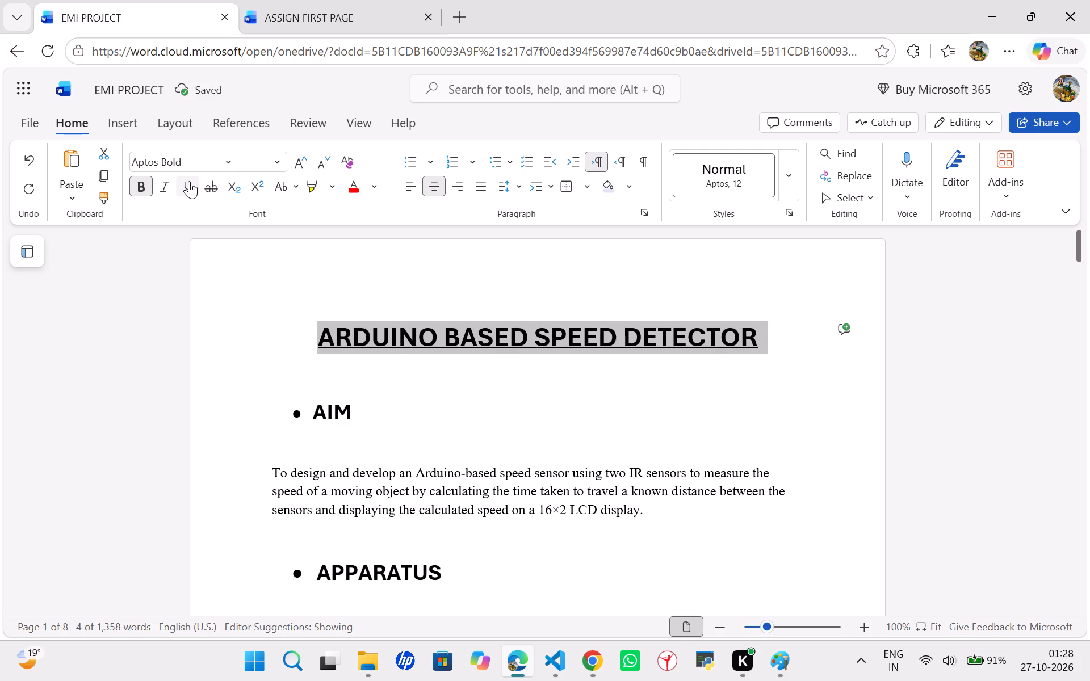
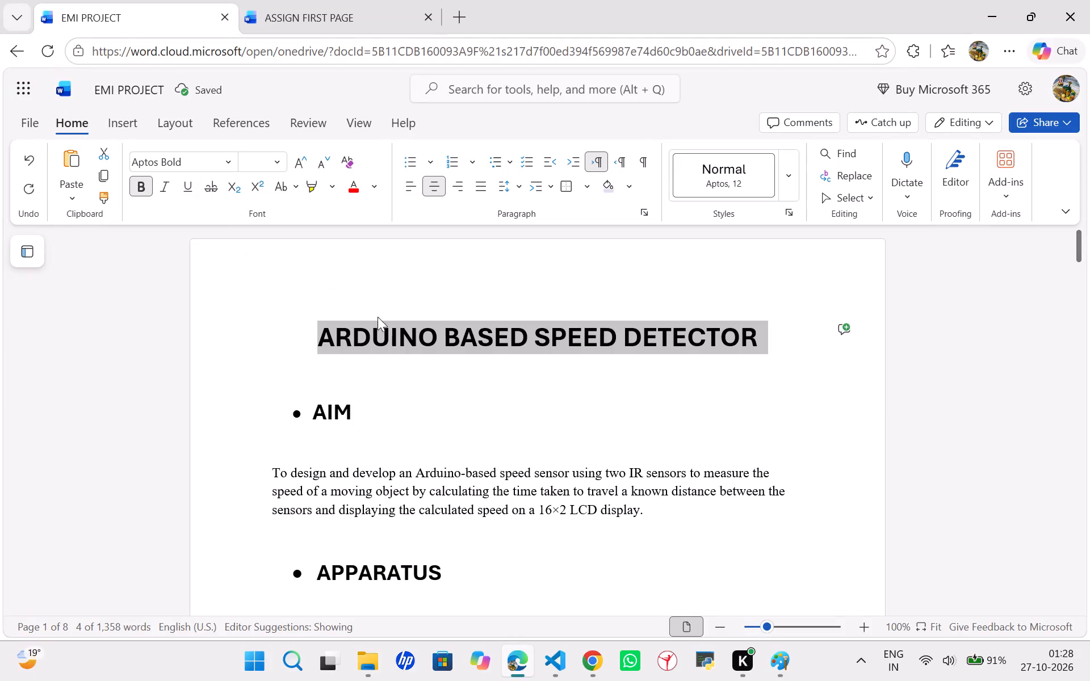
Underline the title words ARDUINO, BASED, SPEED and DETECTOR one by one, without underlining the spaces between them.
click(439, 332)
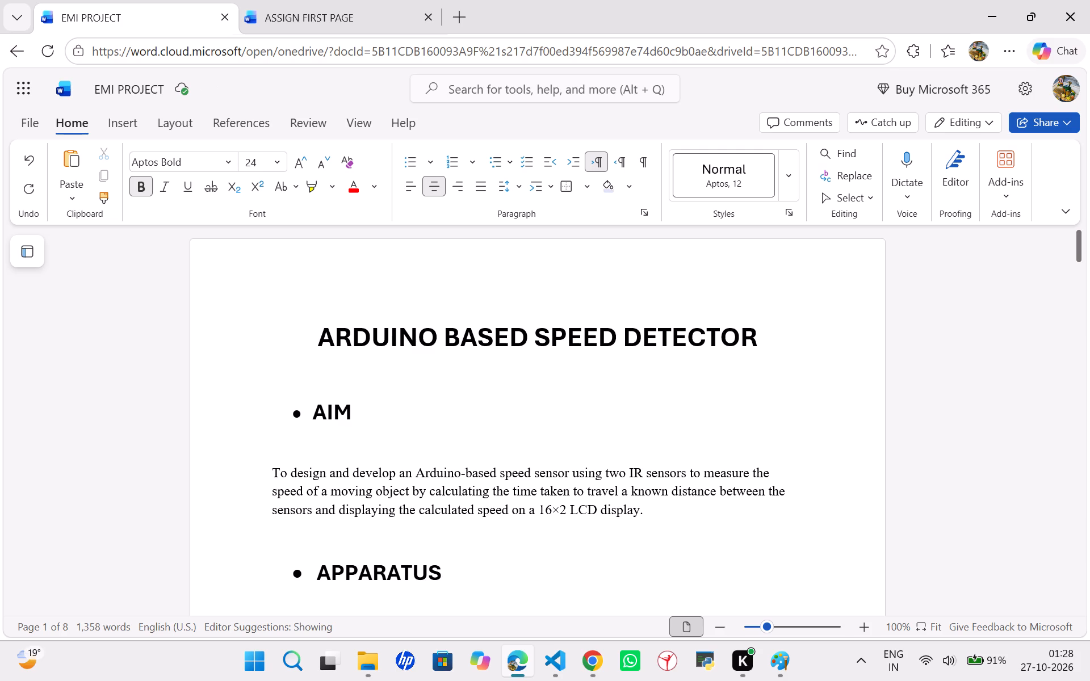
drag(439, 332, 315, 338)
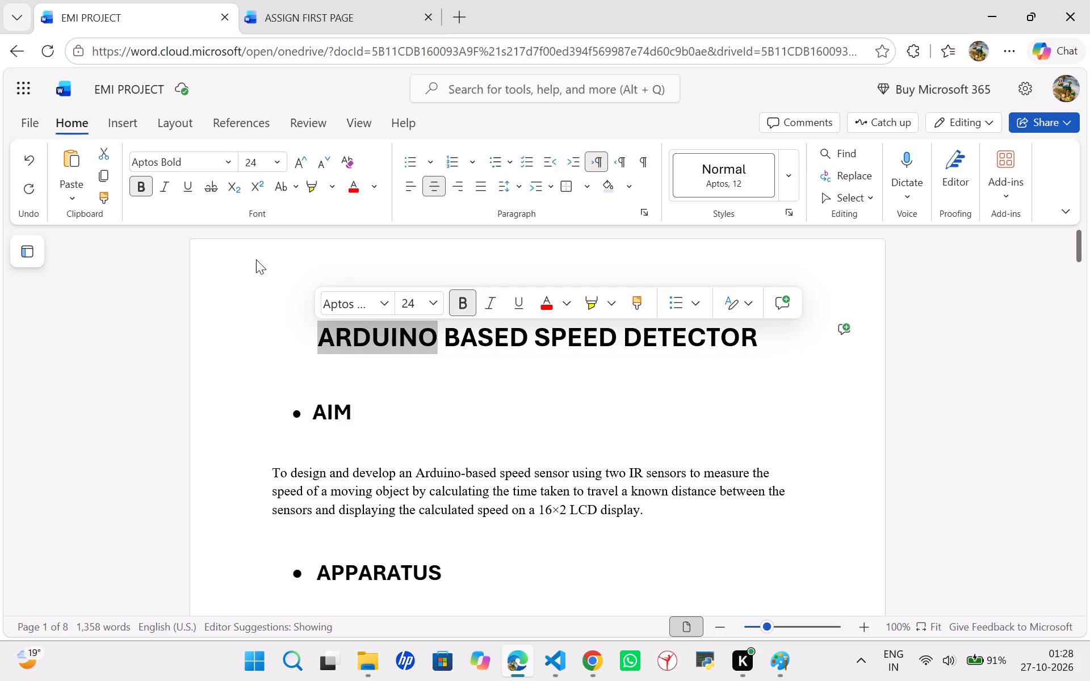
click(184, 183)
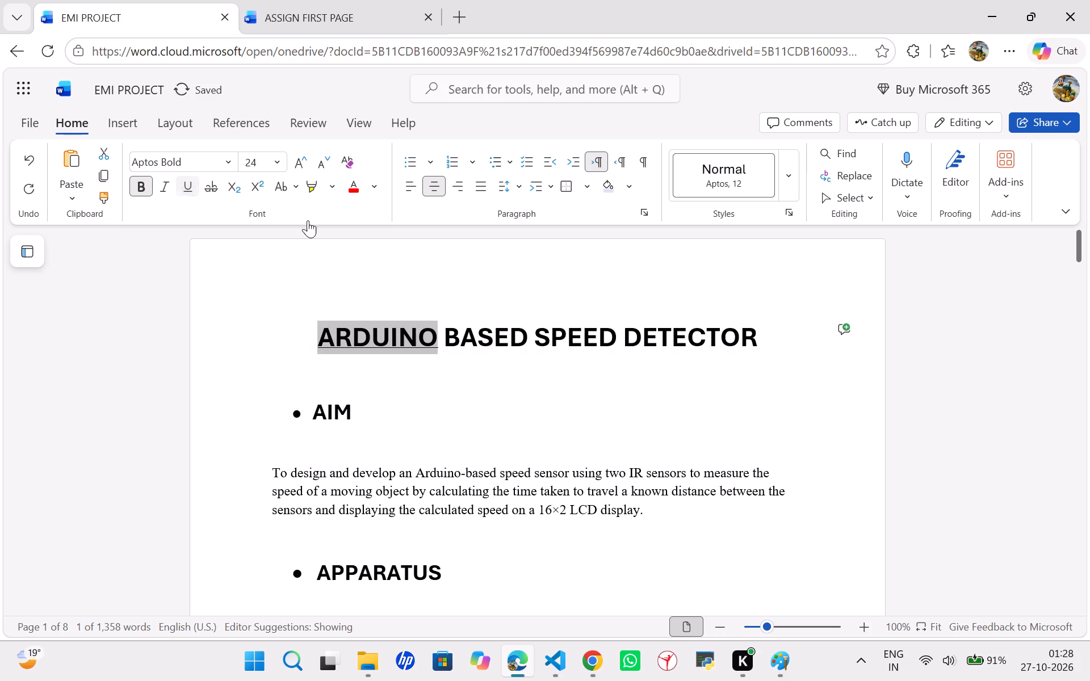
drag(448, 341, 552, 337)
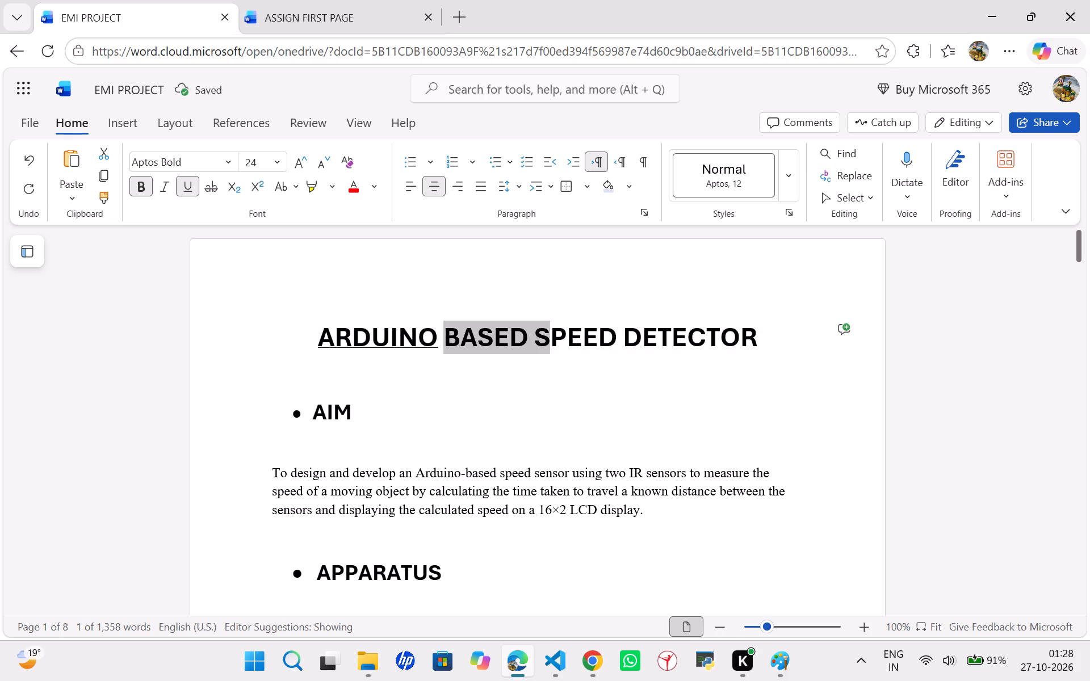
drag(552, 337, 527, 345)
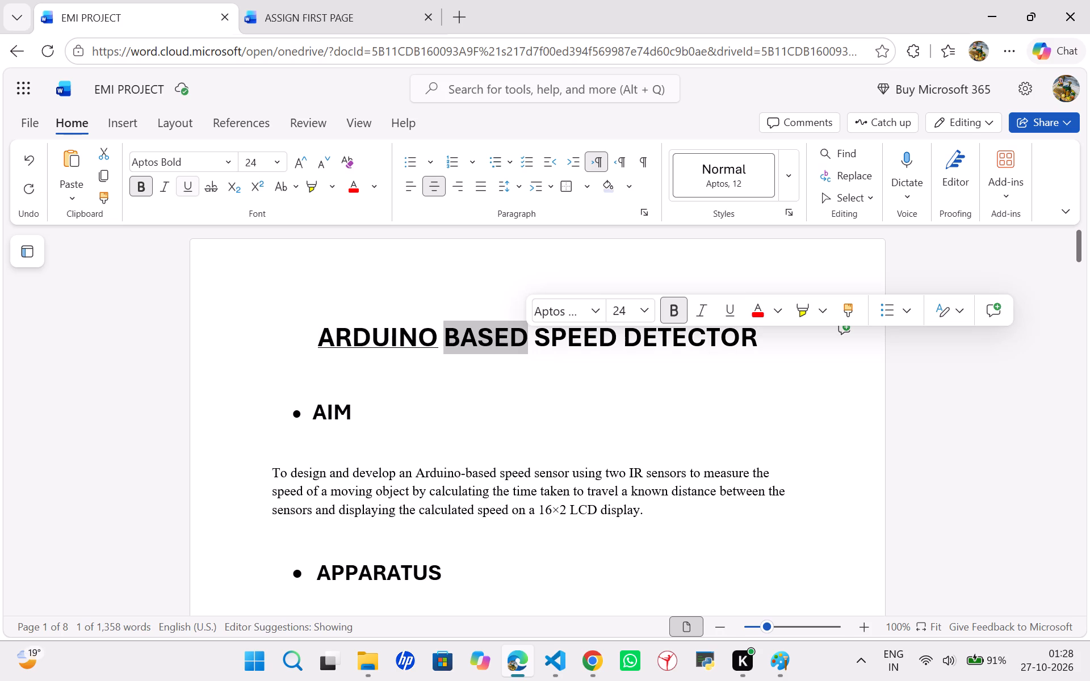
click(435, 337)
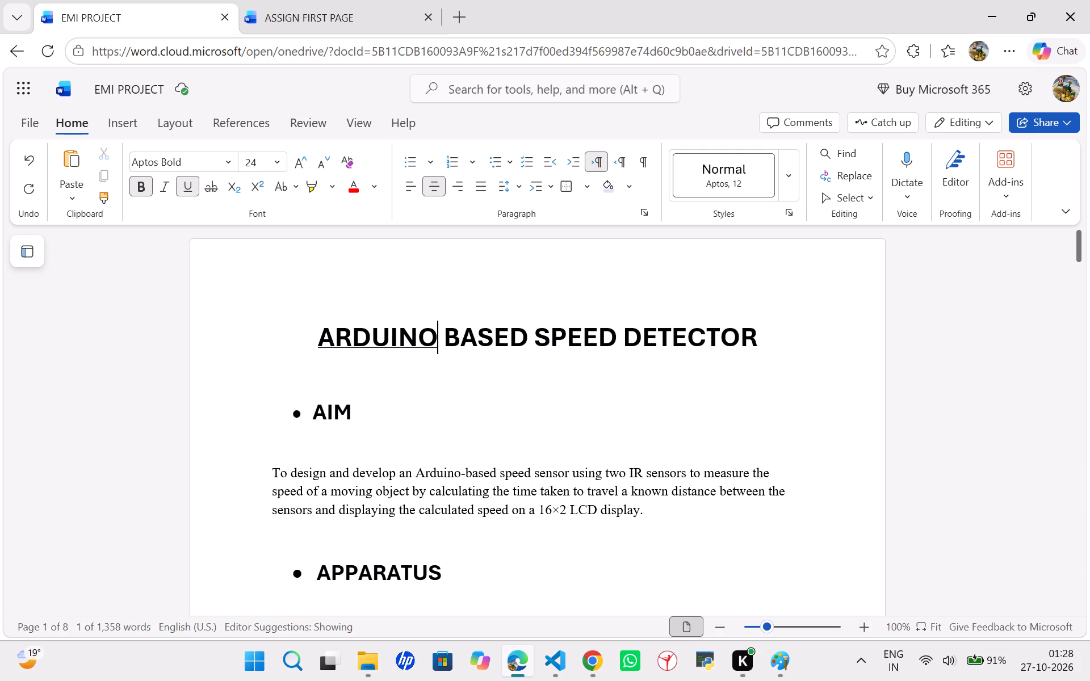
click(435, 337)
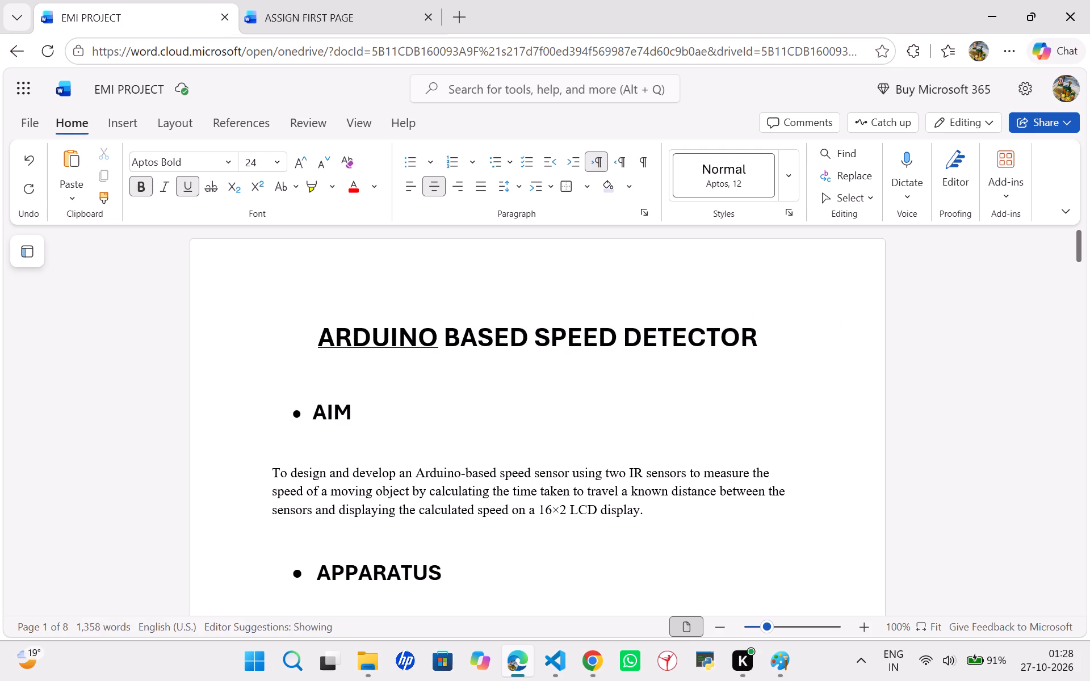
drag(446, 337, 530, 343)
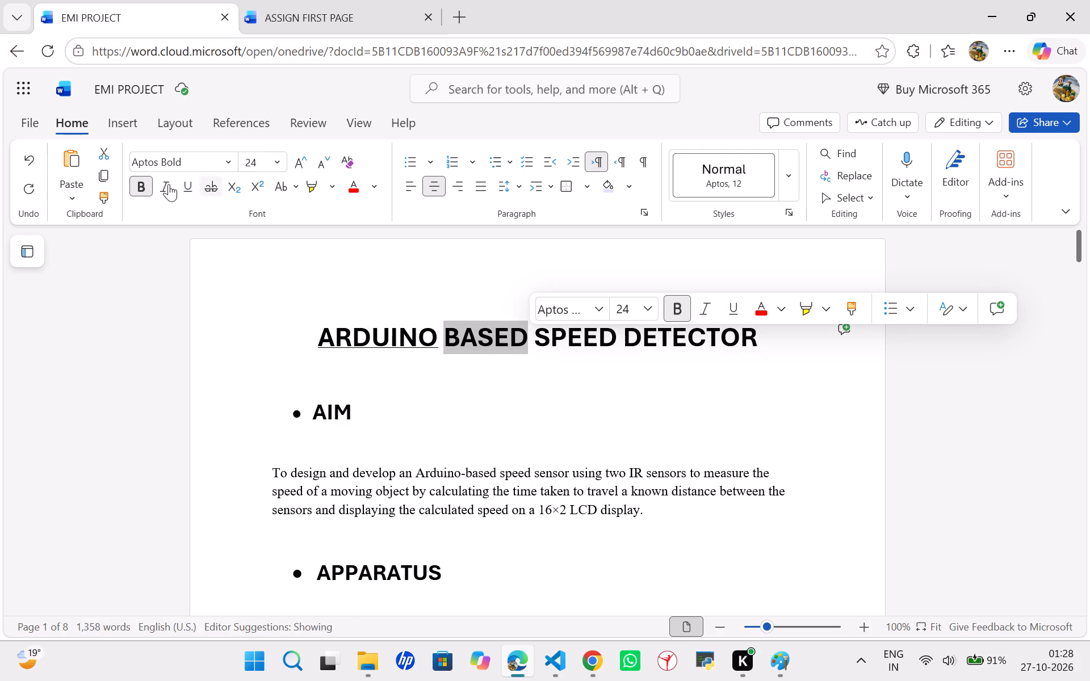
click(185, 190)
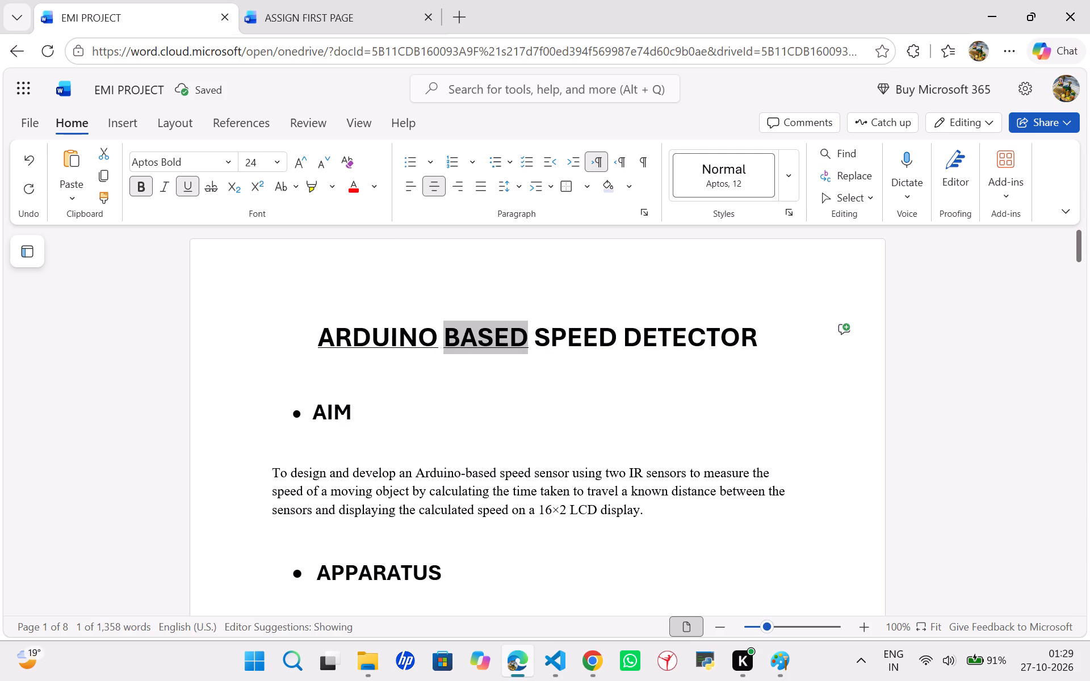
drag(539, 340, 615, 341)
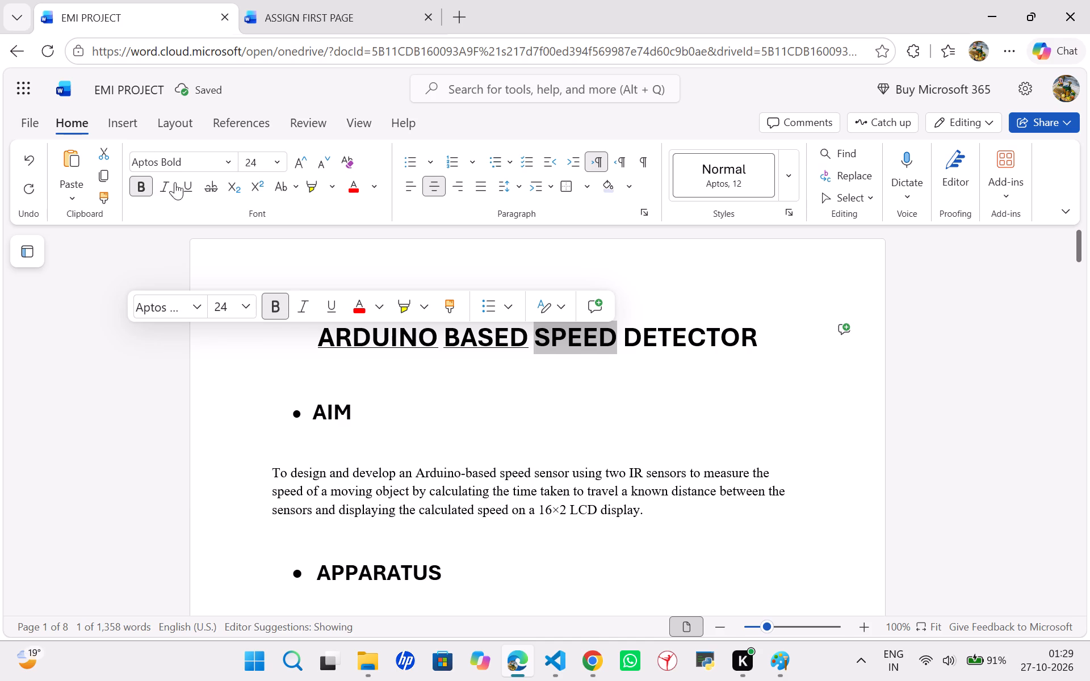
click(186, 195)
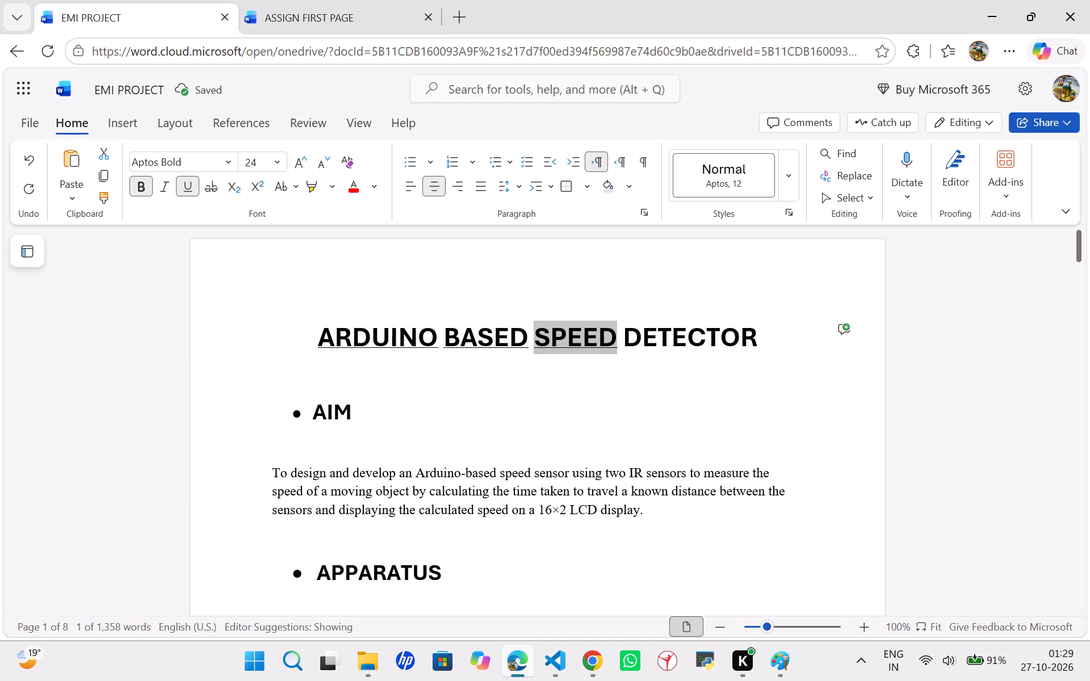
drag(626, 336, 763, 317)
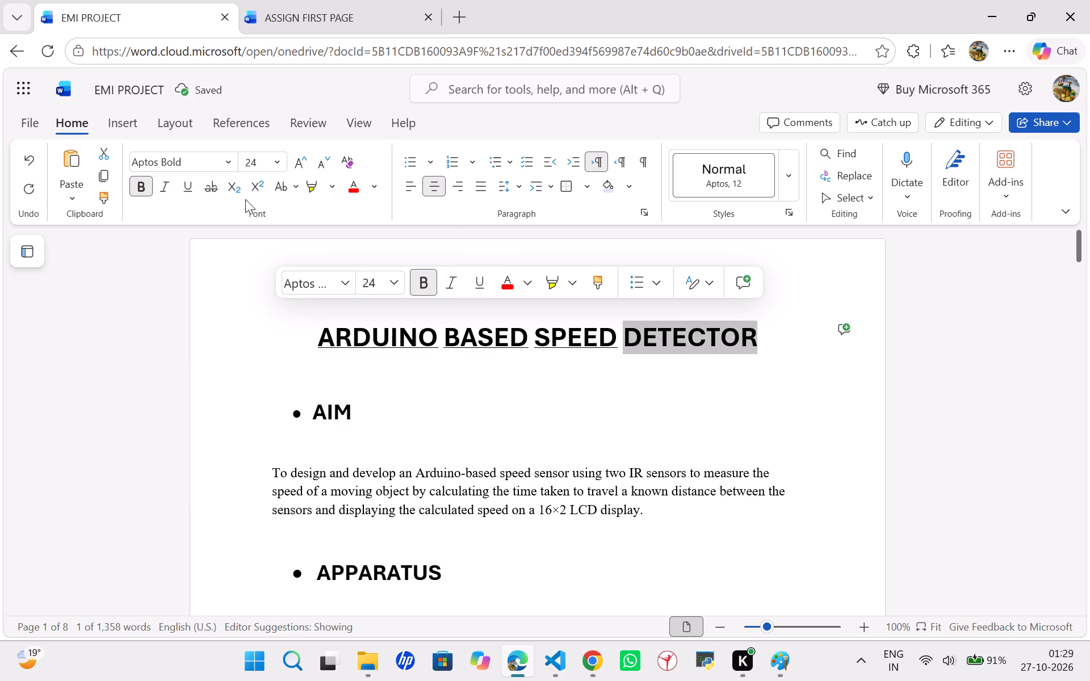
click(185, 183)
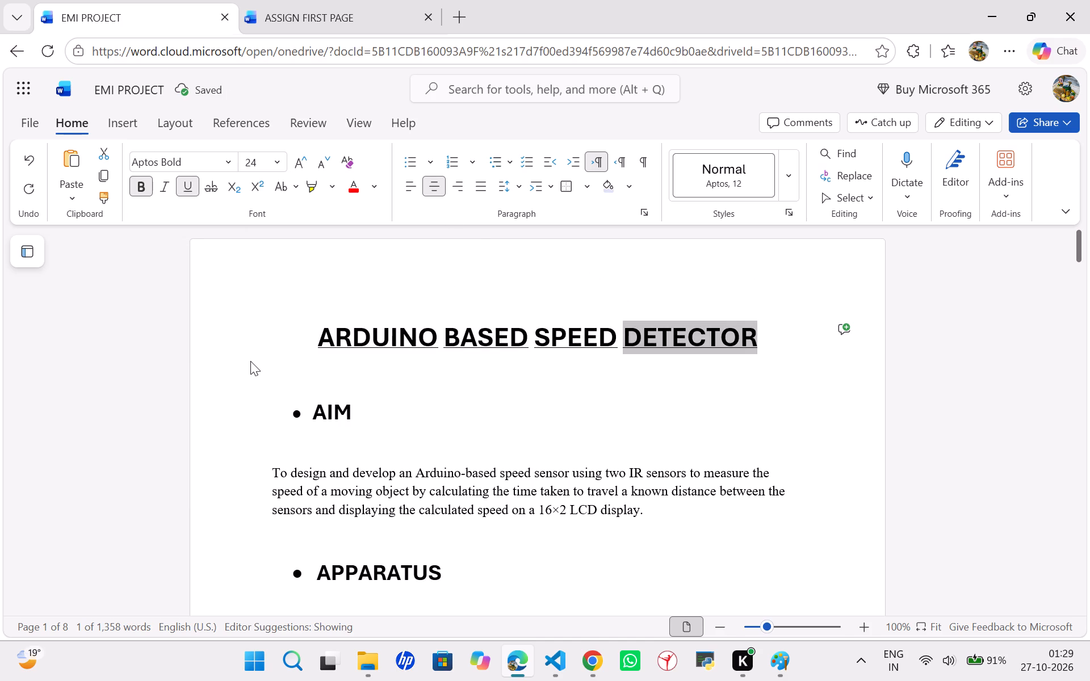
click(250, 361)
Underline the AIM heading below the title on the first page.
scroll(250, 361, down, 1)
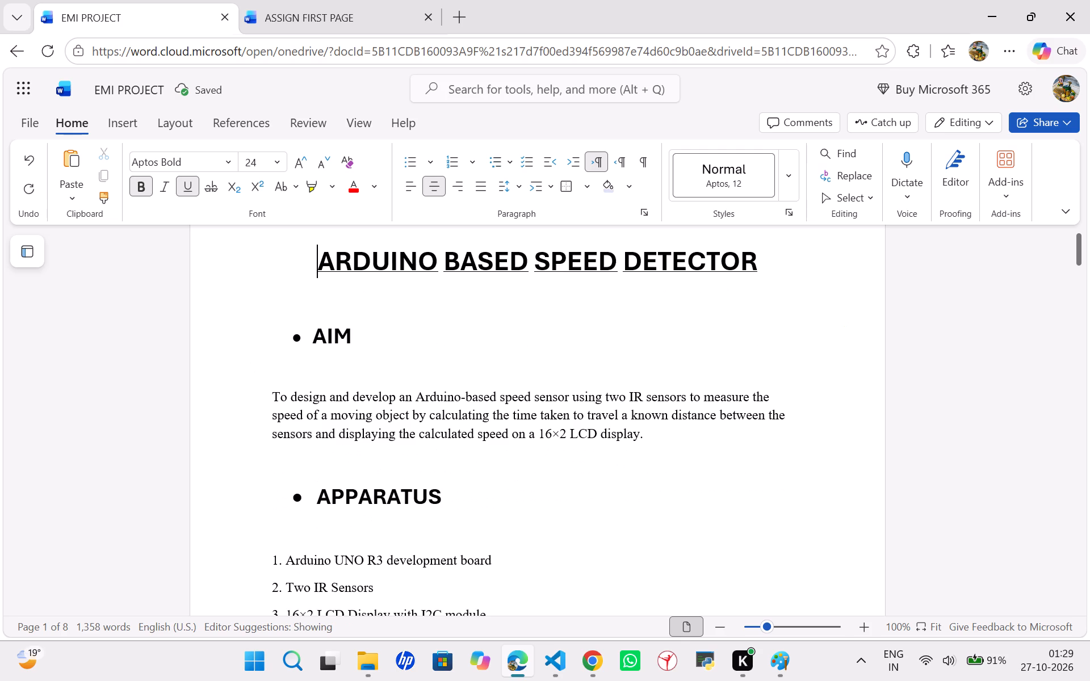
drag(310, 334, 354, 336)
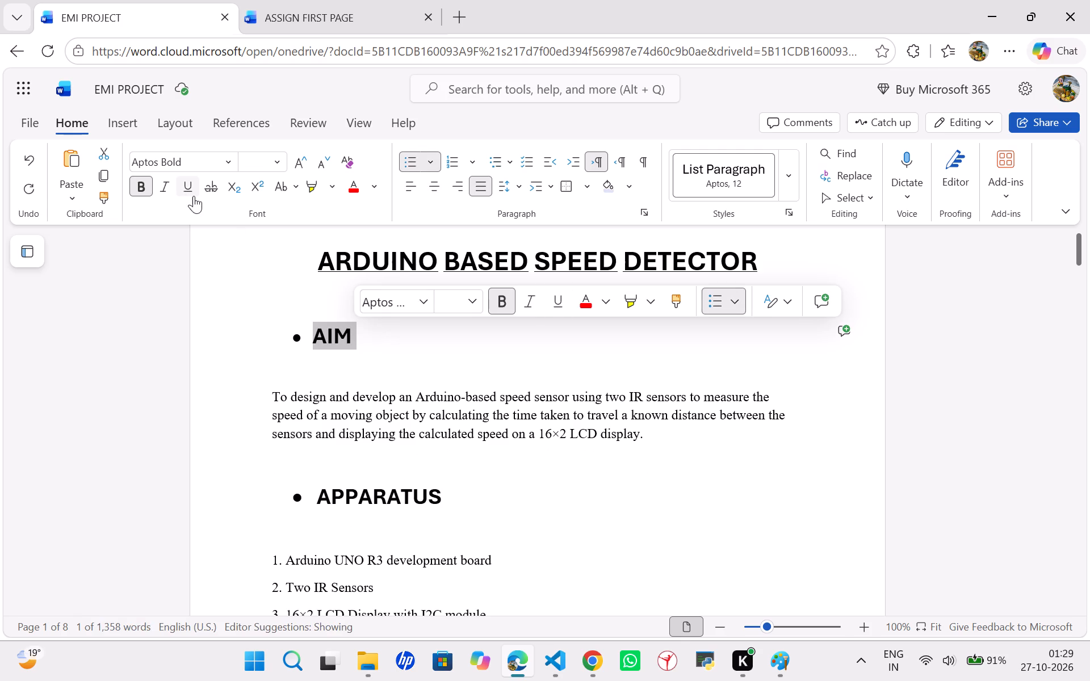
click(194, 196)
Underline the APPARATUS heading above the numbered component list on the first page.
scroll(291, 368, down, 1)
drag(322, 389, 445, 394)
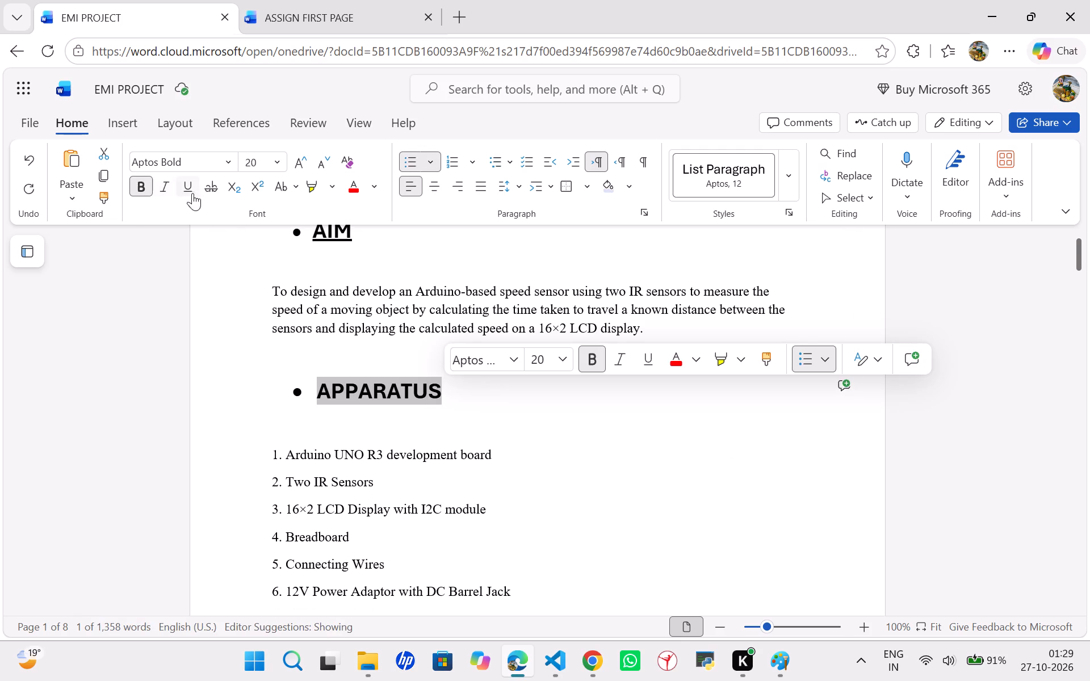
click(190, 187)
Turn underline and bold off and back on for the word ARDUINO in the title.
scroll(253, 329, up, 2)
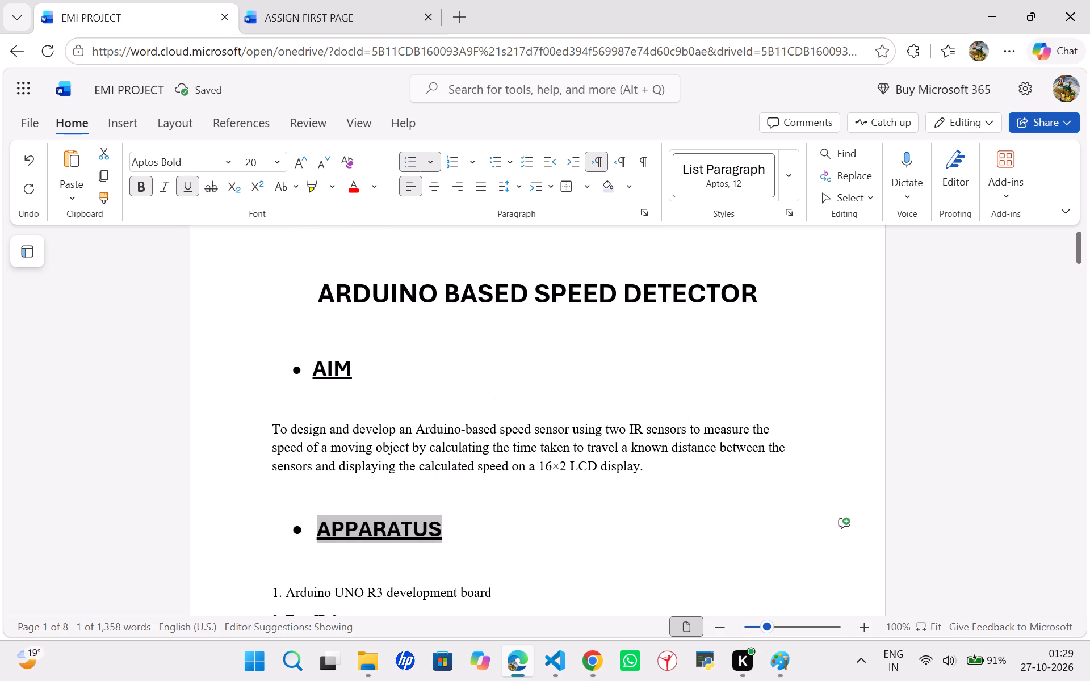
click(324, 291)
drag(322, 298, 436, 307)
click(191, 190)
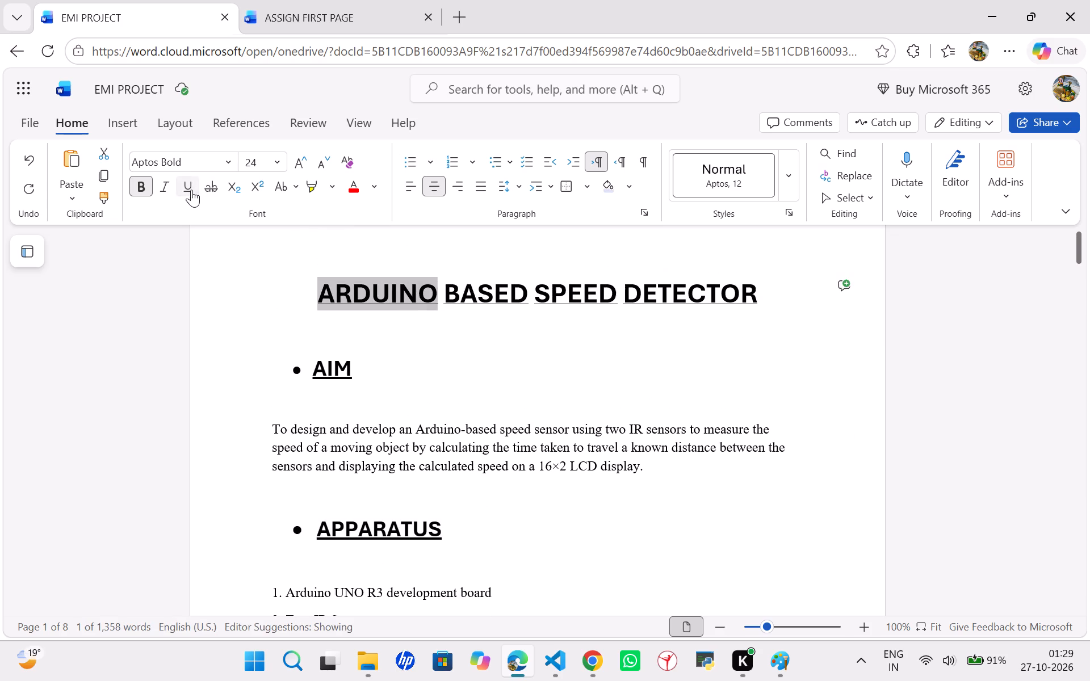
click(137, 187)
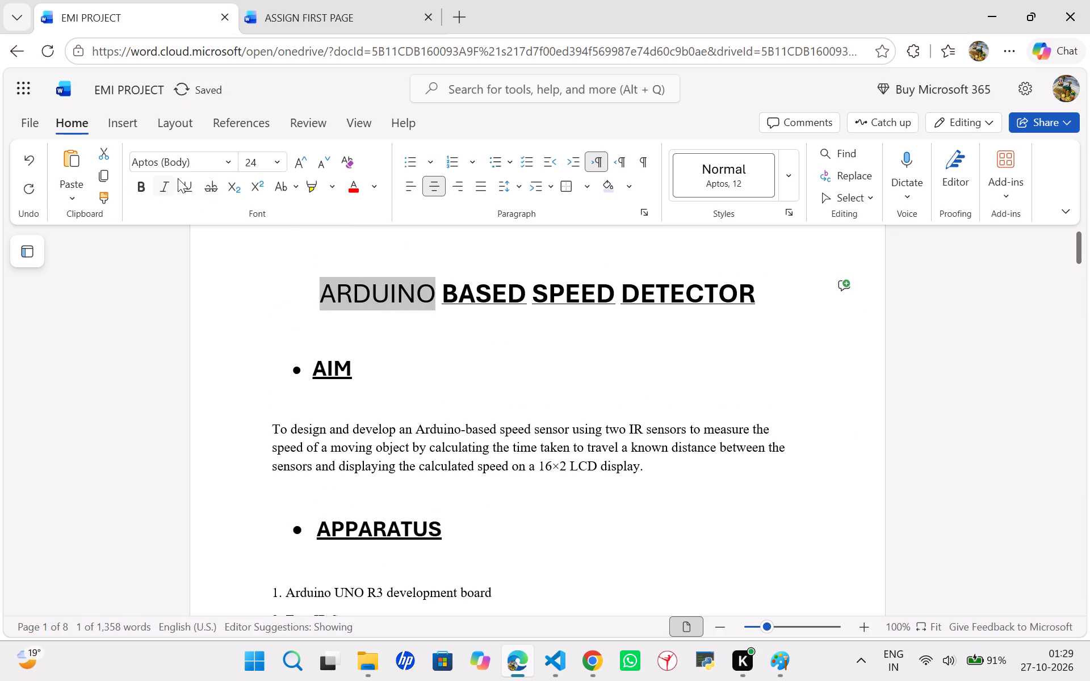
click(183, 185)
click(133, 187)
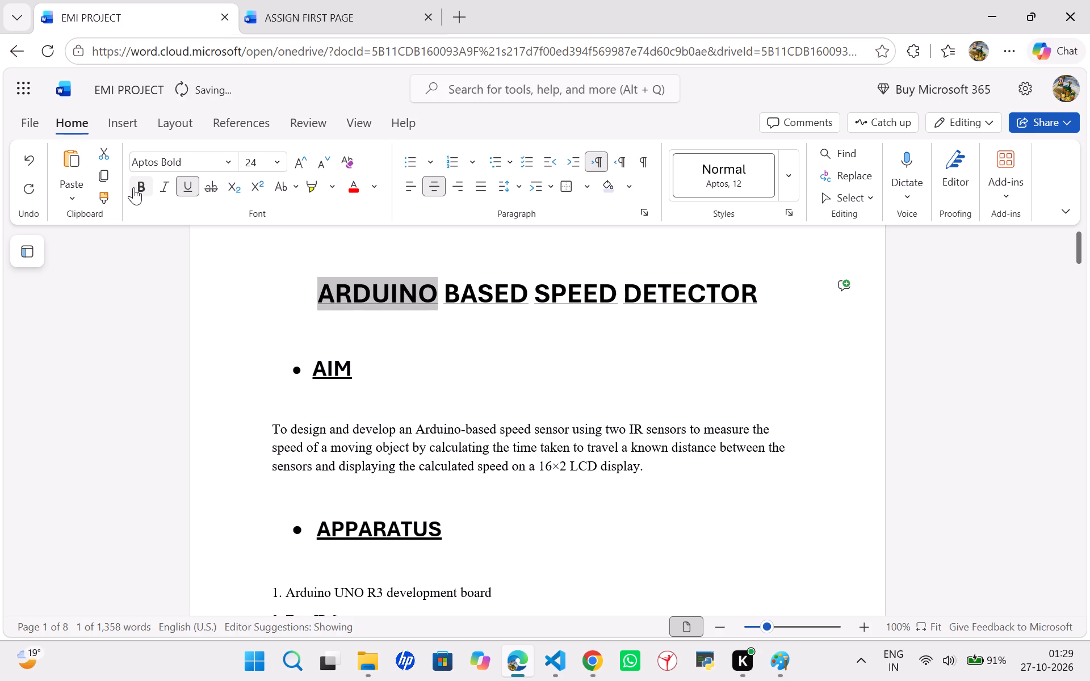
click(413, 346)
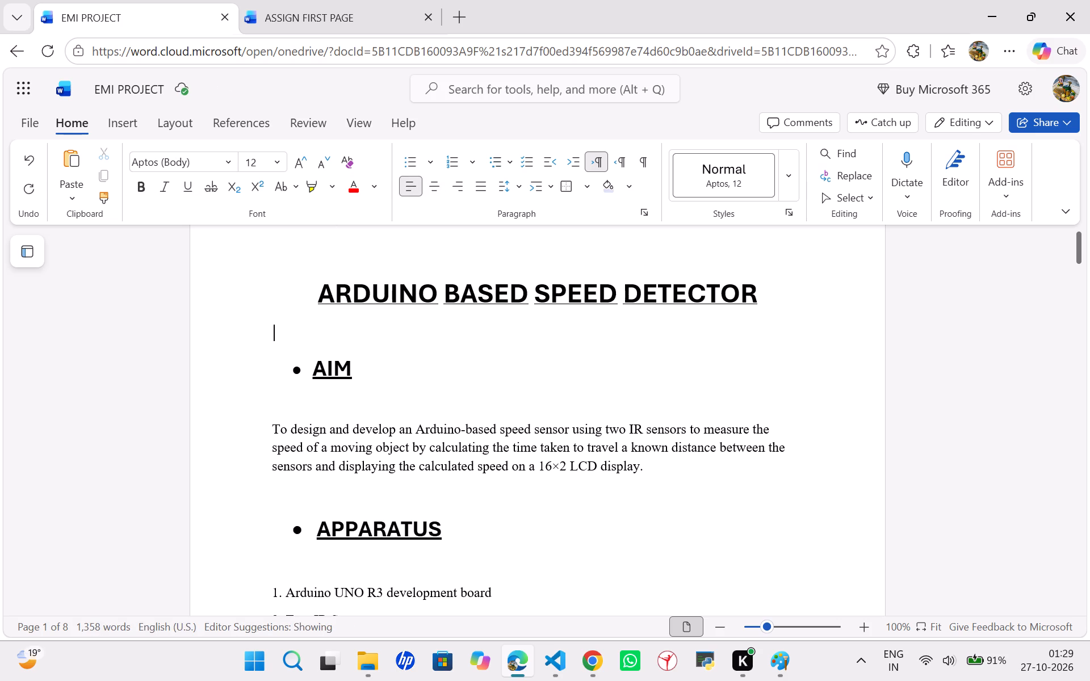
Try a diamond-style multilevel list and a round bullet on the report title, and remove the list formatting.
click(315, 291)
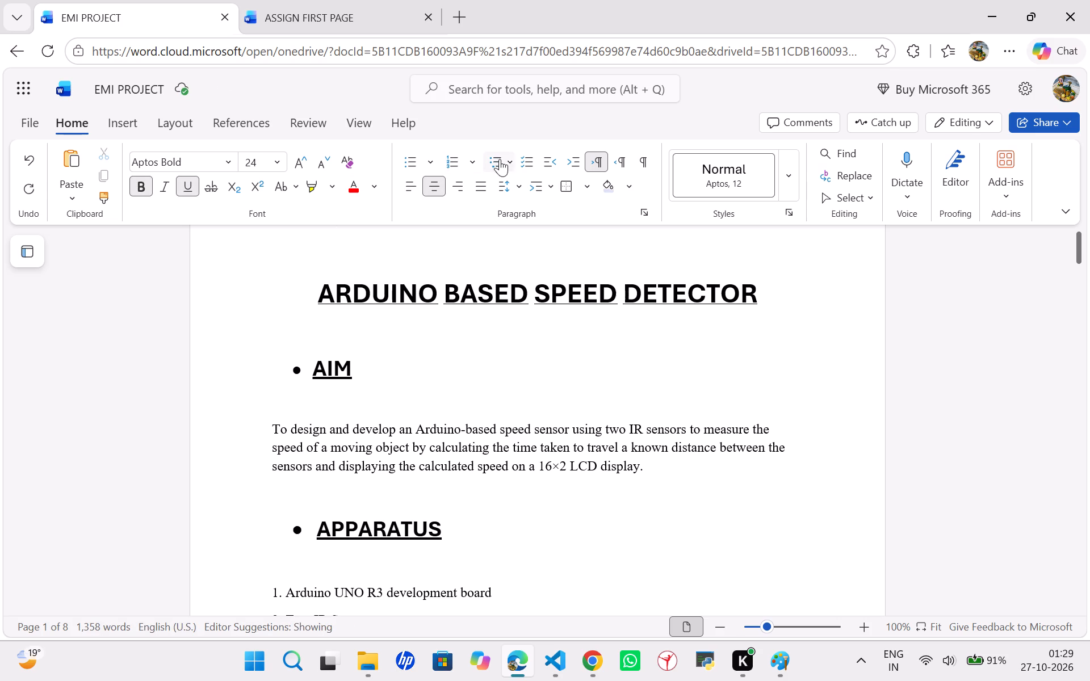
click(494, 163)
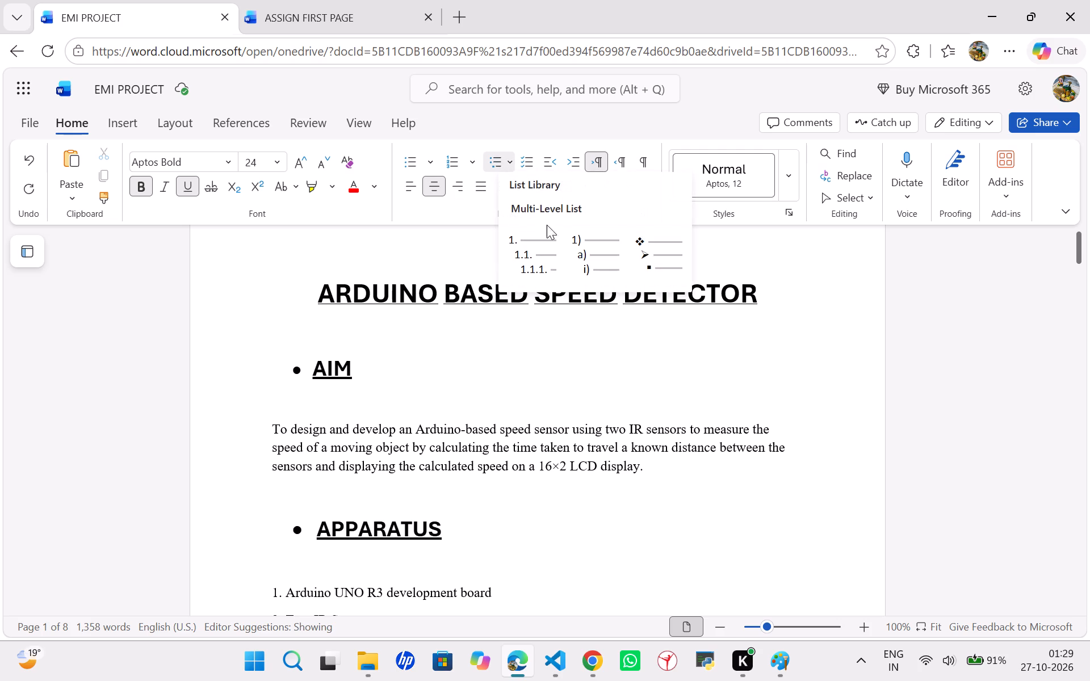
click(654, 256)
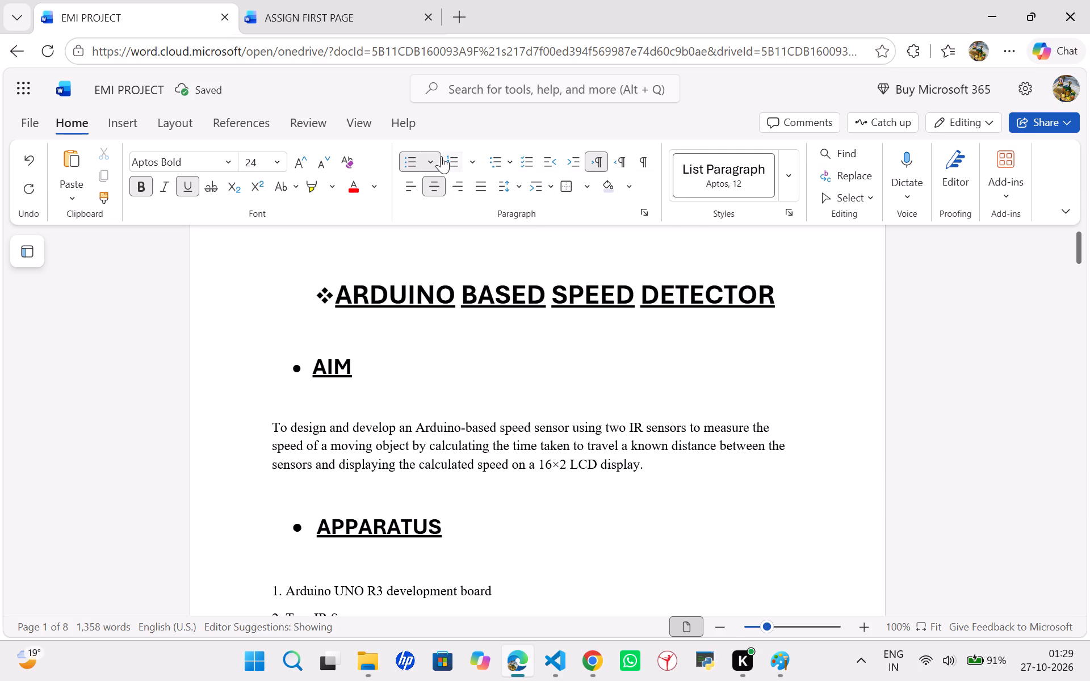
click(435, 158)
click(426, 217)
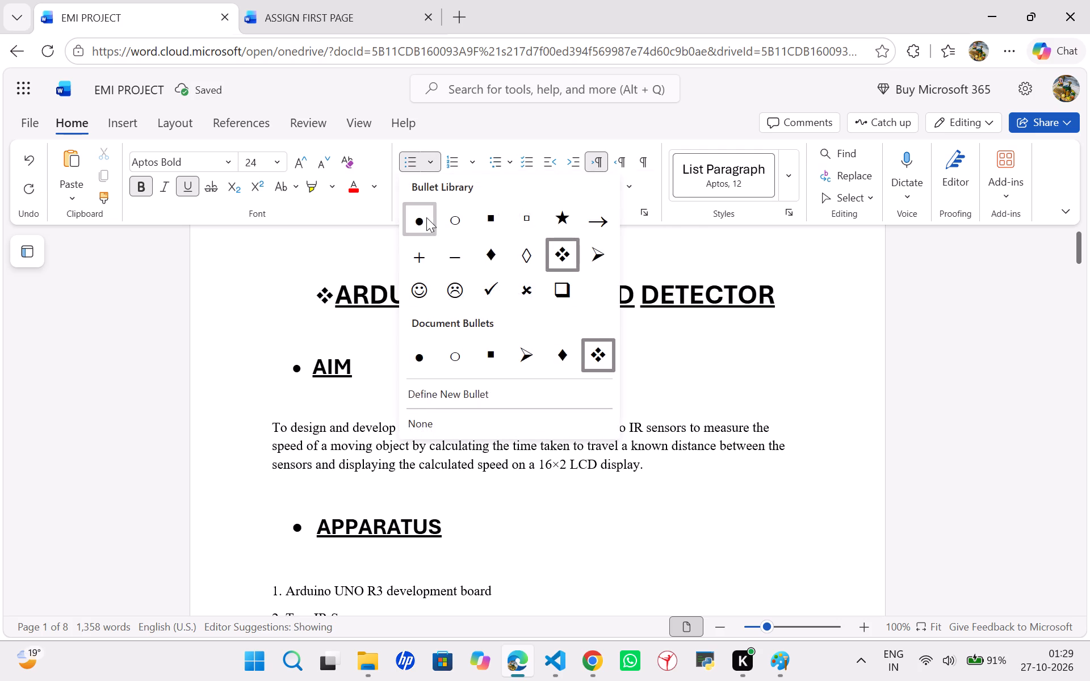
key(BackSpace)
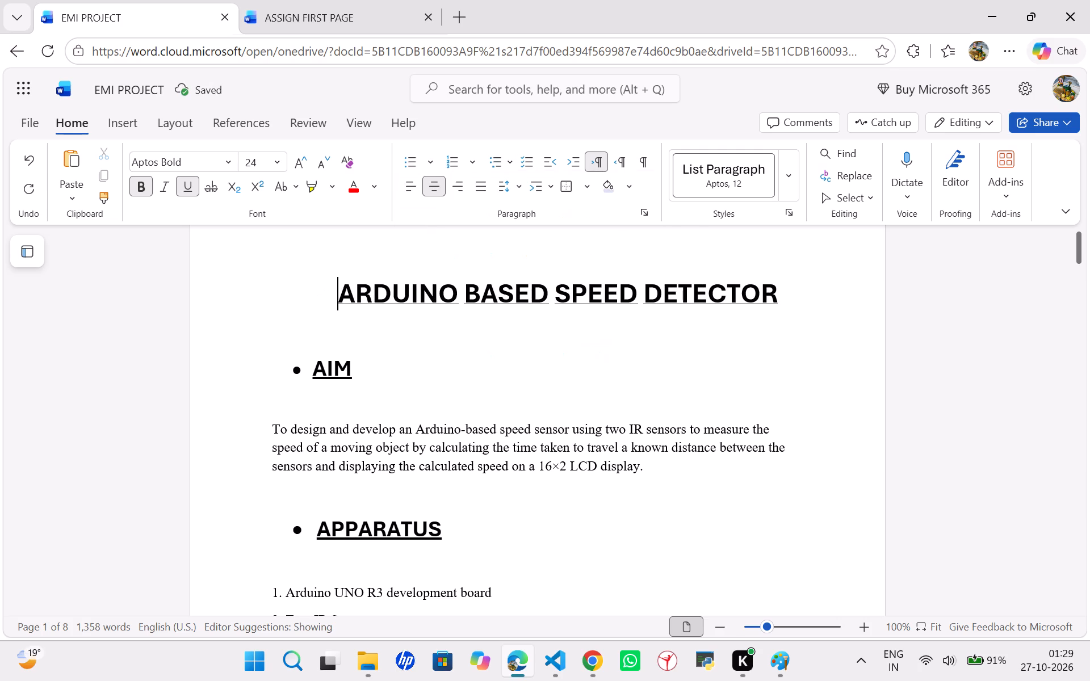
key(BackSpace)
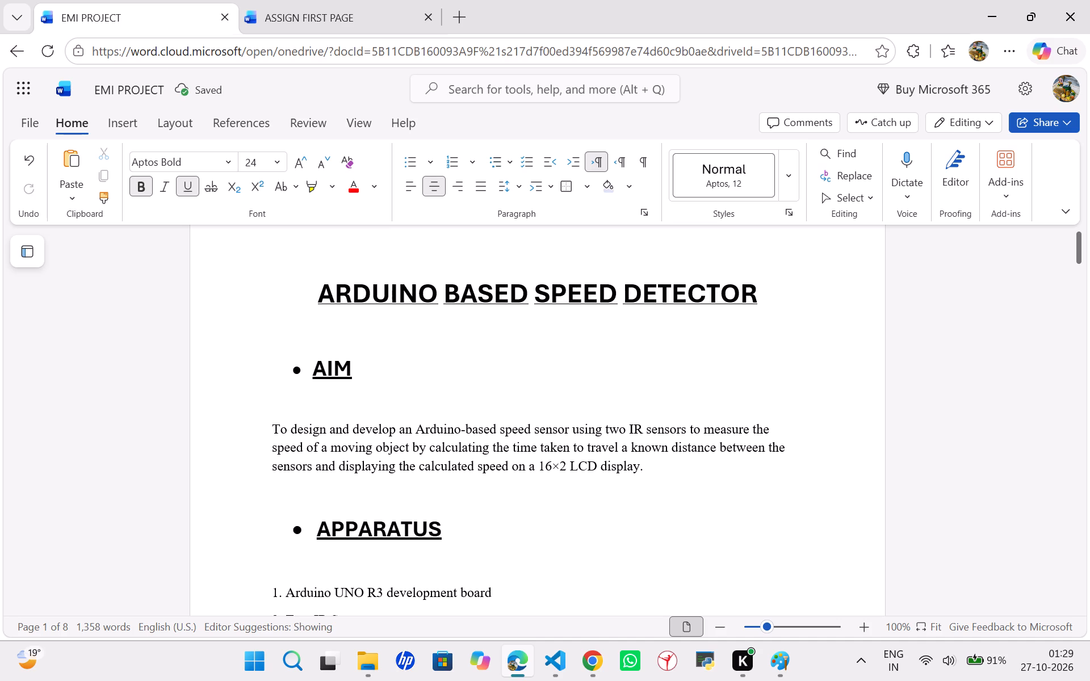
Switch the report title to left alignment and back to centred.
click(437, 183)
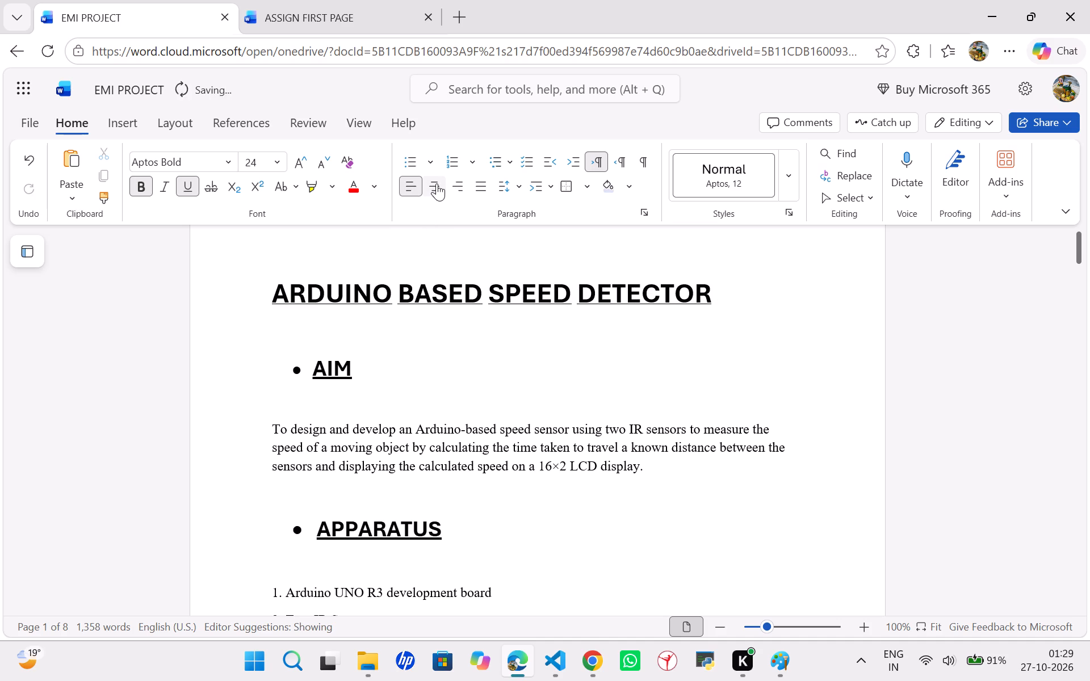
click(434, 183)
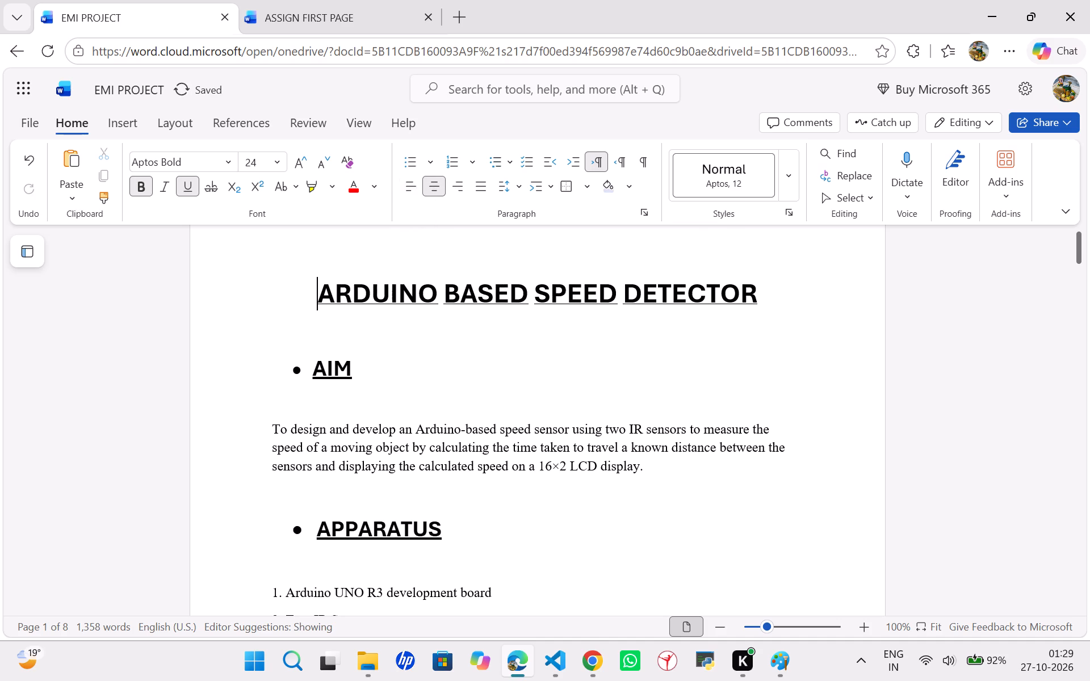
Underline the THEORY heading below the apparatus list on the first page.
scroll(418, 308, down, 3)
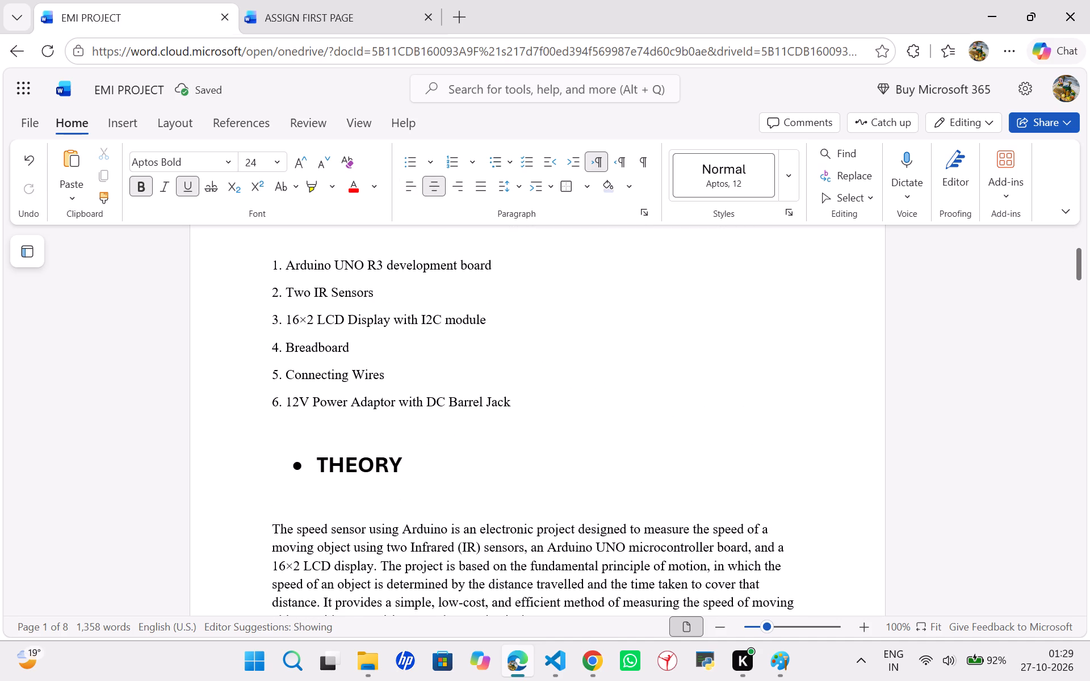
scroll(418, 308, down, 1)
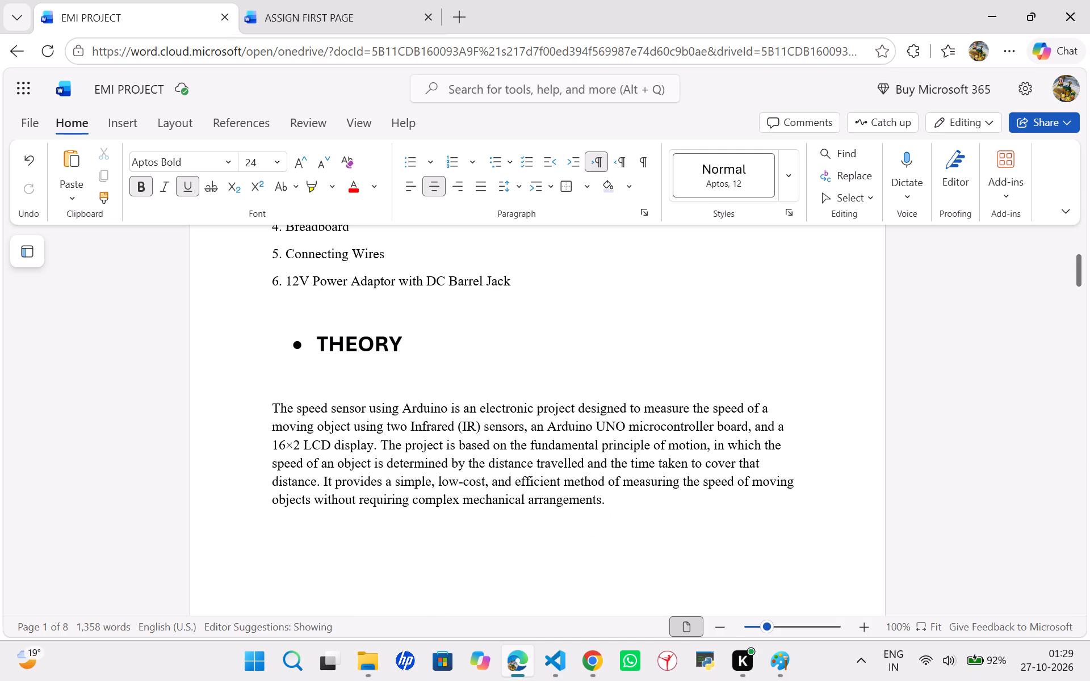
scroll(418, 308, up, 1)
scroll(297, 395, down, 2)
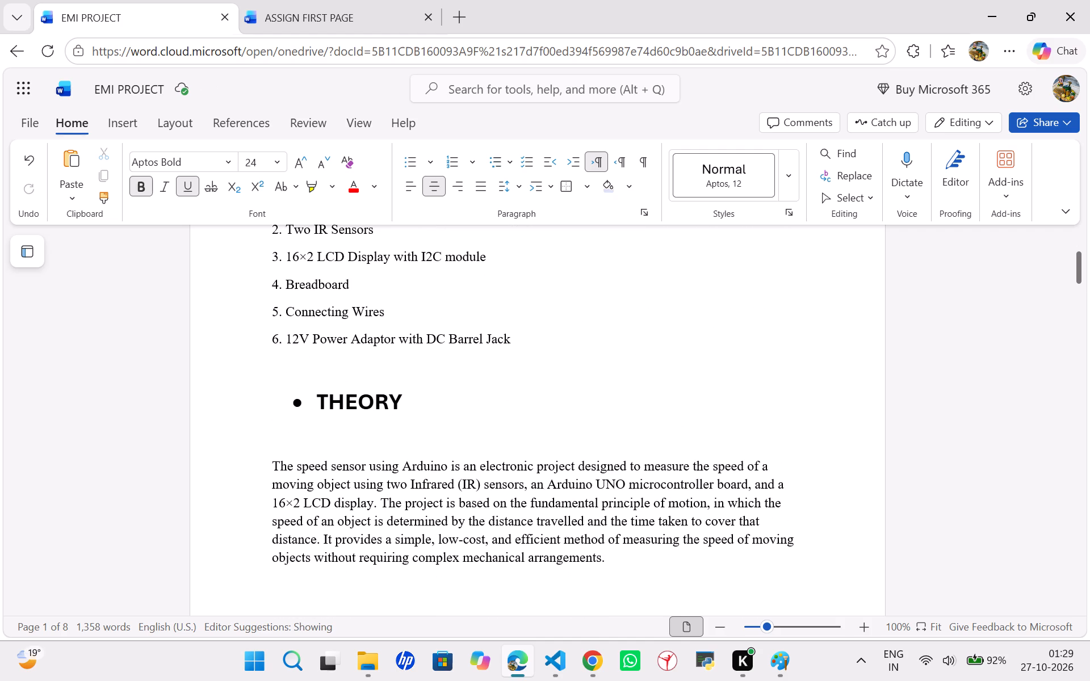
drag(317, 404, 414, 403)
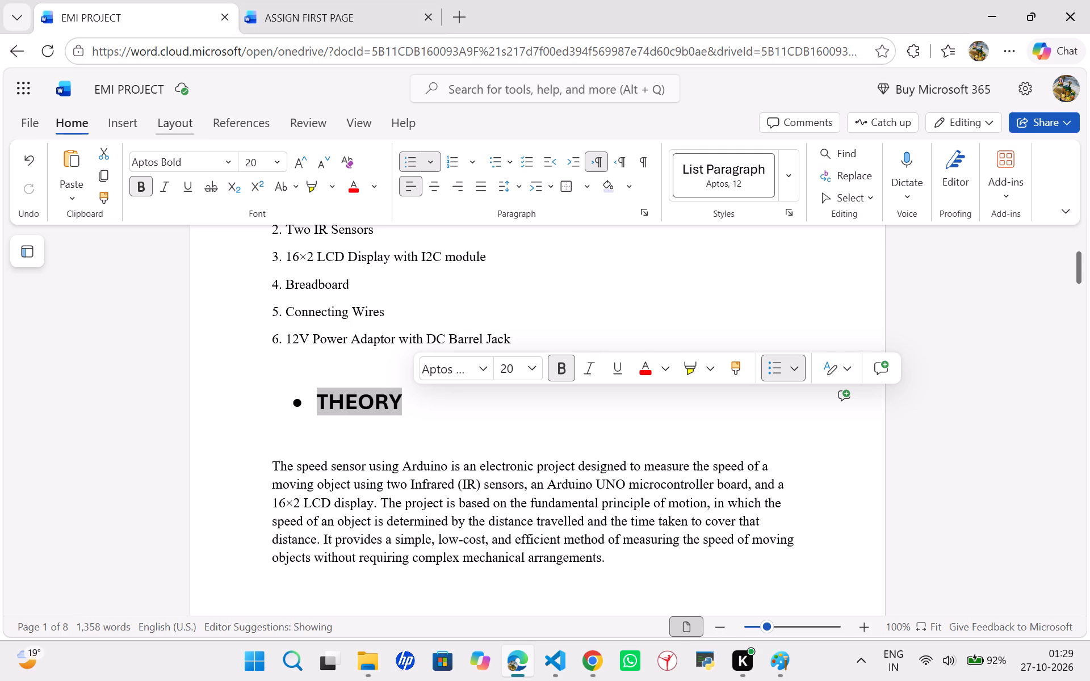
click(183, 188)
Underline the SOURCE CODE heading above the Arduino code block on page 3.
scroll(373, 364, down, 4)
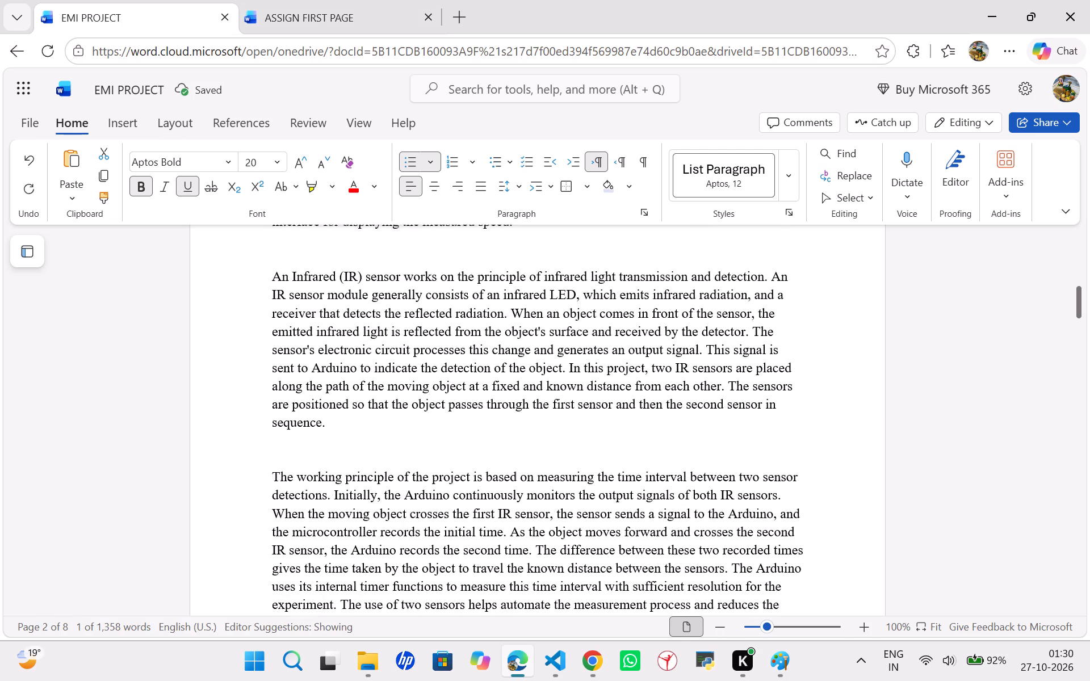
scroll(373, 364, down, 9)
scroll(373, 364, up, 1)
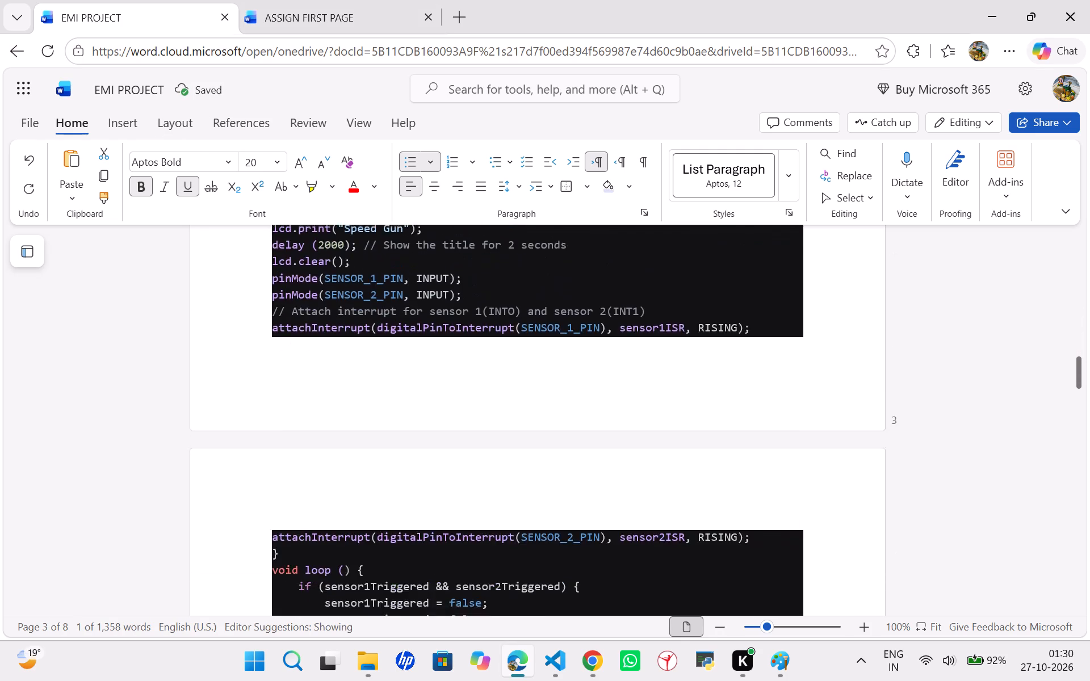
scroll(373, 364, up, 1)
drag(316, 342, 475, 343)
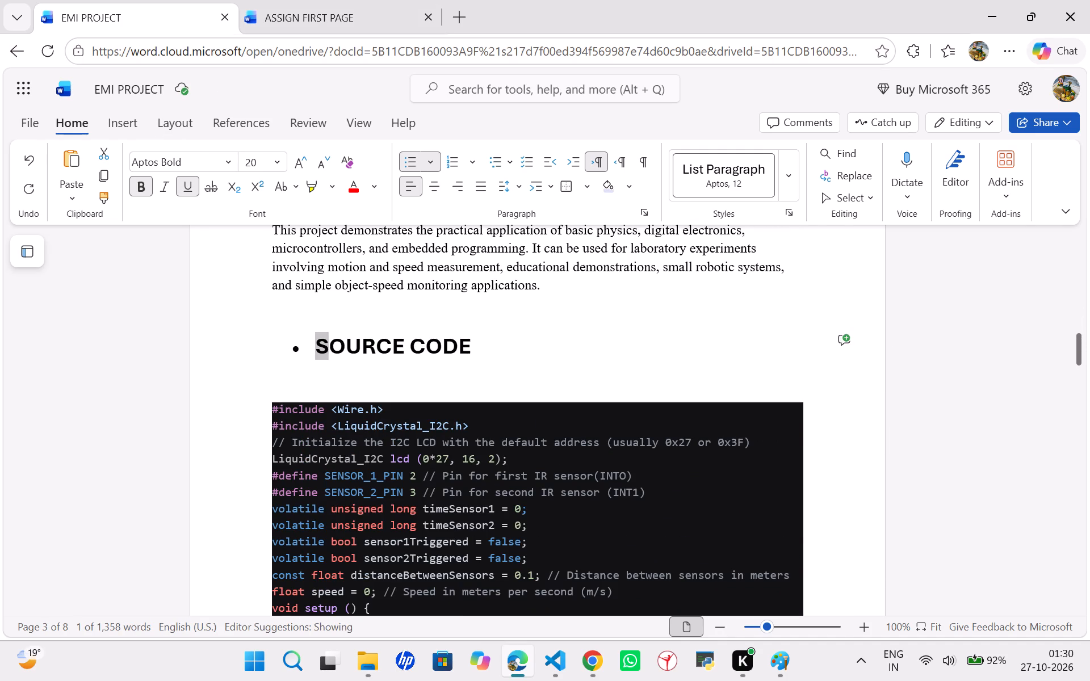
drag(475, 343, 494, 343)
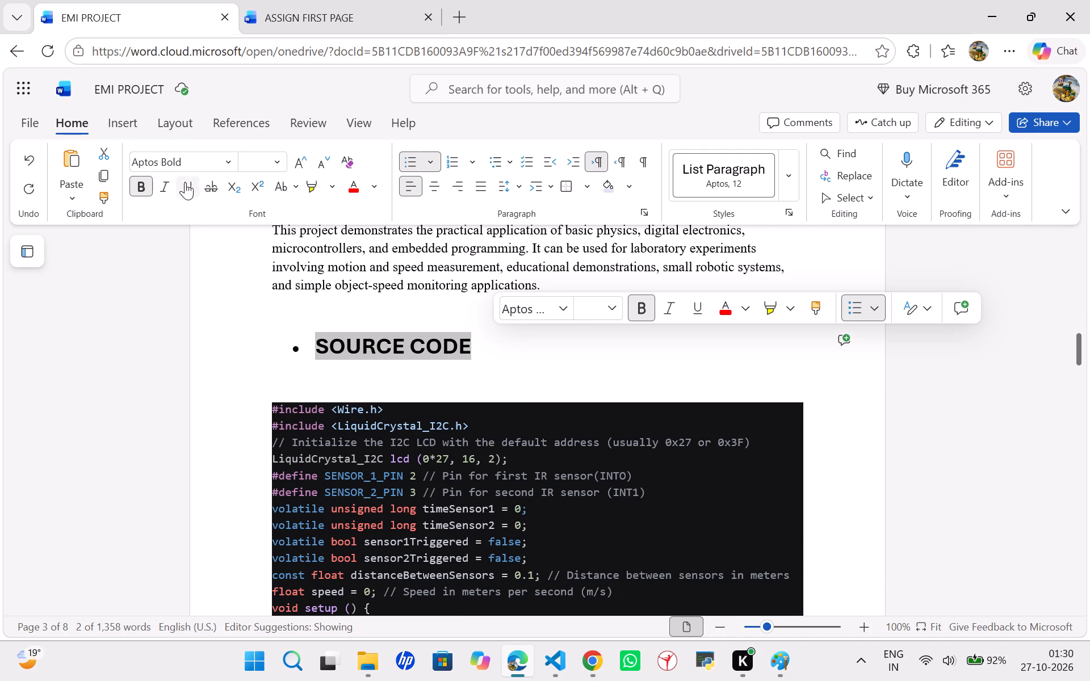
click(190, 190)
Underline the CIRCUIT DIAGRAM heading below the end of the source code on page 4.
scroll(425, 405, down, 5)
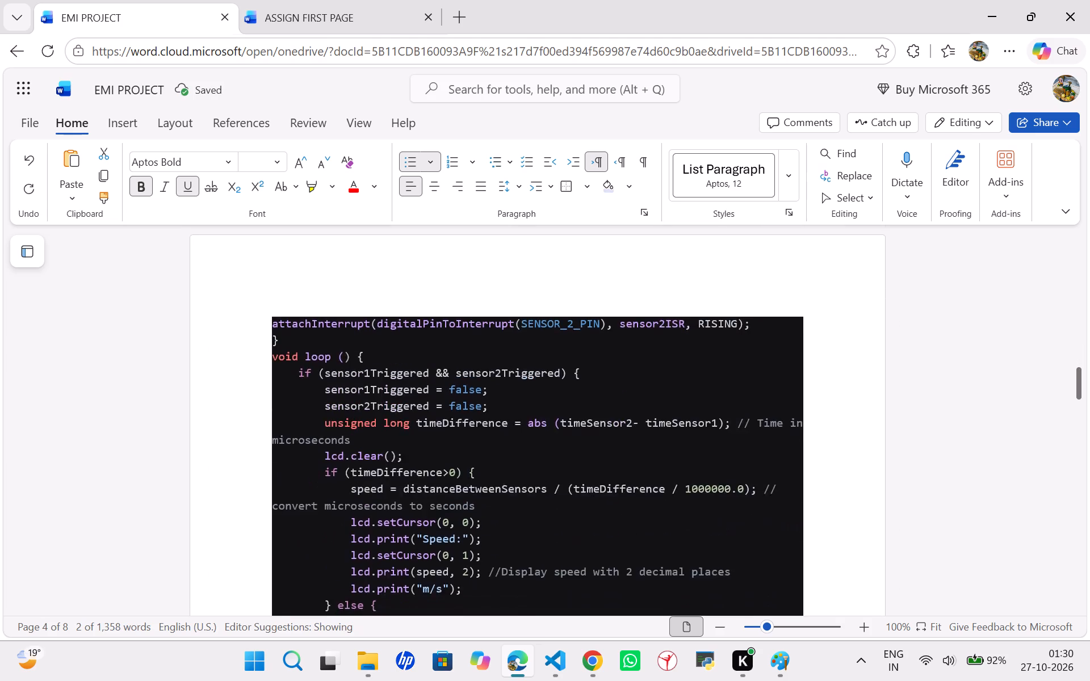
scroll(425, 405, down, 4)
drag(317, 377, 512, 384)
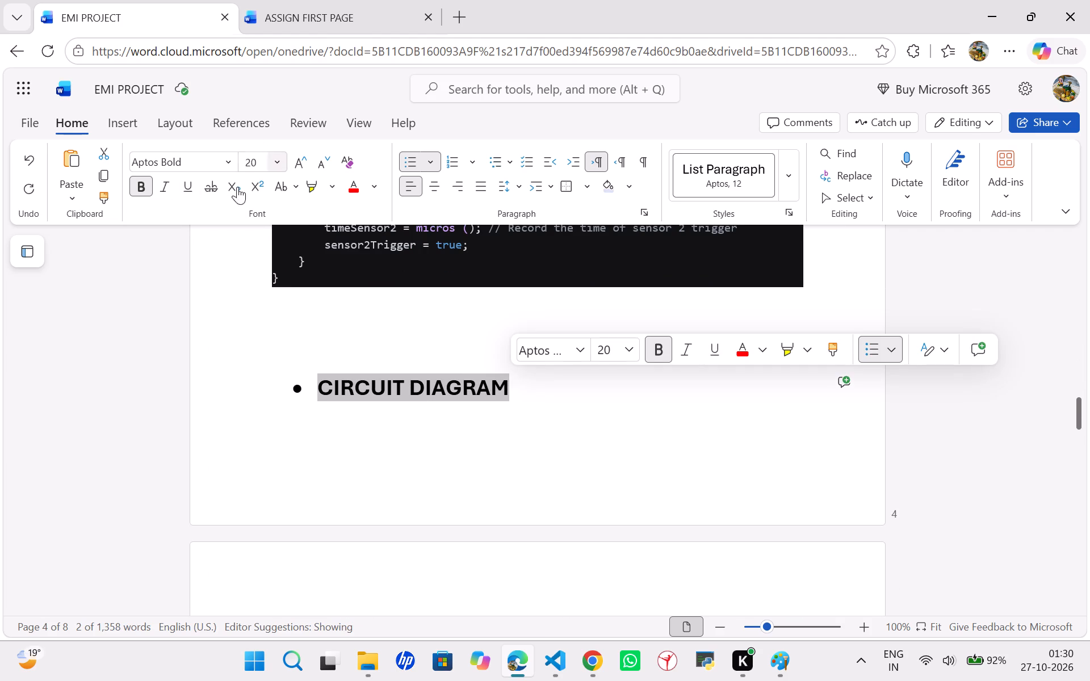
click(181, 192)
Underline the RESULT heading below the project photo on page 6.
scroll(372, 411, down, 4)
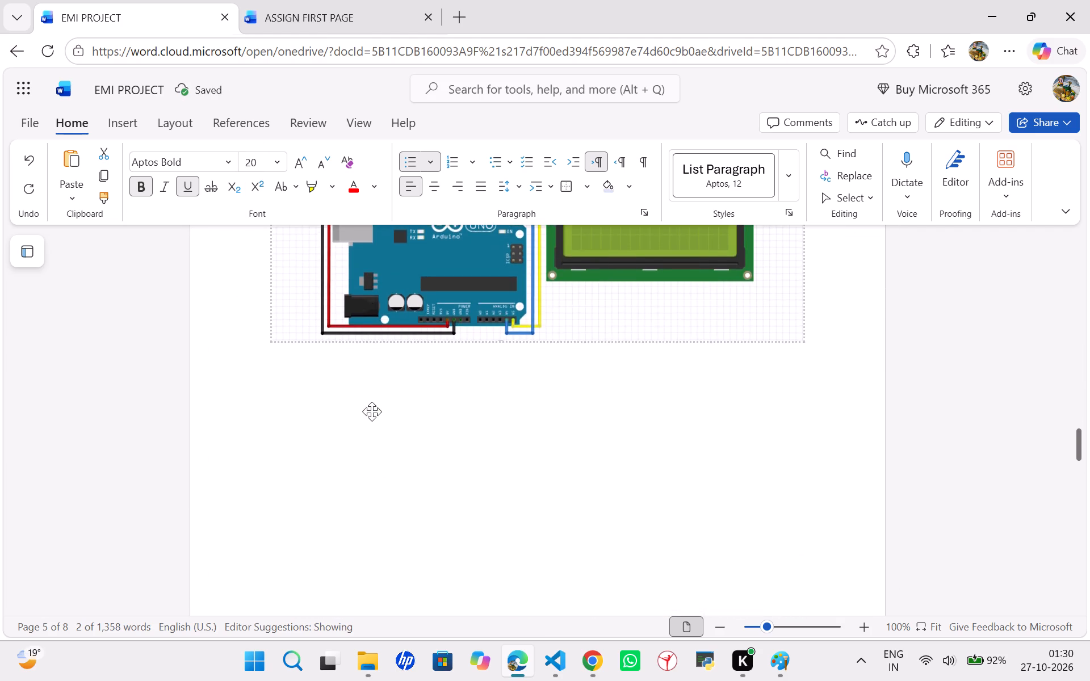
scroll(372, 411, down, 7)
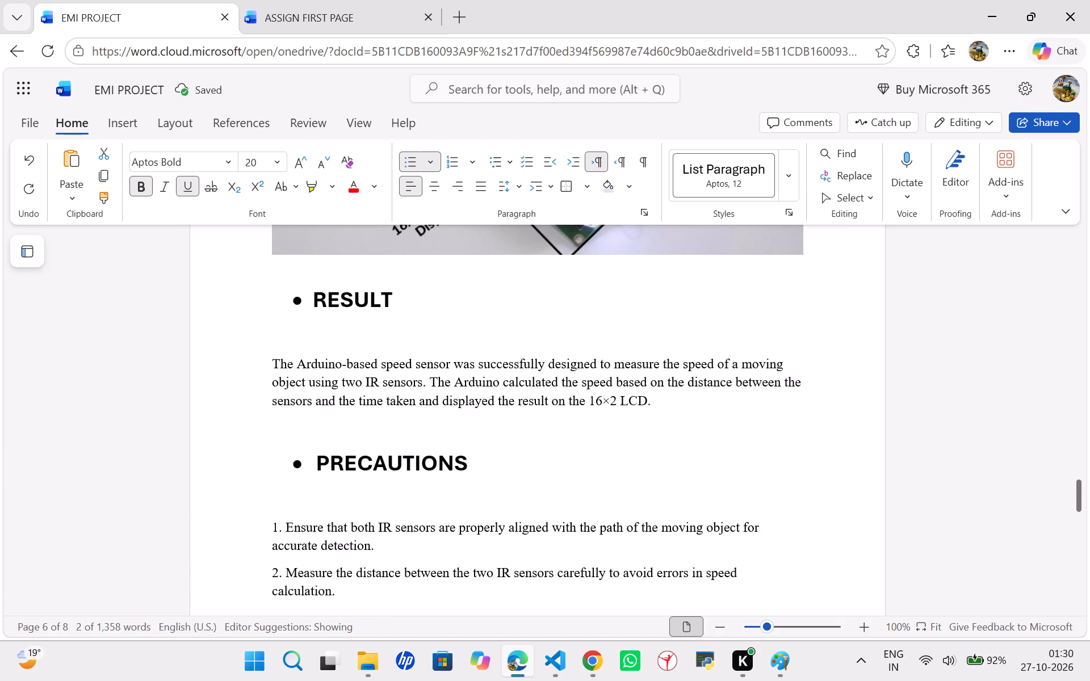
drag(310, 292, 399, 299)
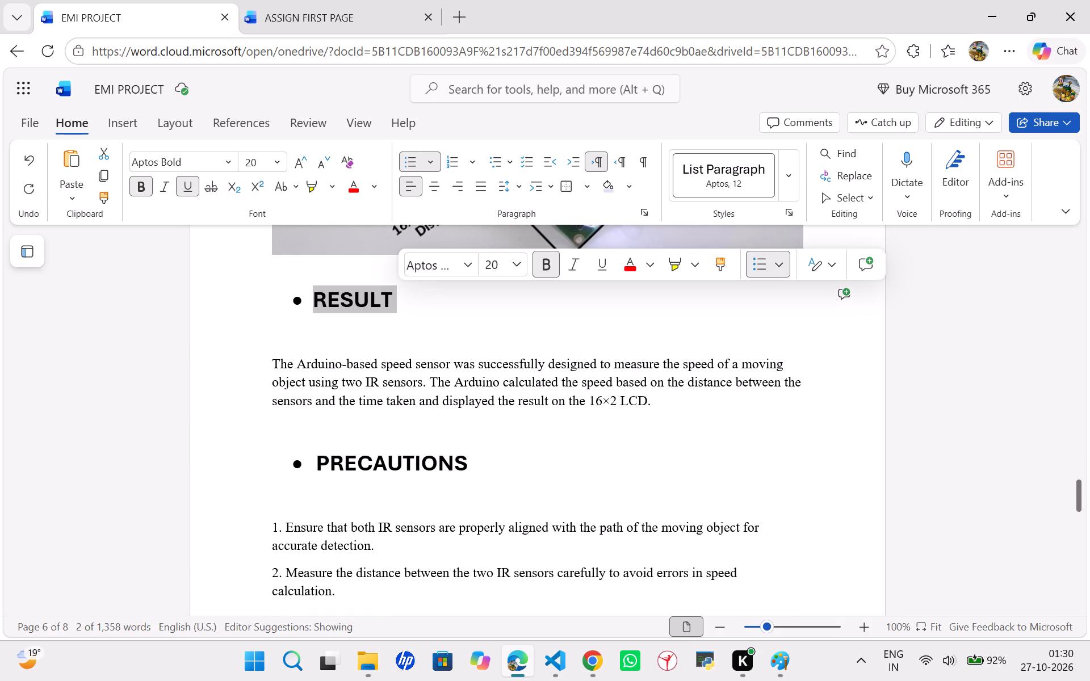
click(183, 193)
Underline the PRECAUTIONS heading below the result paragraph on page 6.
scroll(358, 380, down, 1)
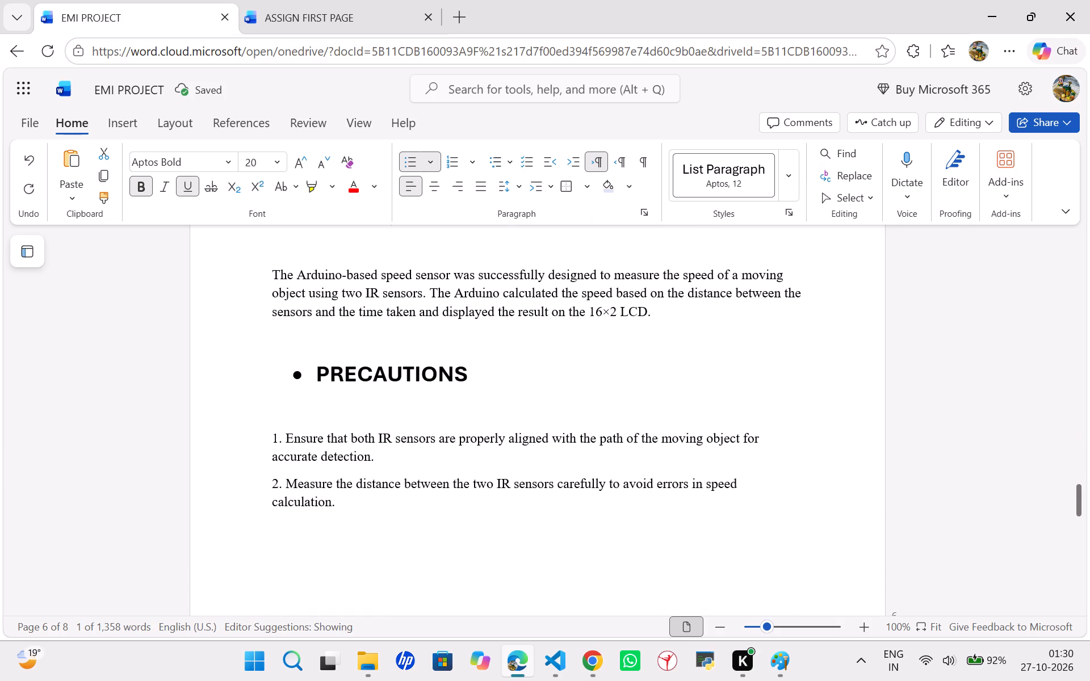
scroll(358, 380, down, 1)
double_click(309, 380)
drag(309, 380, 464, 385)
drag(464, 385, 307, 374)
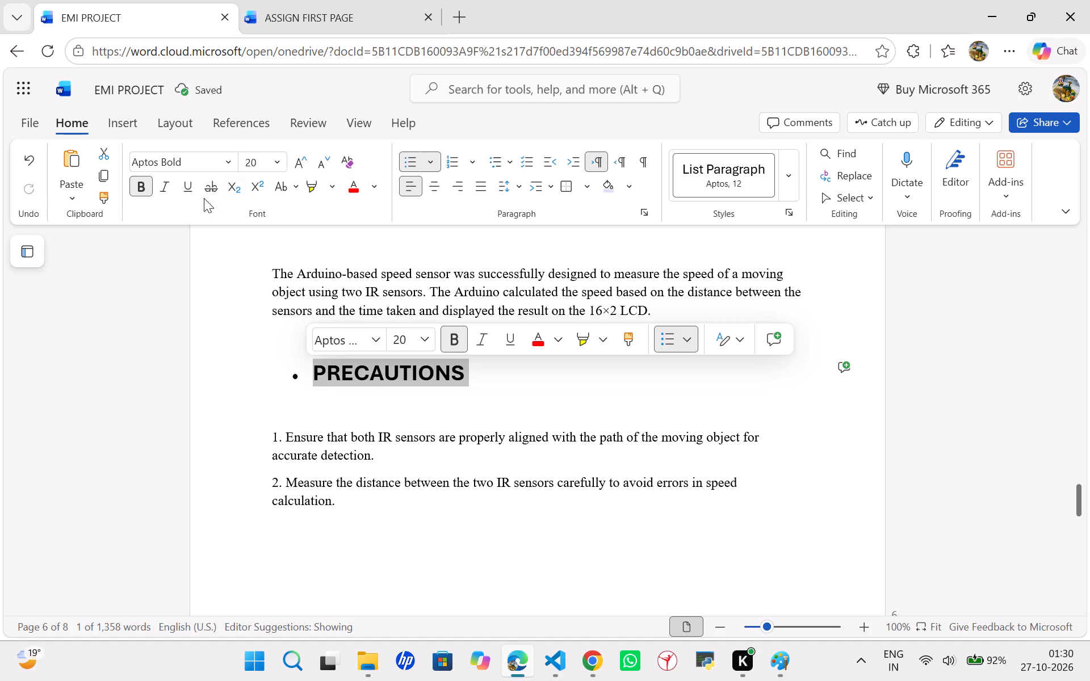
click(192, 192)
Underline the DISCUSSION heading below the precautions list on page 7.
scroll(367, 388, down, 4)
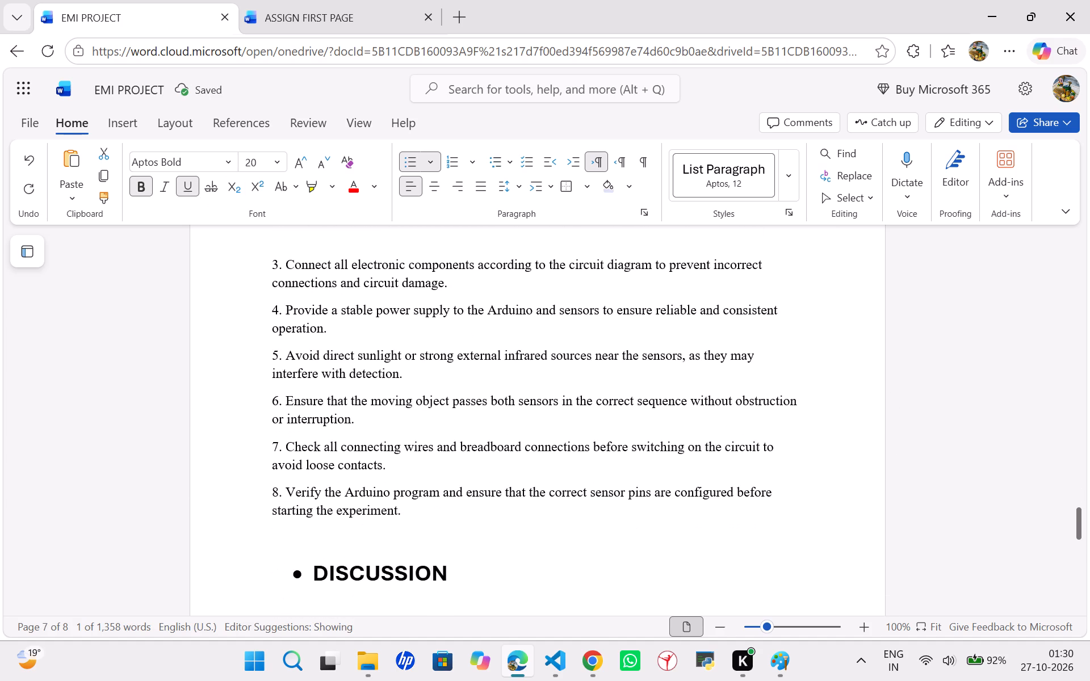
scroll(367, 388, down, 2)
scroll(328, 372, up, 1)
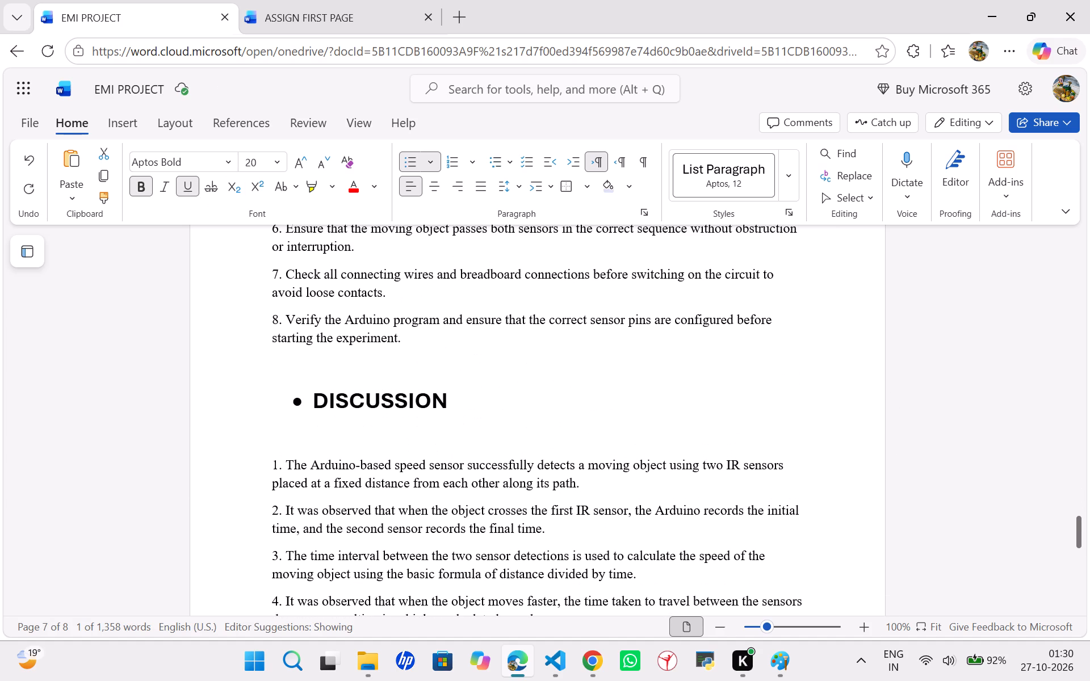
click(336, 451)
click(341, 419)
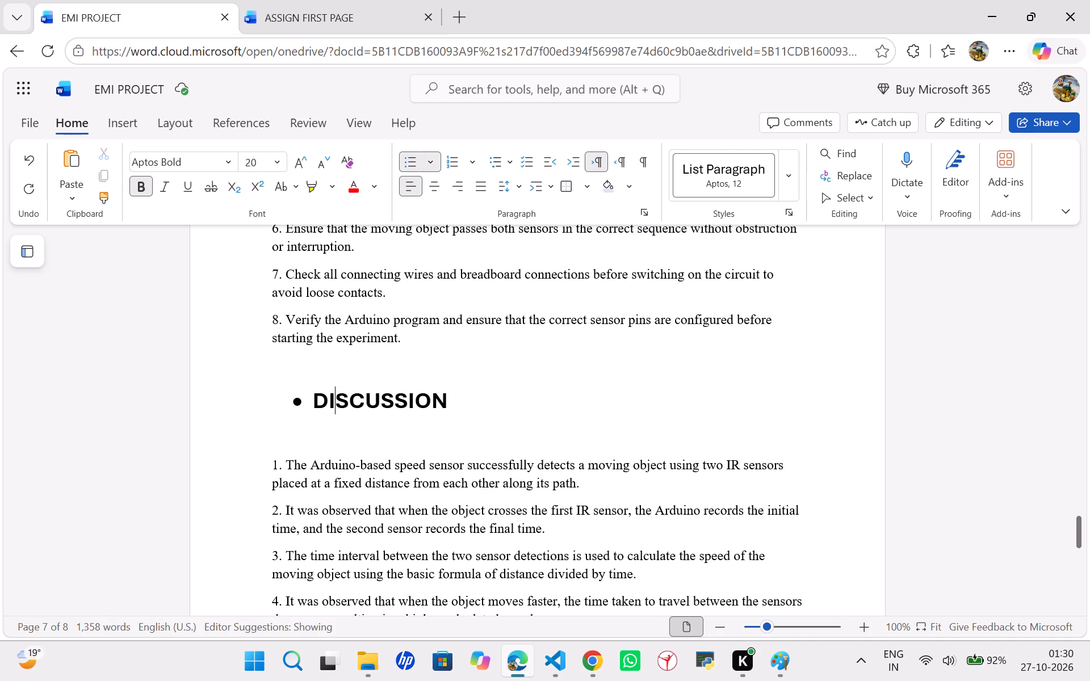
drag(314, 400, 458, 400)
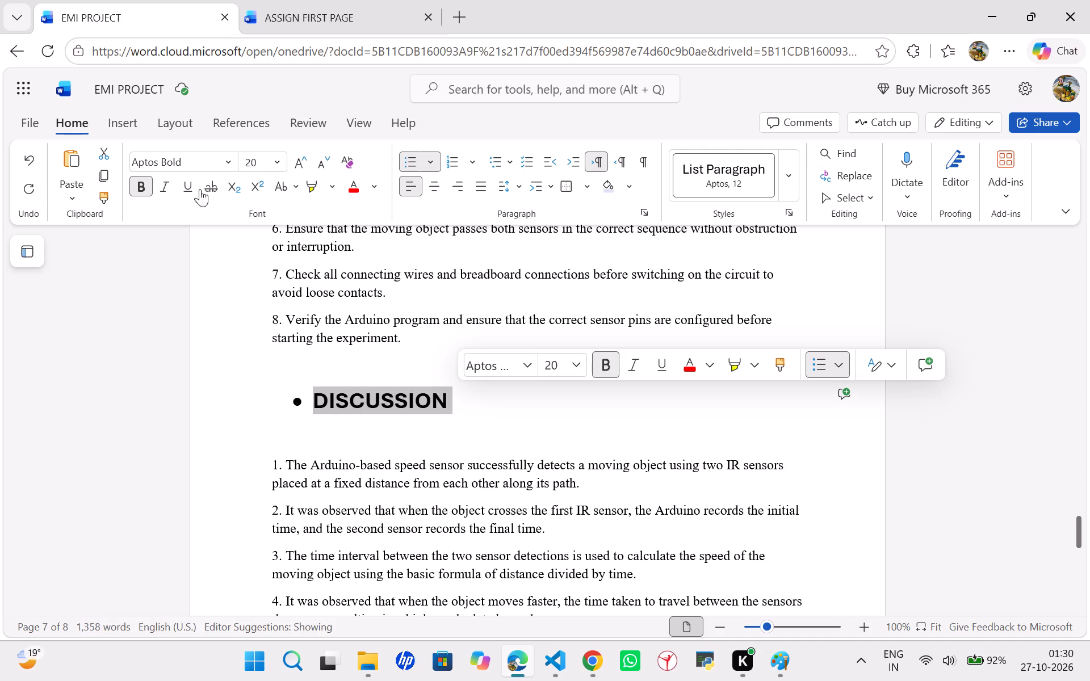
click(190, 188)
Underline the BIBLIOGRAPHY heading on the last page.
scroll(303, 403, down, 2)
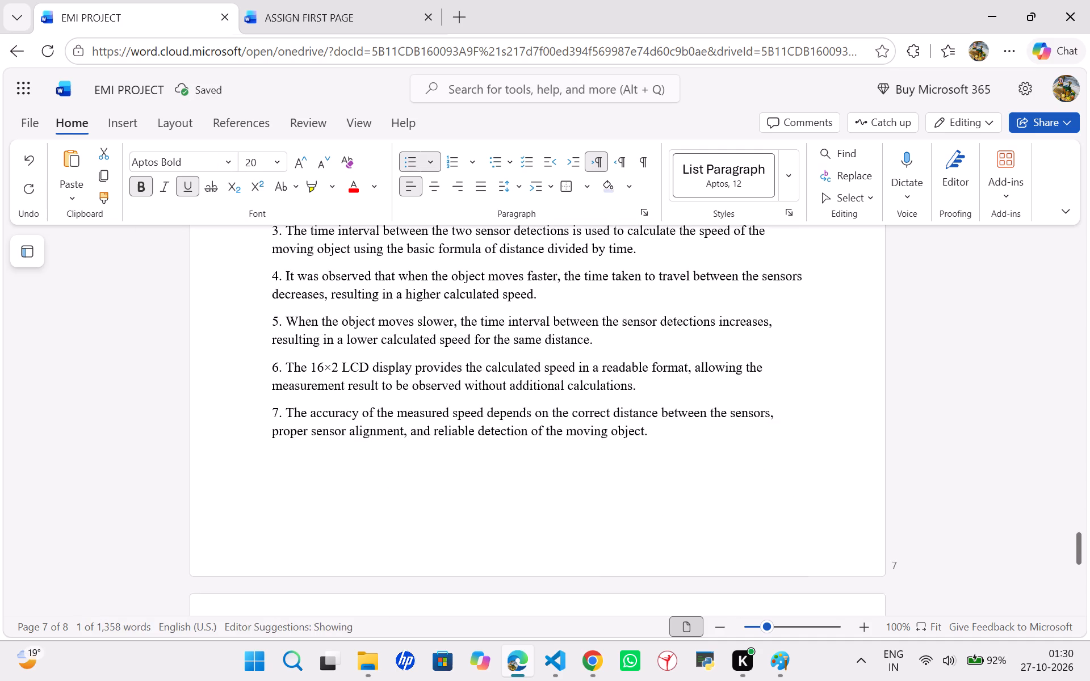
scroll(303, 403, down, 3)
drag(308, 413, 441, 410)
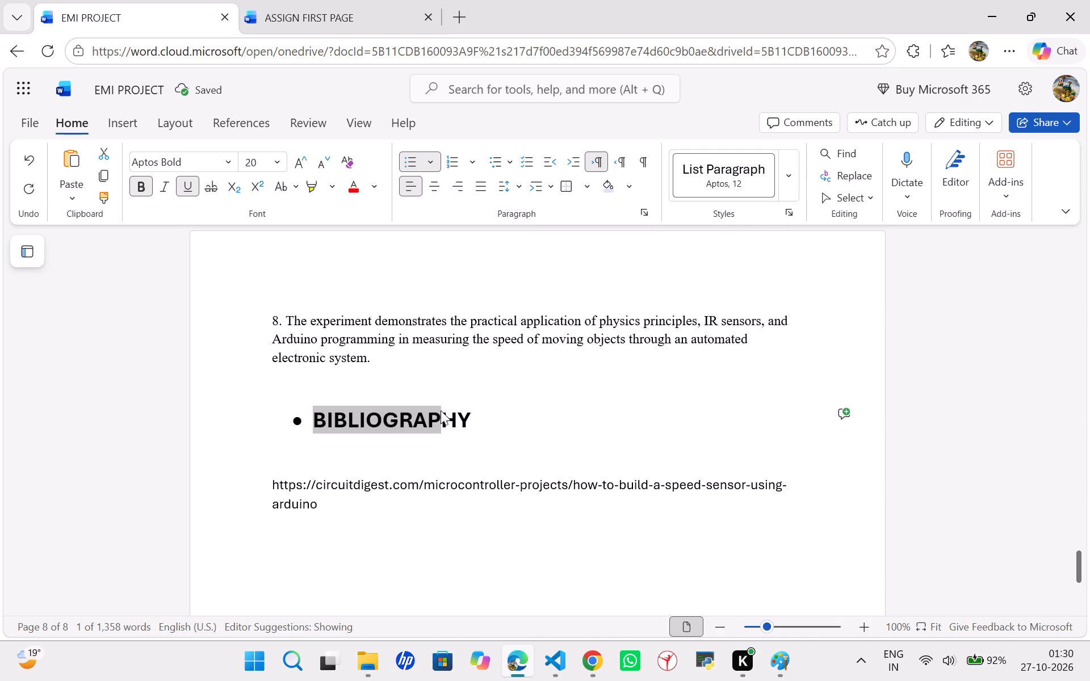
drag(441, 410, 474, 410)
click(190, 192)
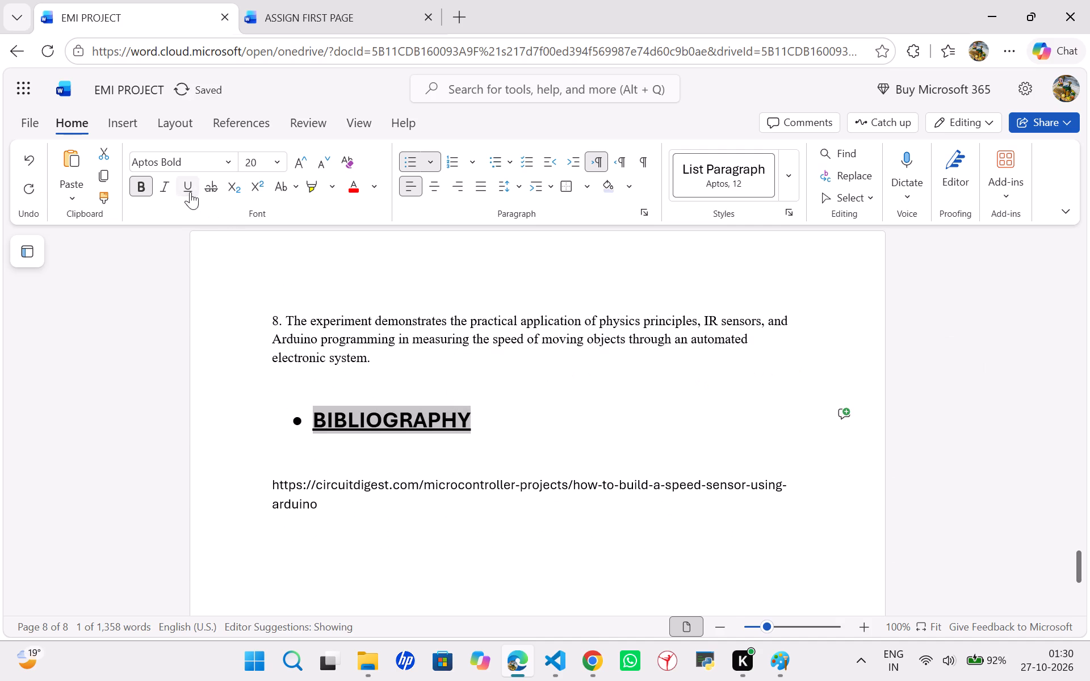
Number the circuitdigest.com link under the BIBLIOGRAPHY heading as item 1 of a numbered list.
click(358, 502)
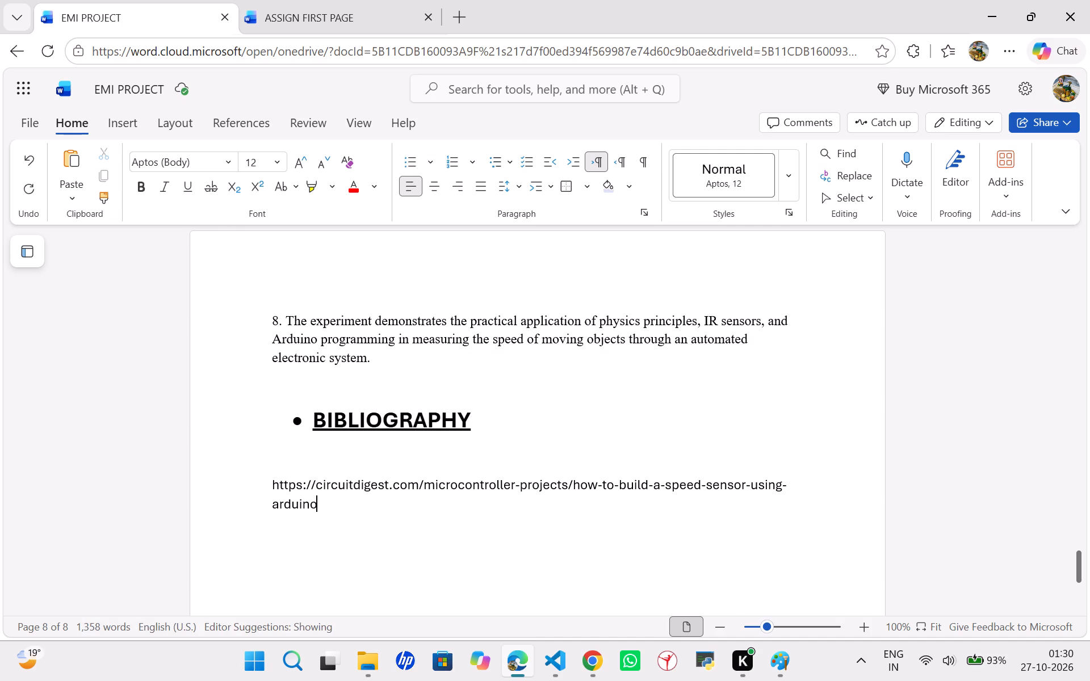
click(275, 478)
click(272, 484)
text(1.)
key(space)
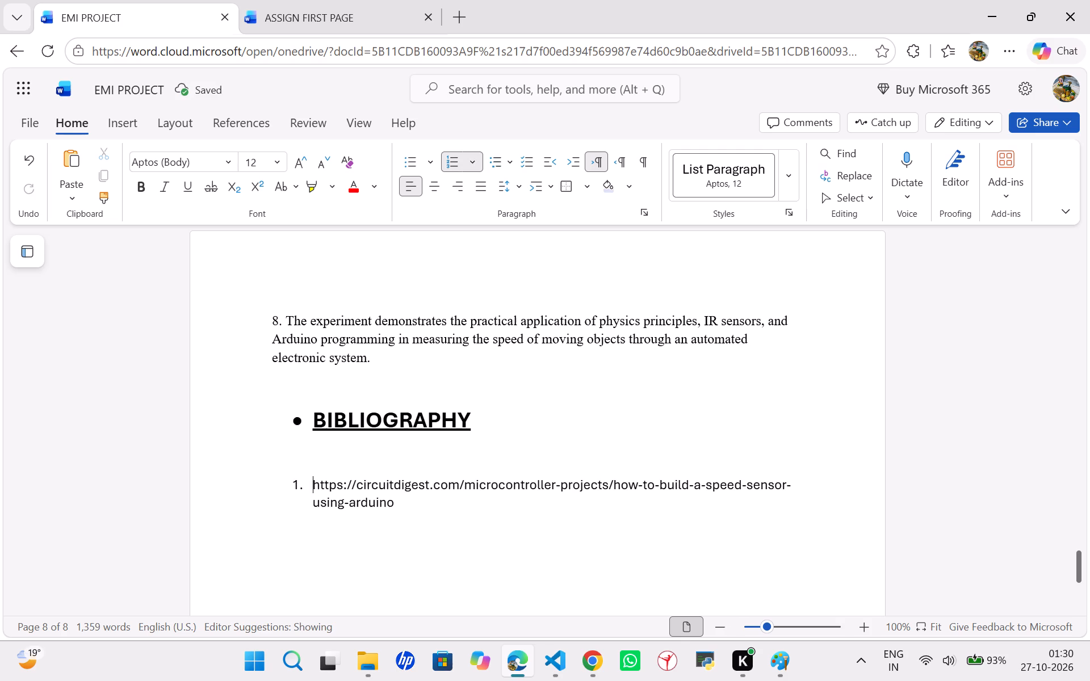
click(414, 507)
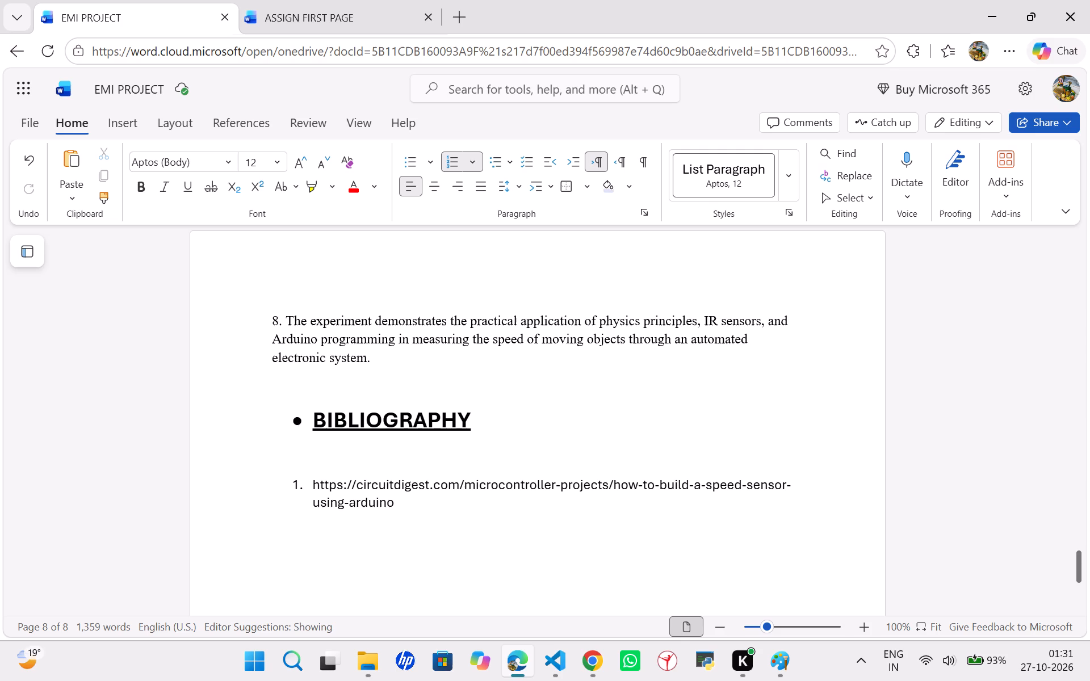
Look over the ASSIGN FIRST PAGE cover document and the Downloads folder, and switch to the Chrome window.
key(alt+Tab)
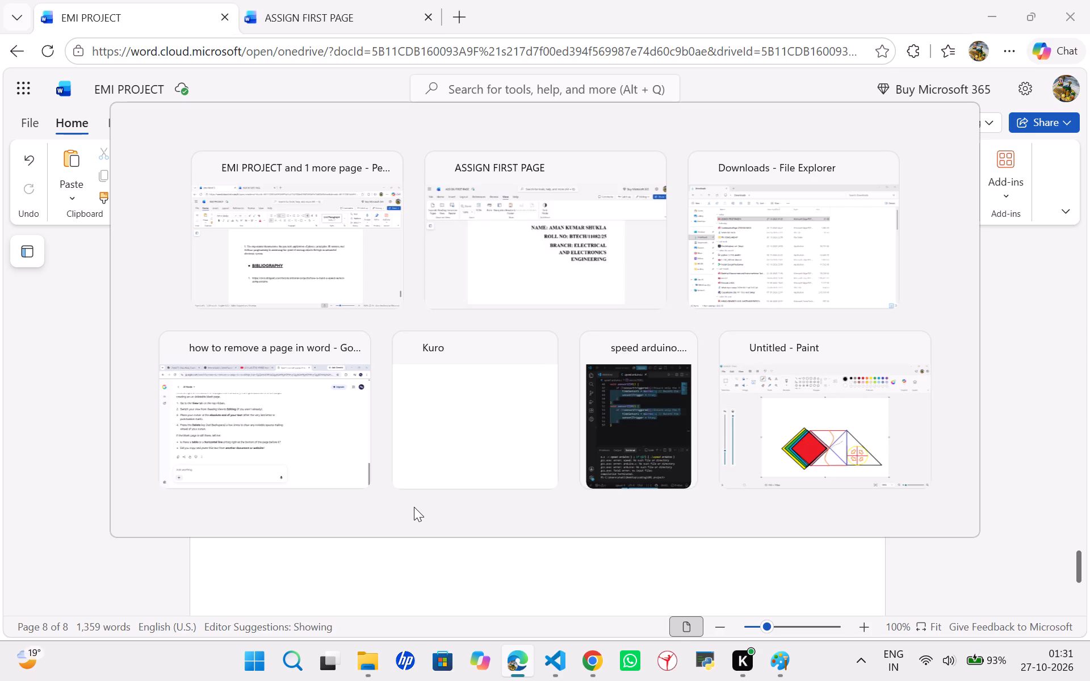
scroll(463, 393, up, 8)
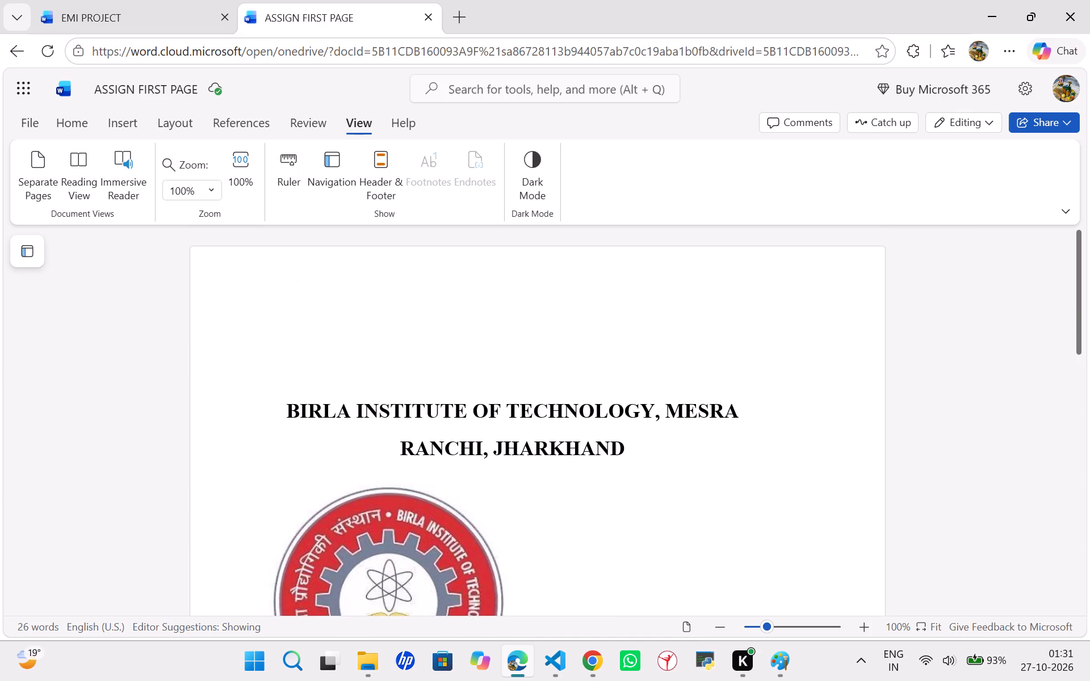
scroll(463, 393, down, 4)
key(alt+Tab)
key(alt+Tab)
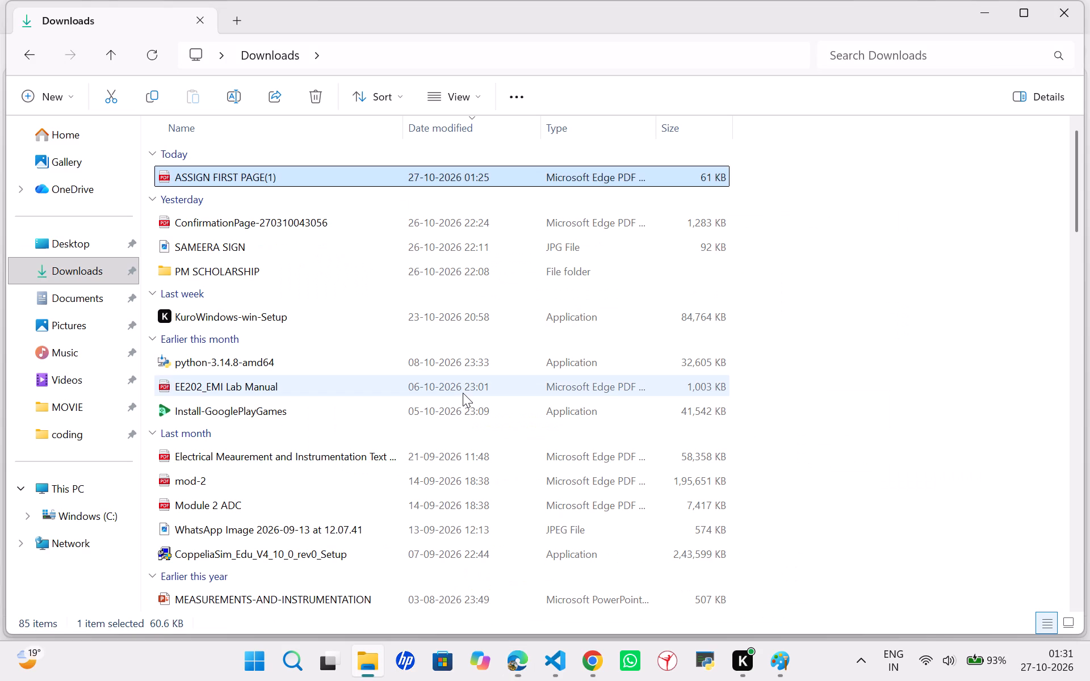
key(alt+Tab)
key(alt+Tab)
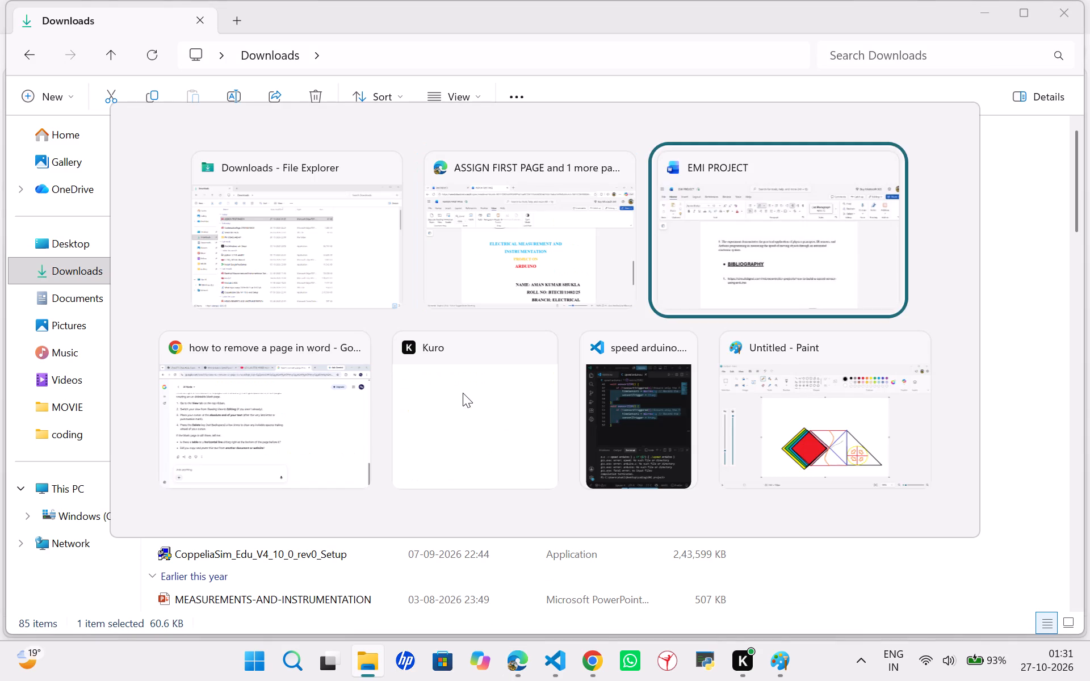
key(alt+Tab)
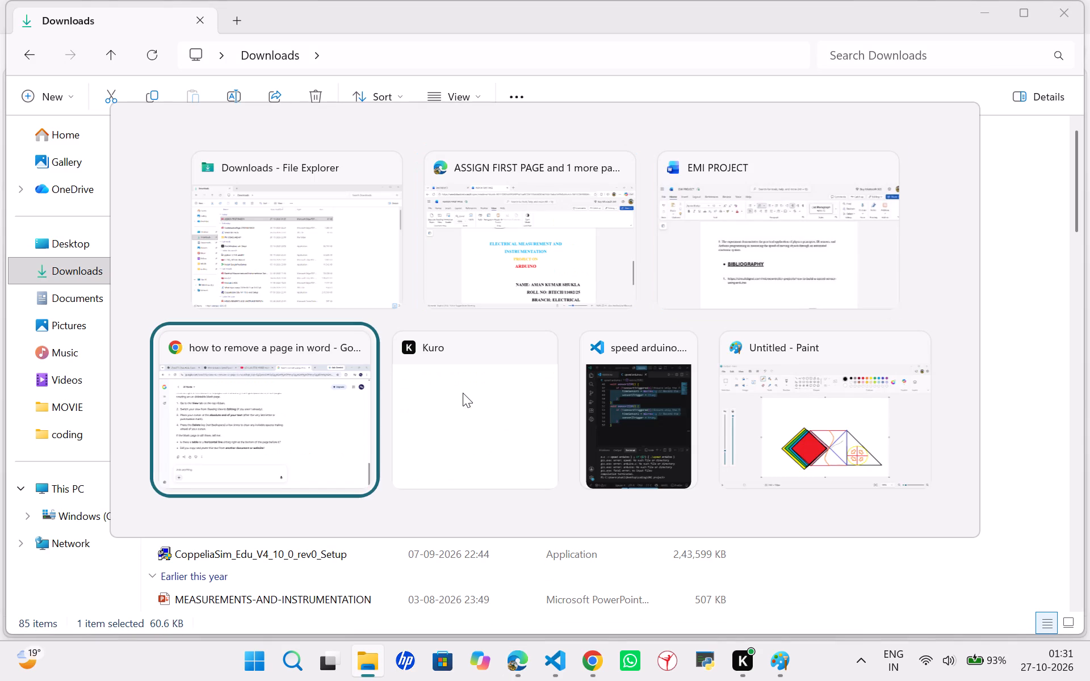
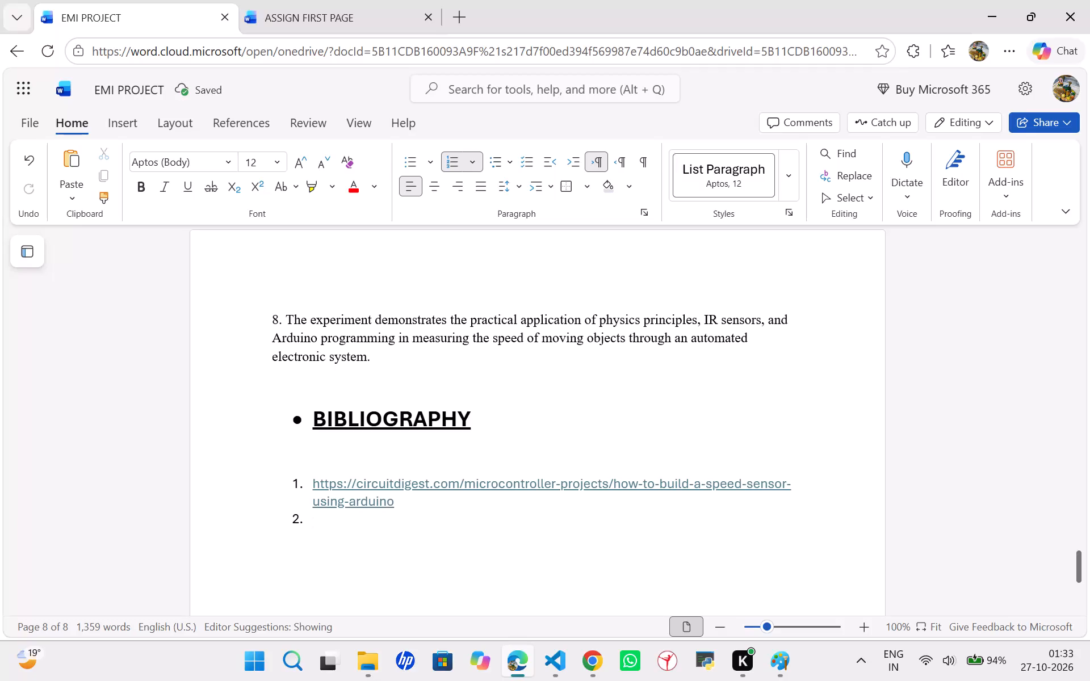
Enter "Visual Studio Code(VS CODE)" as item 2 of the numbered list under the BIBLIOGRAPHY heading.
text(VISI)
key(BackSpace)
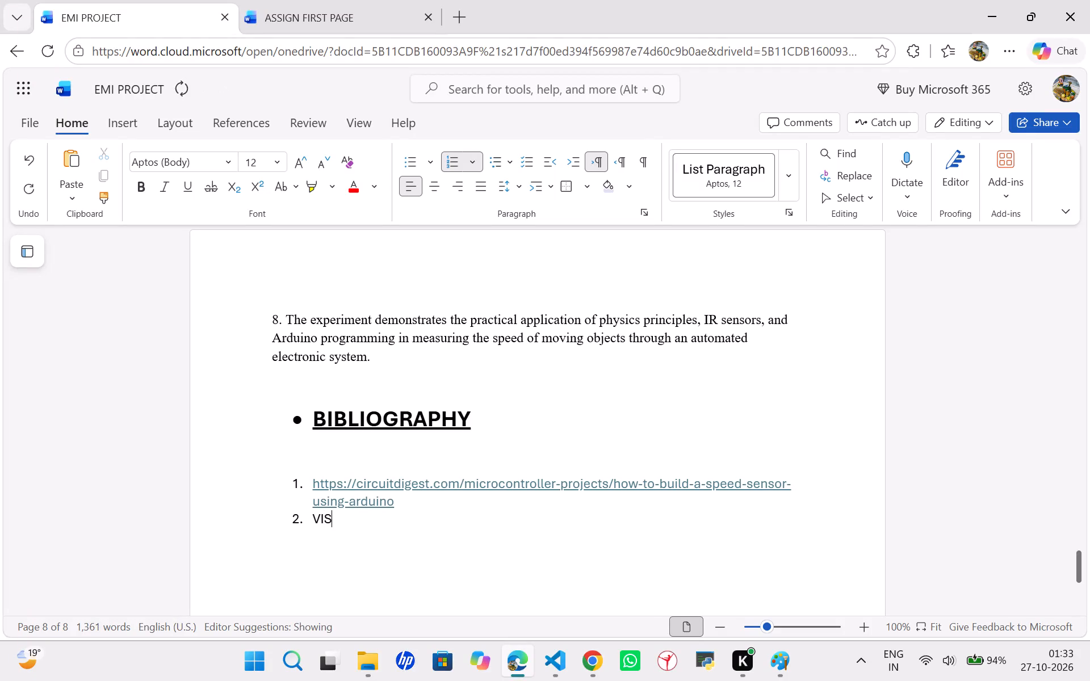
text(UA)
key(BackSpace)
key(BackSpace)
key(BackSpace)
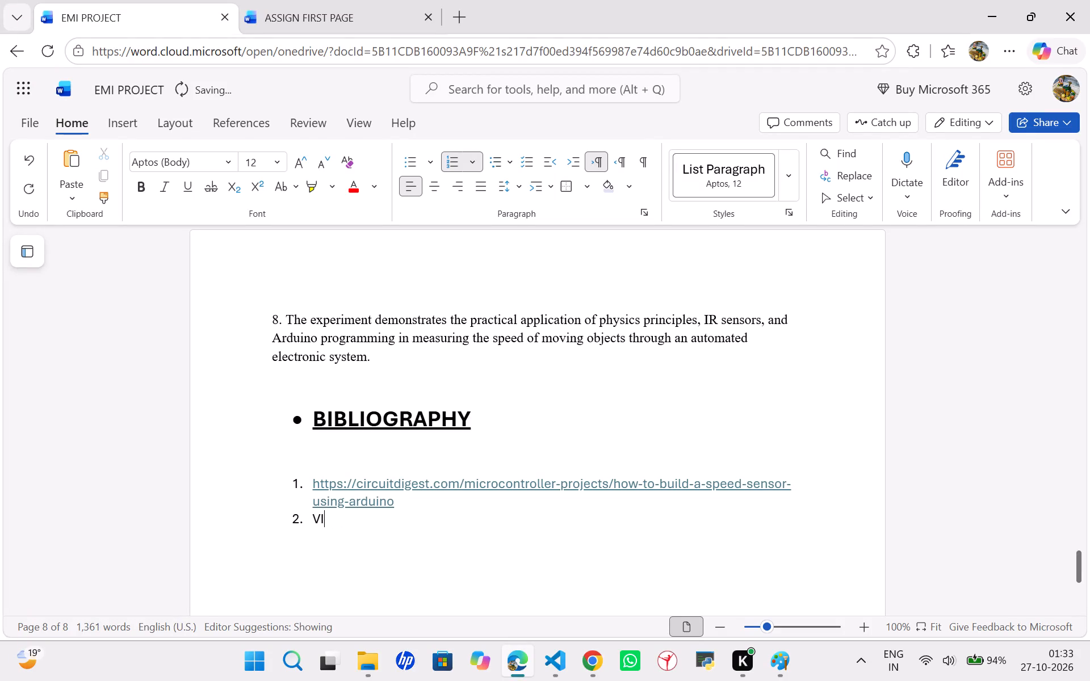
key(BackSpace)
text(isual)
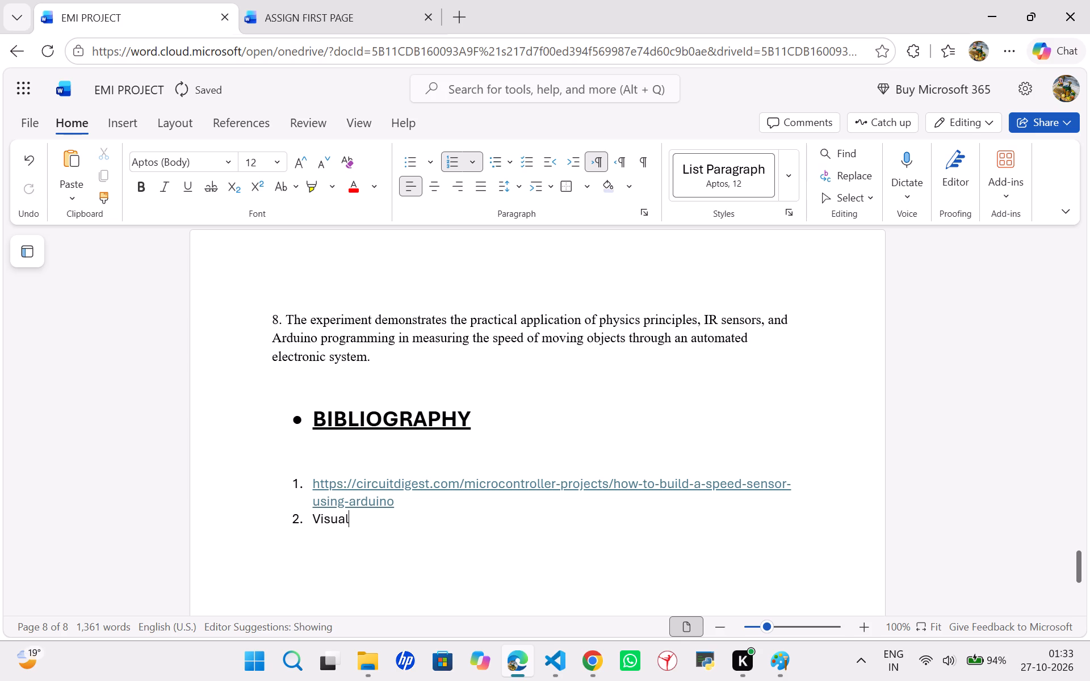
key(space)
text(tudioa)
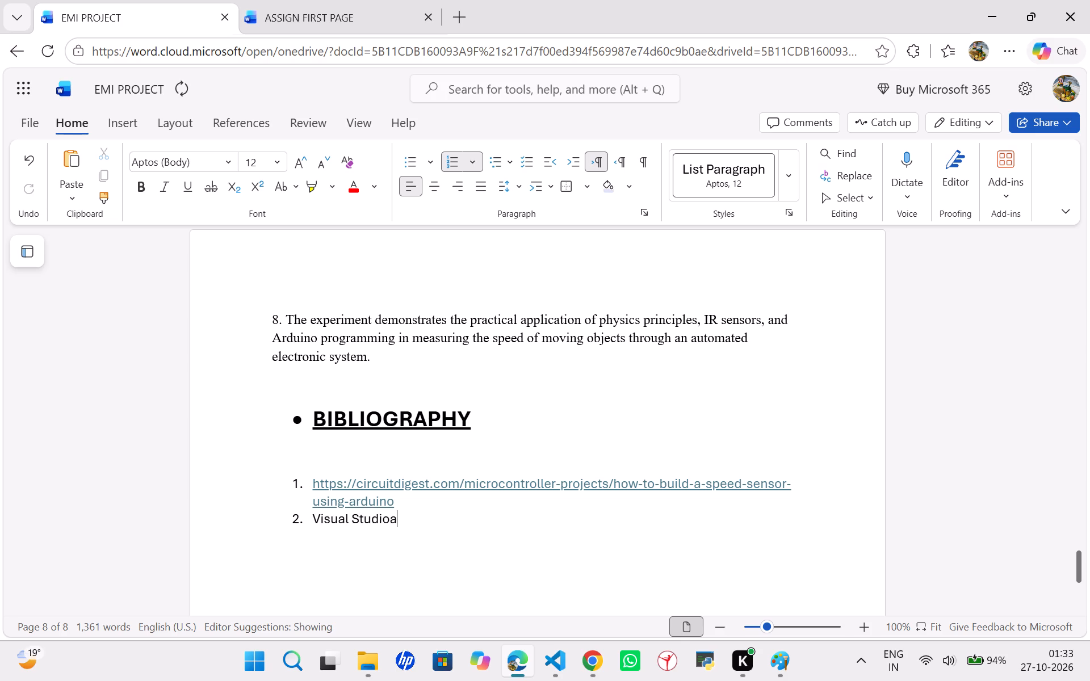
key(BackSpace)
key(space)
text(os)
key(BackSpace)
text(de()
key(v)
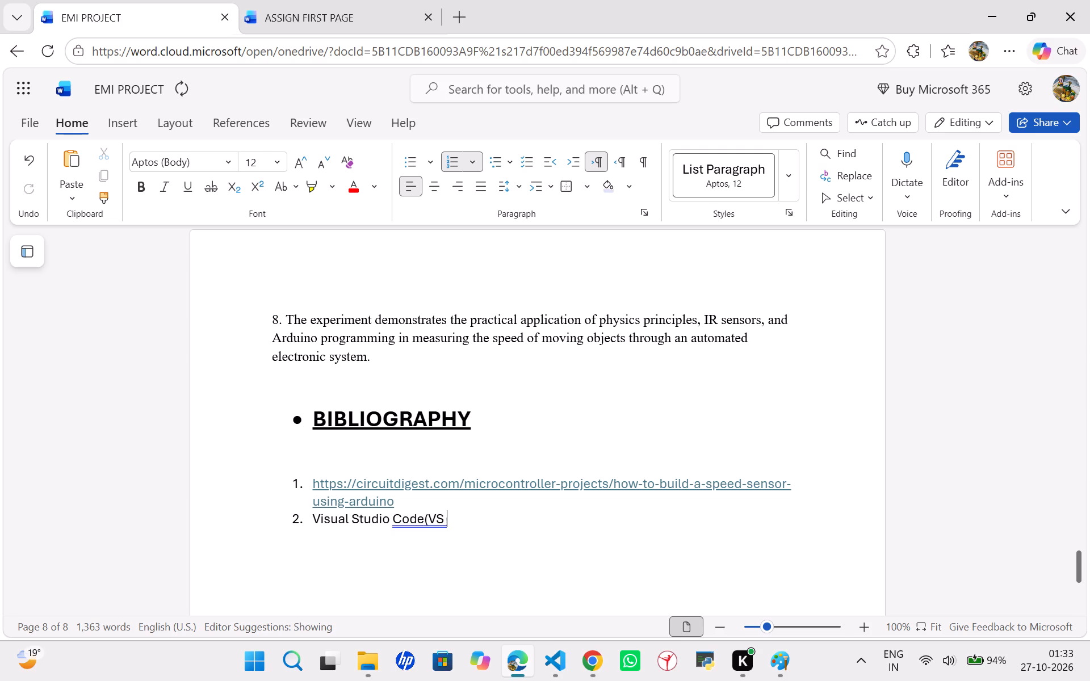
key(BackSpace)
key(BackSpace)
key(BackSpace)
key(BackSpace)
key(shift+parenright)
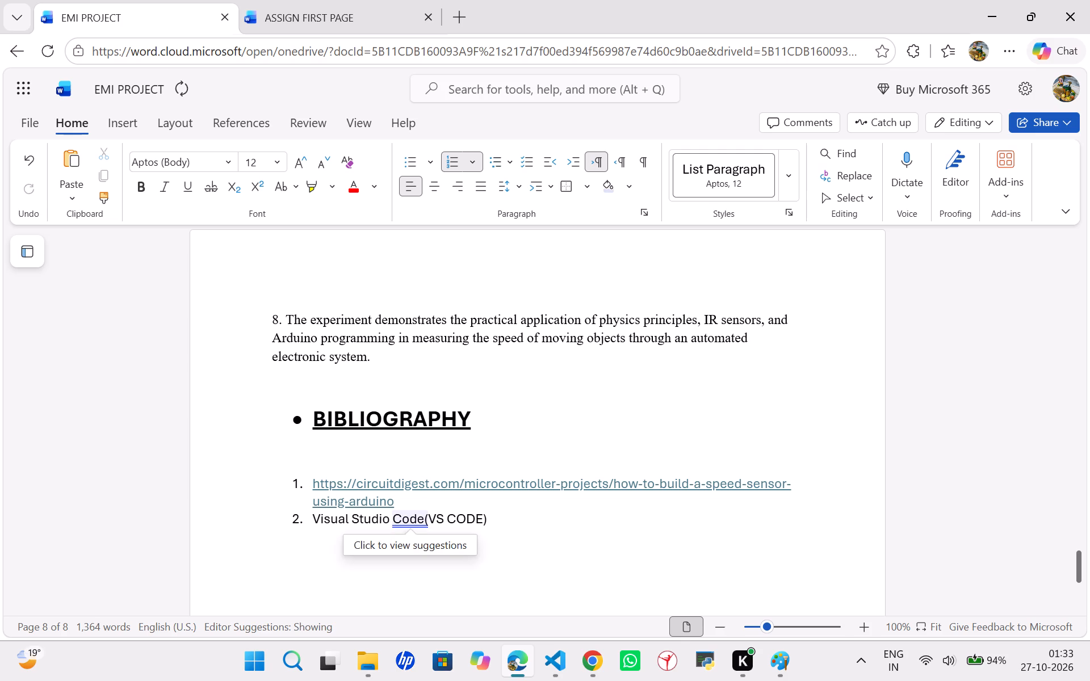
Accept the grammar suggestion that adds a space between "Code" and the opening bracket in bibliography item 2.
click(412, 519)
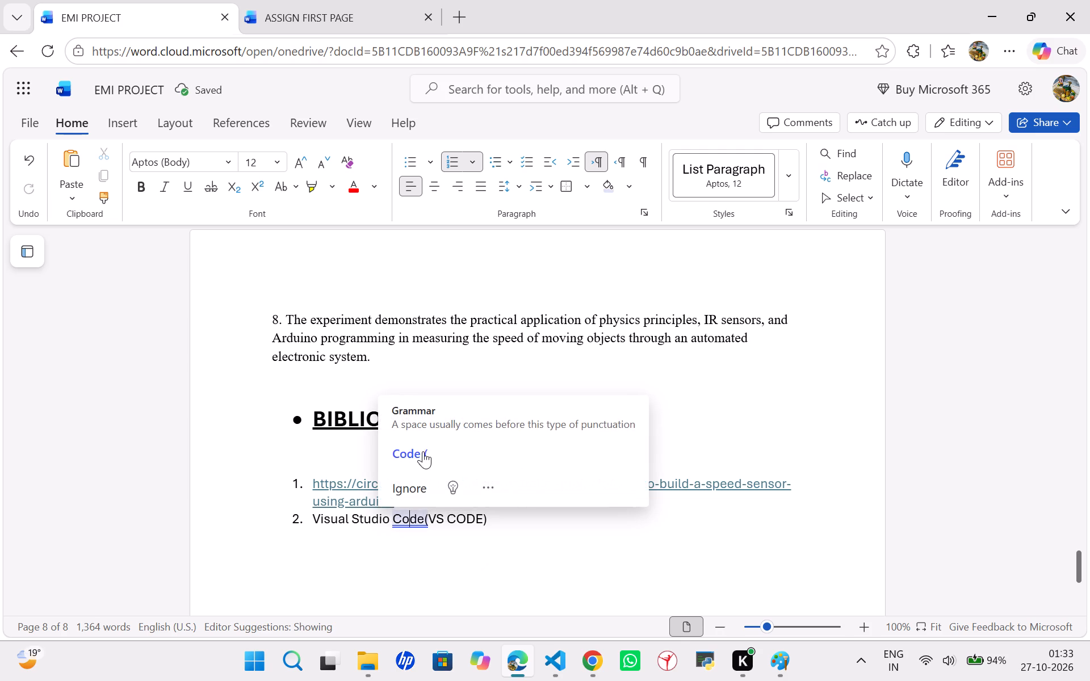
click(422, 443)
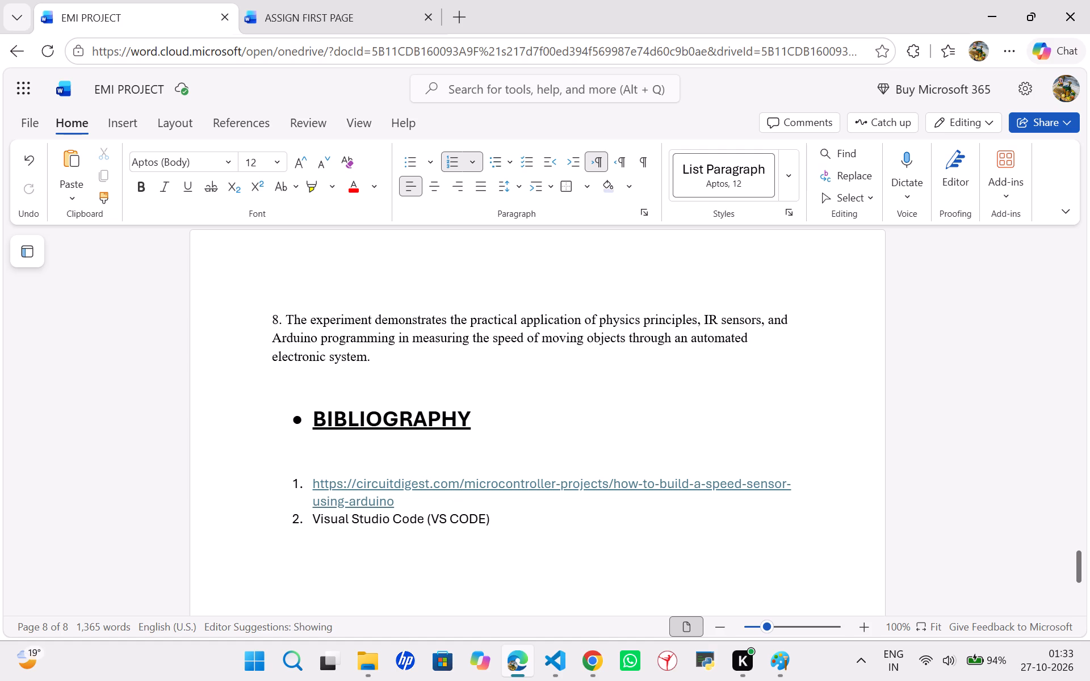
scroll(486, 531, down, 5)
scroll(486, 531, up, 4)
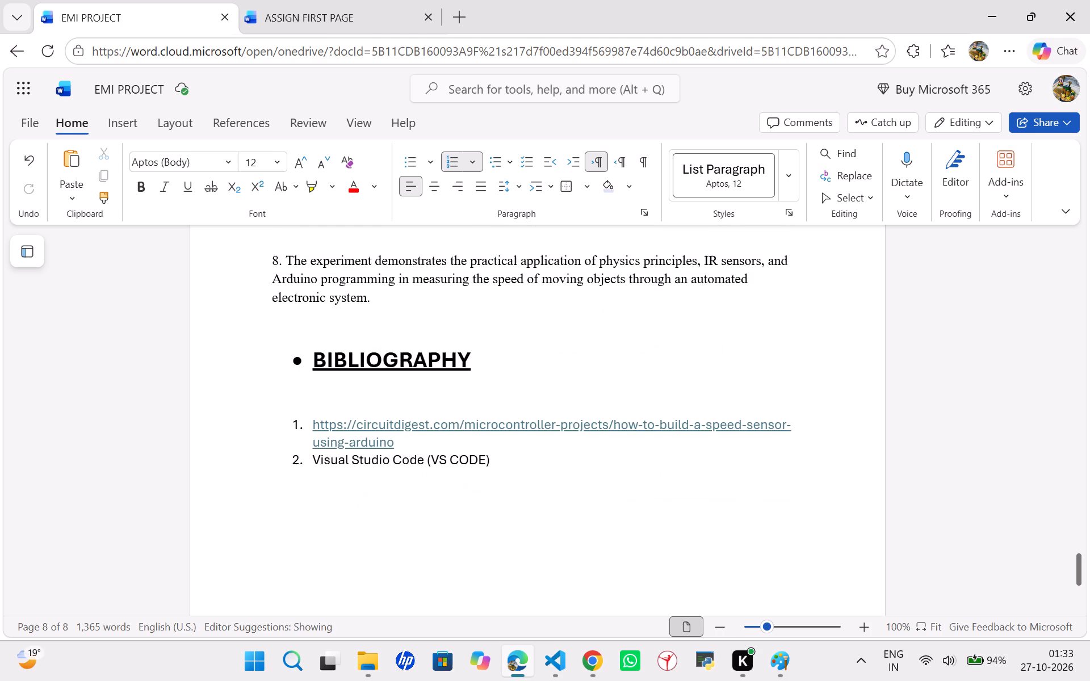
click(502, 464)
Set the font size of the paragraph under the AIM heading on page 1 to 14.
scroll(502, 464, up, 20)
scroll(502, 464, up, 1)
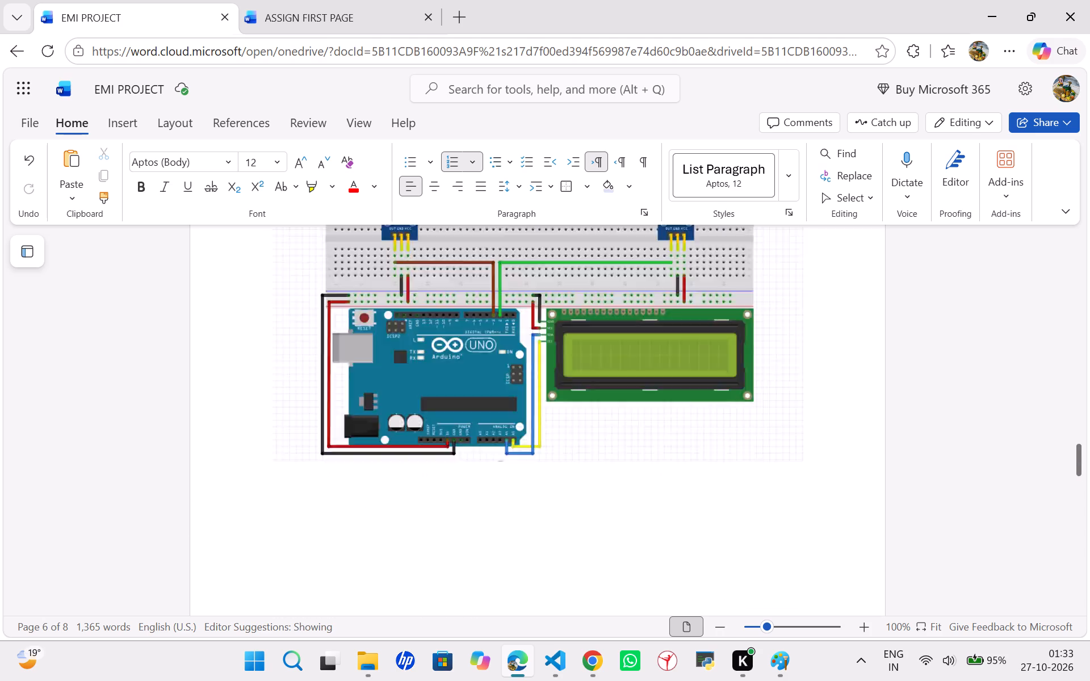
scroll(502, 464, up, 18)
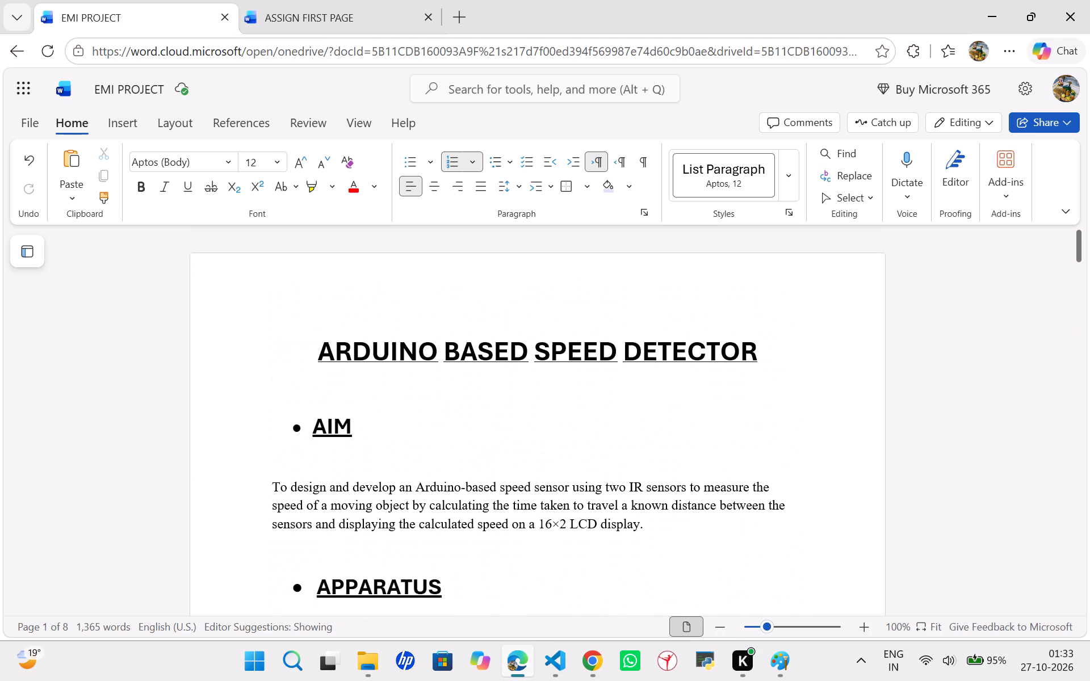
drag(269, 472, 658, 505)
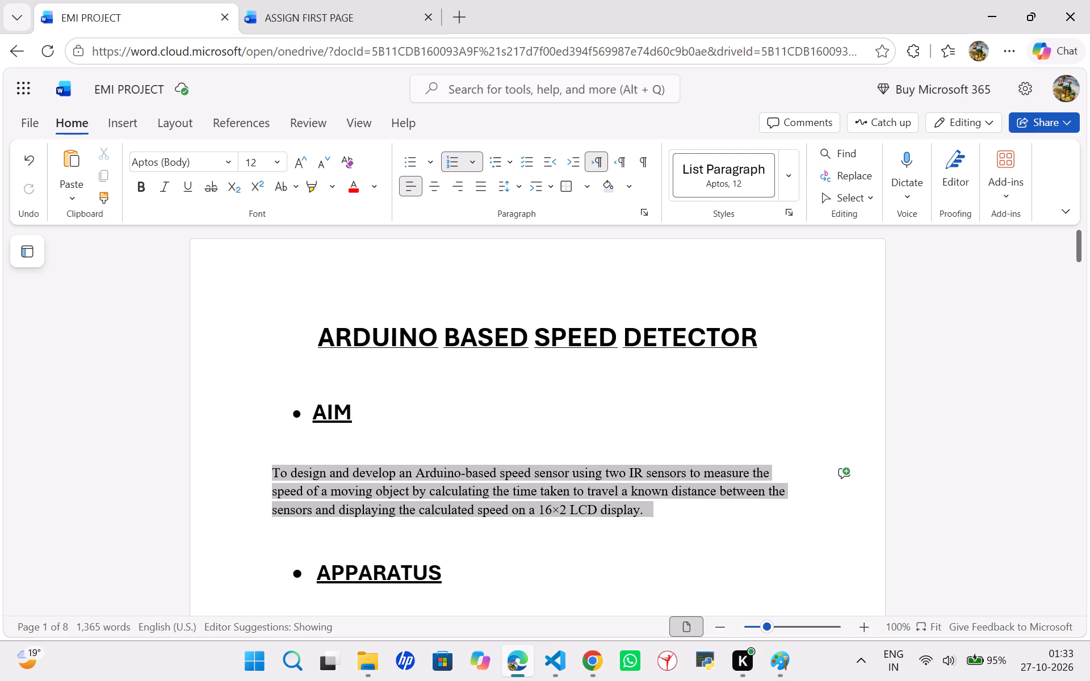
drag(658, 505, 643, 517)
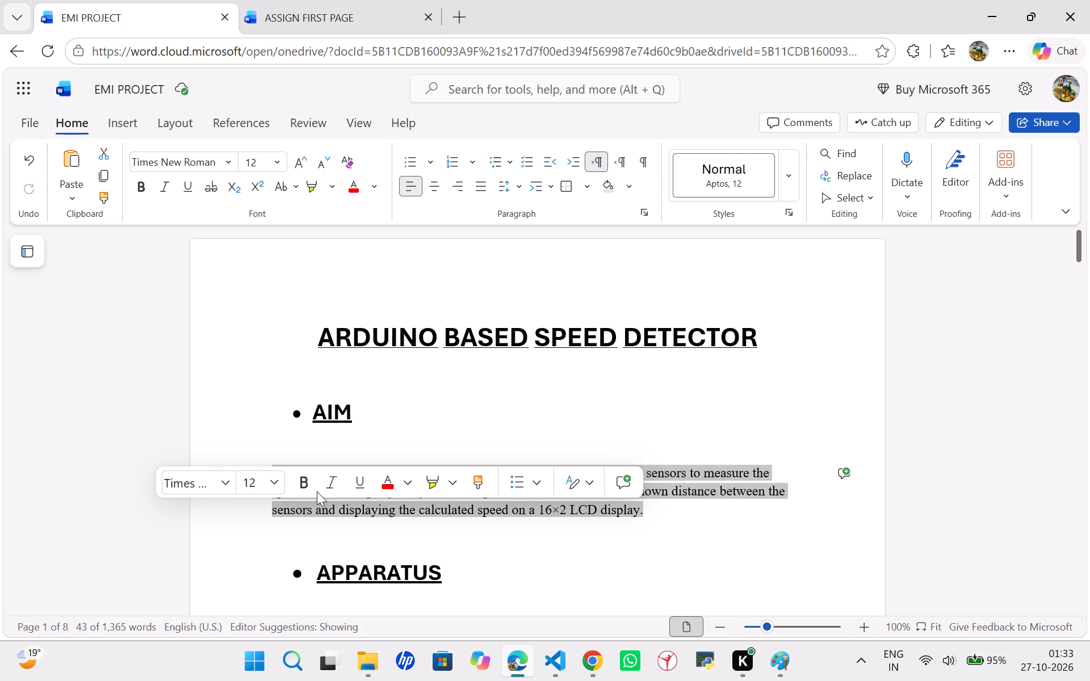
click(270, 481)
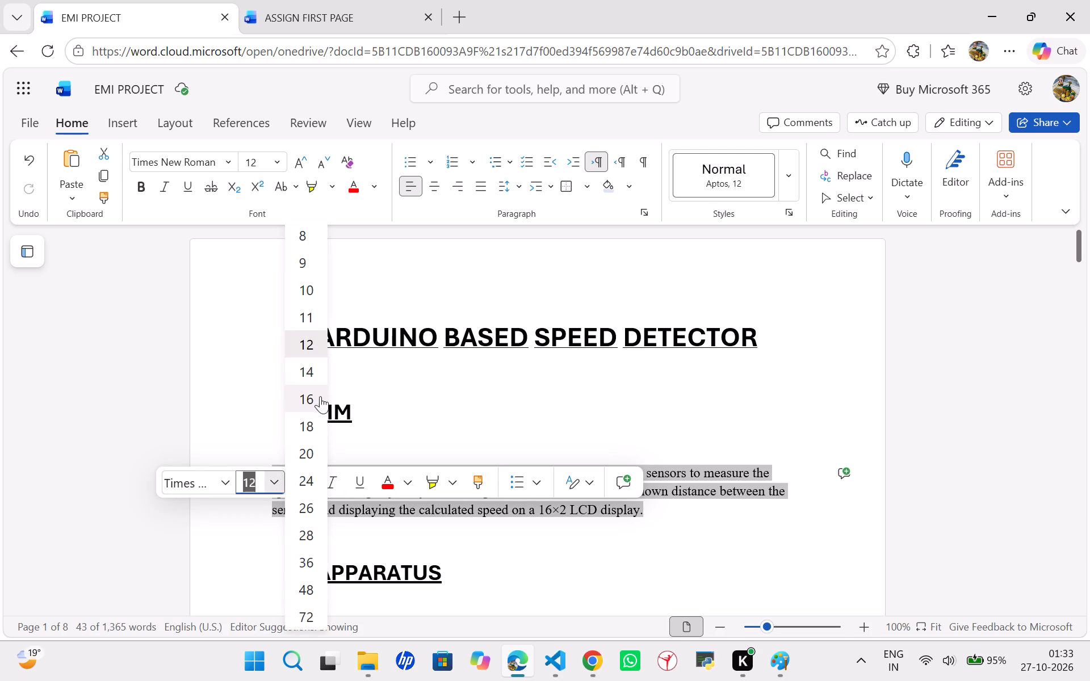
click(309, 395)
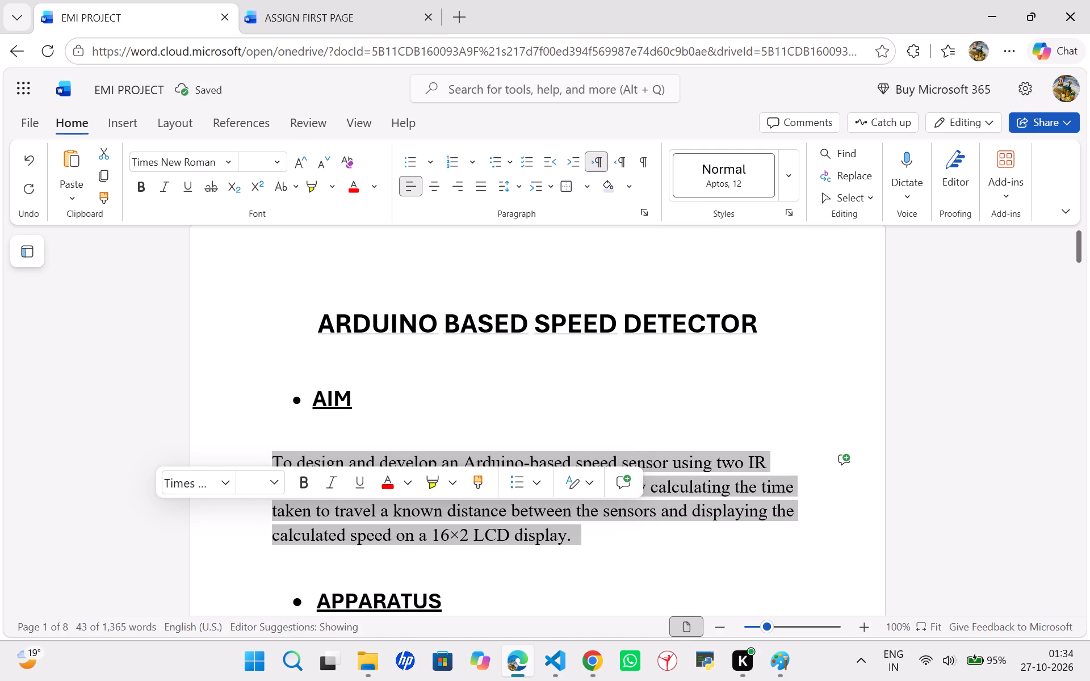
click(267, 483)
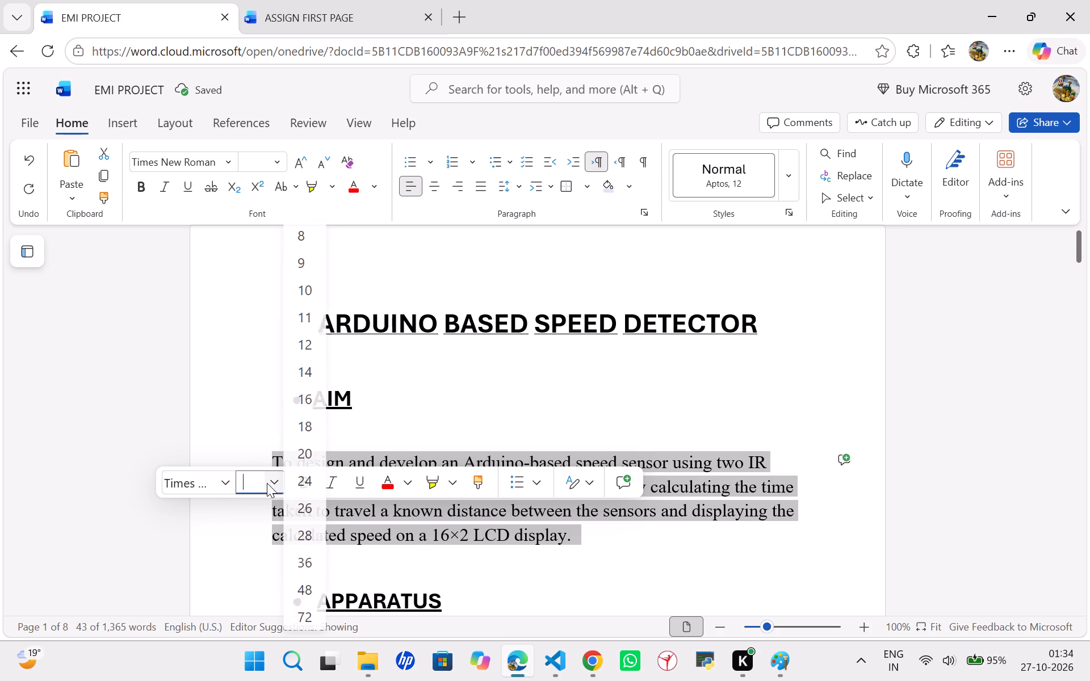
click(307, 367)
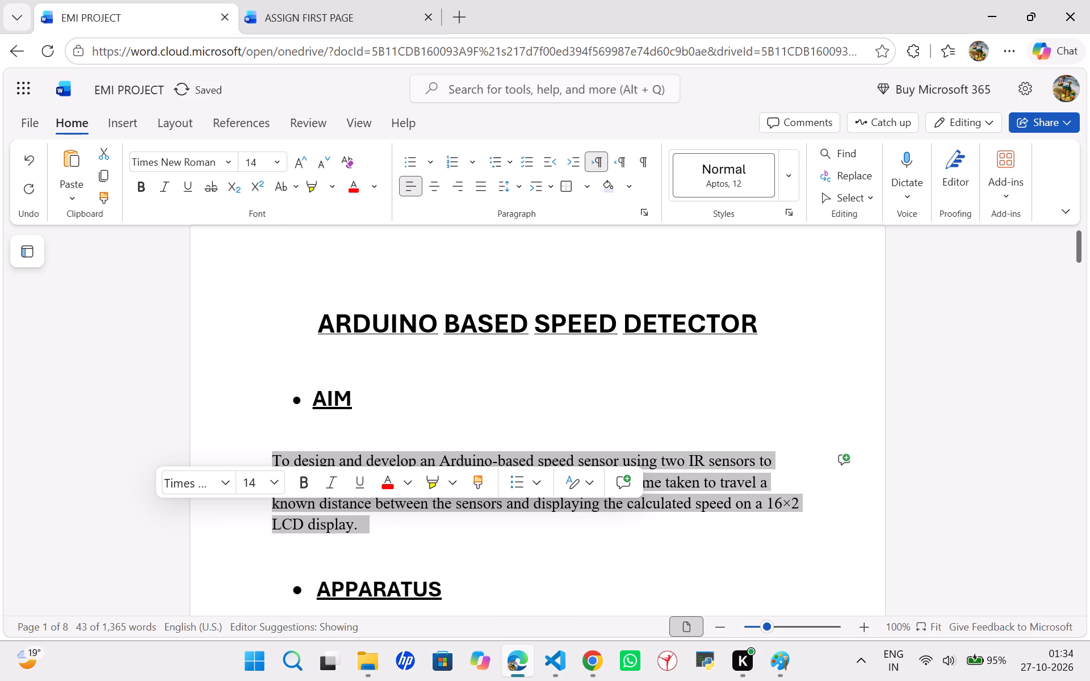
click(313, 432)
Set the font size of the six-item list under the APPARATUS heading to 14.
scroll(370, 478, down, 2)
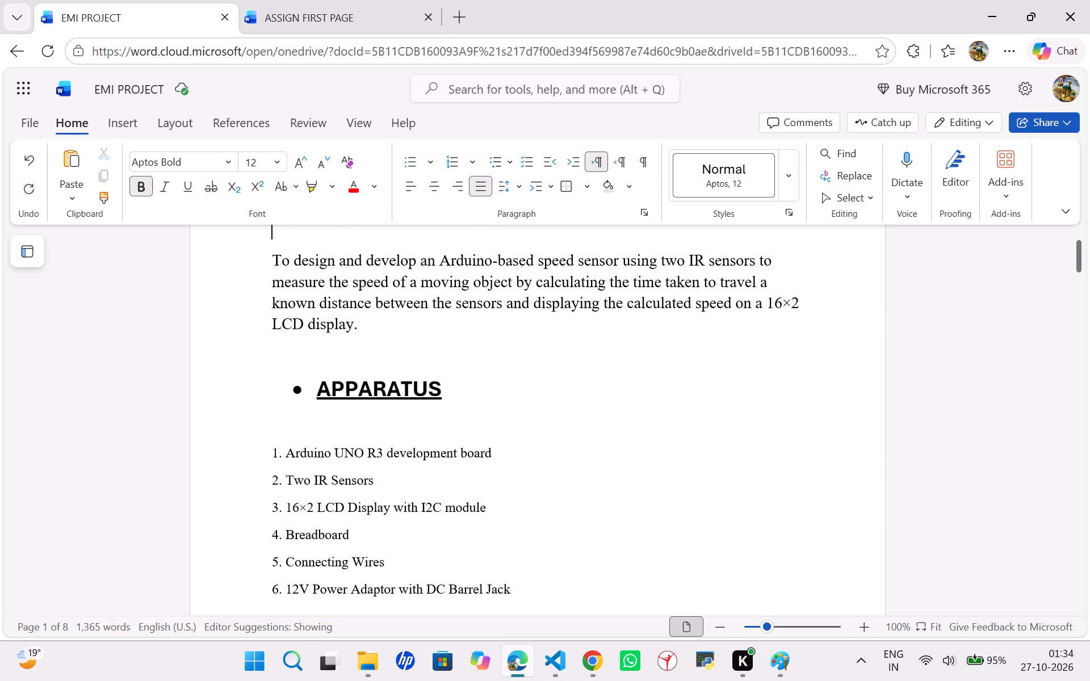
scroll(370, 478, down, 1)
drag(270, 403, 513, 544)
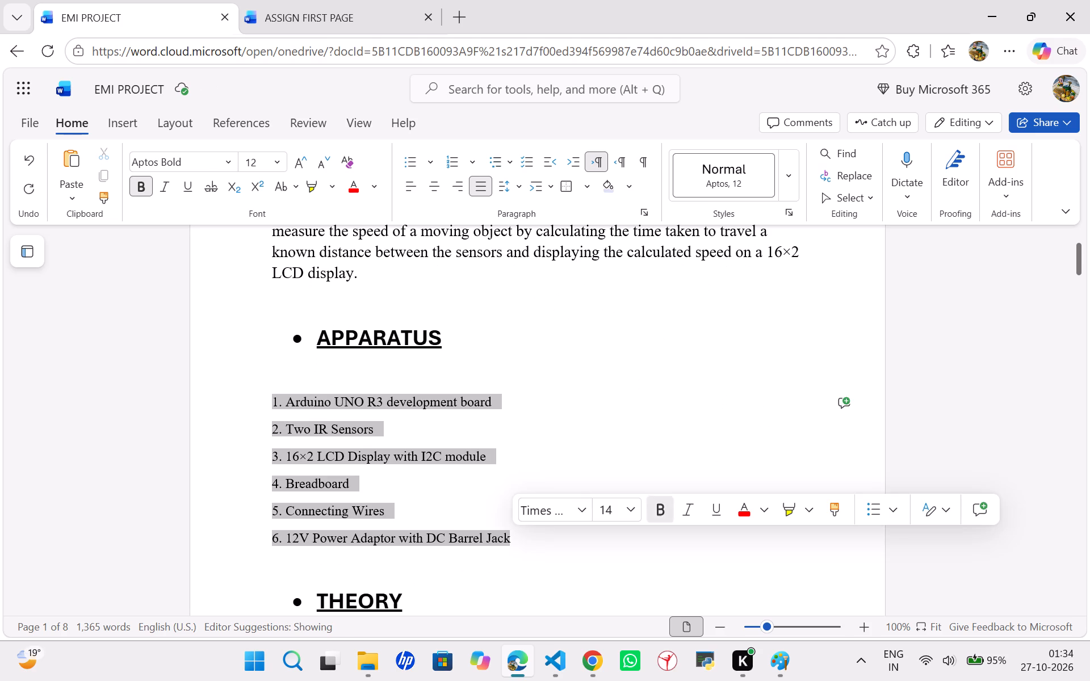
click(284, 154)
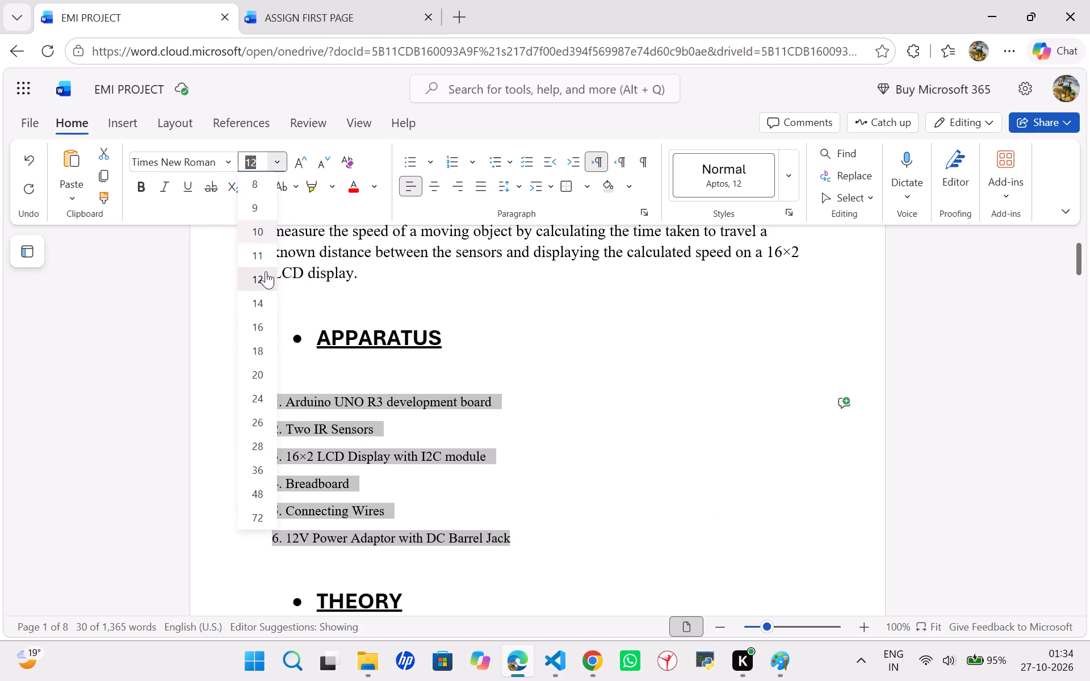
click(266, 300)
Set the font size of the THEORY paragraphs, from the opening one through the line above the v = d/t formula, to 14.
scroll(363, 428, down, 2)
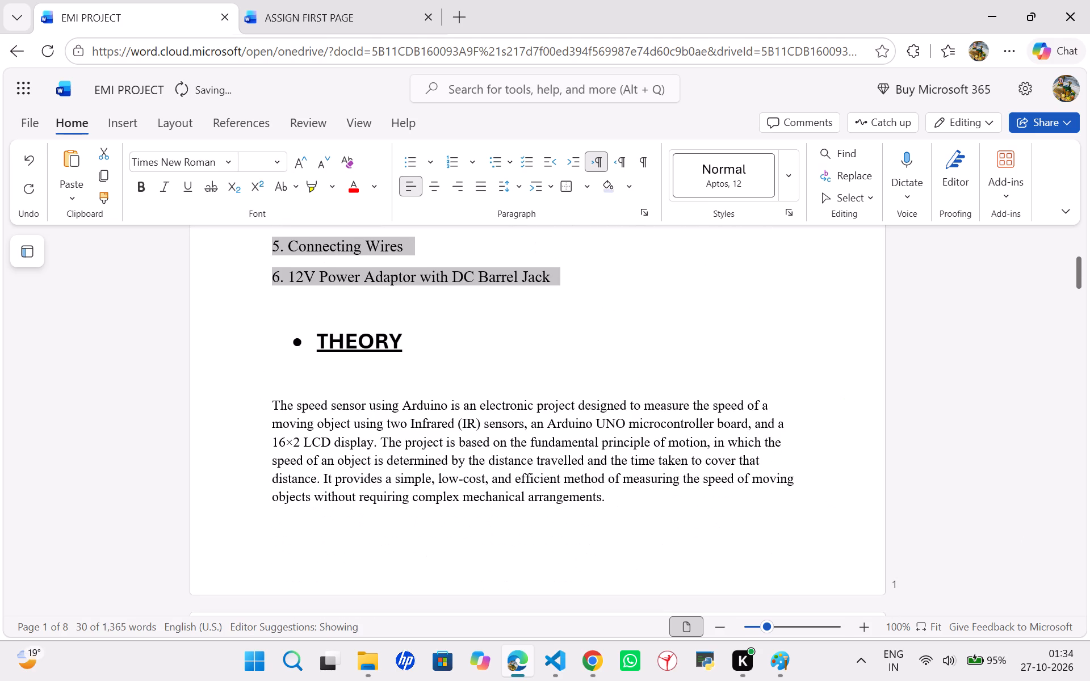
click(270, 401)
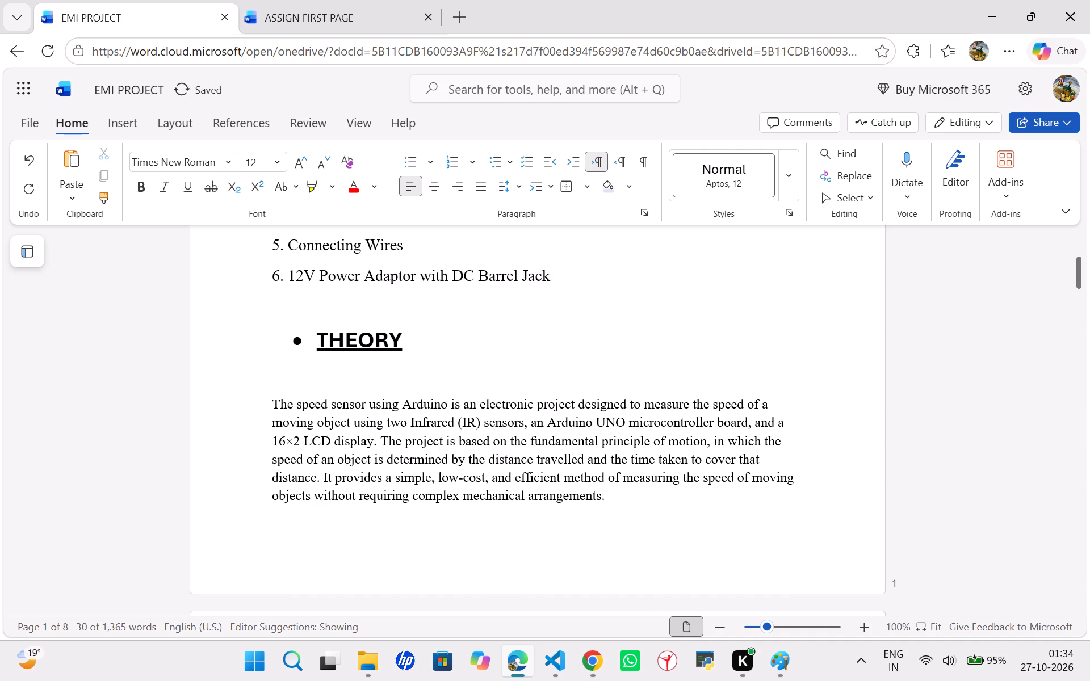
key(ctrl+shift+Down)
key(ctrl+shift+Down)
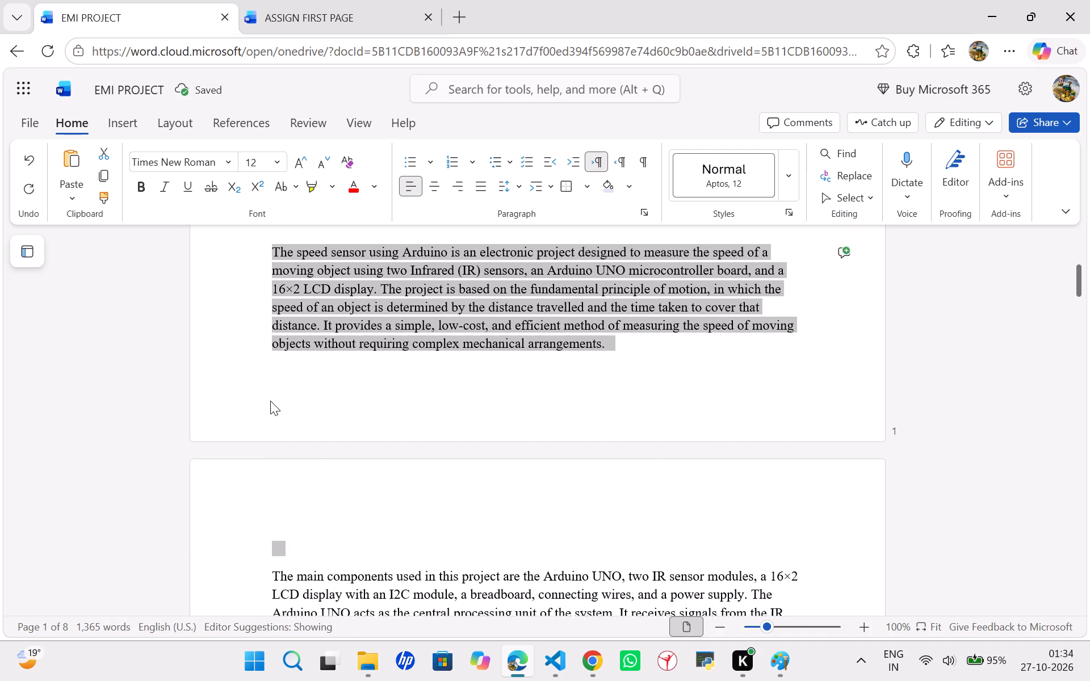
key(ctrl+shift+Down)
key(ctrl+shift+Down)
key(ctrl+shift+Down)
key(ctrl+shift+Down)
key(ctrl+shift+Down)
key(ctrl+shift+Down)
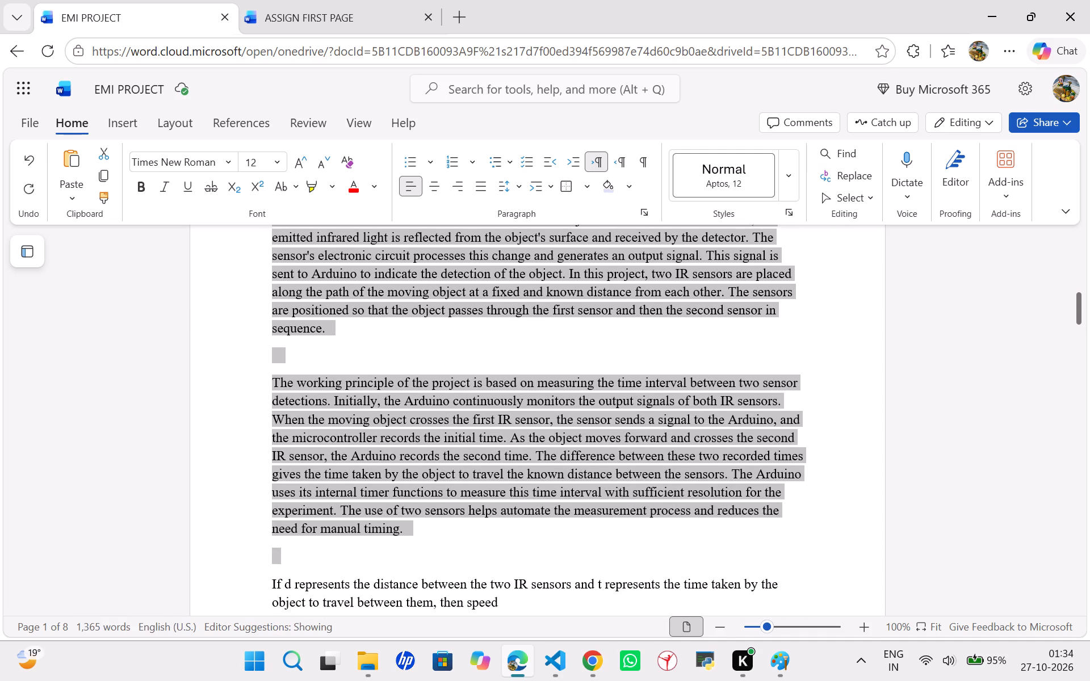
key(ctrl+shift+Down)
key(ctrl+shift+Down)
key(ctrl+shift+Up)
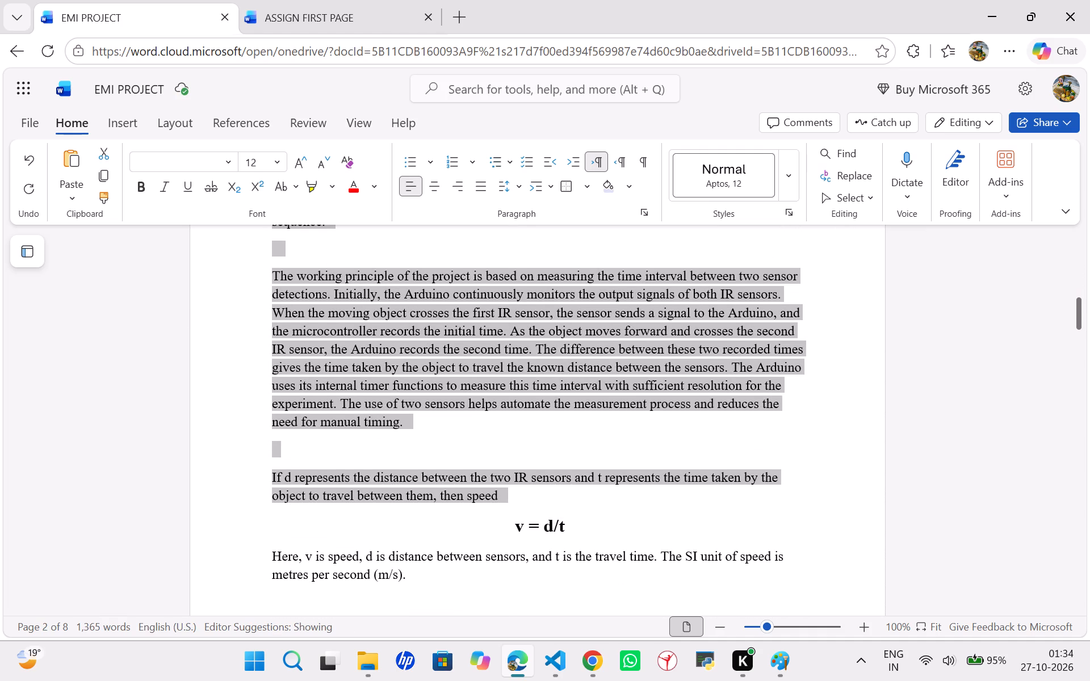
click(279, 161)
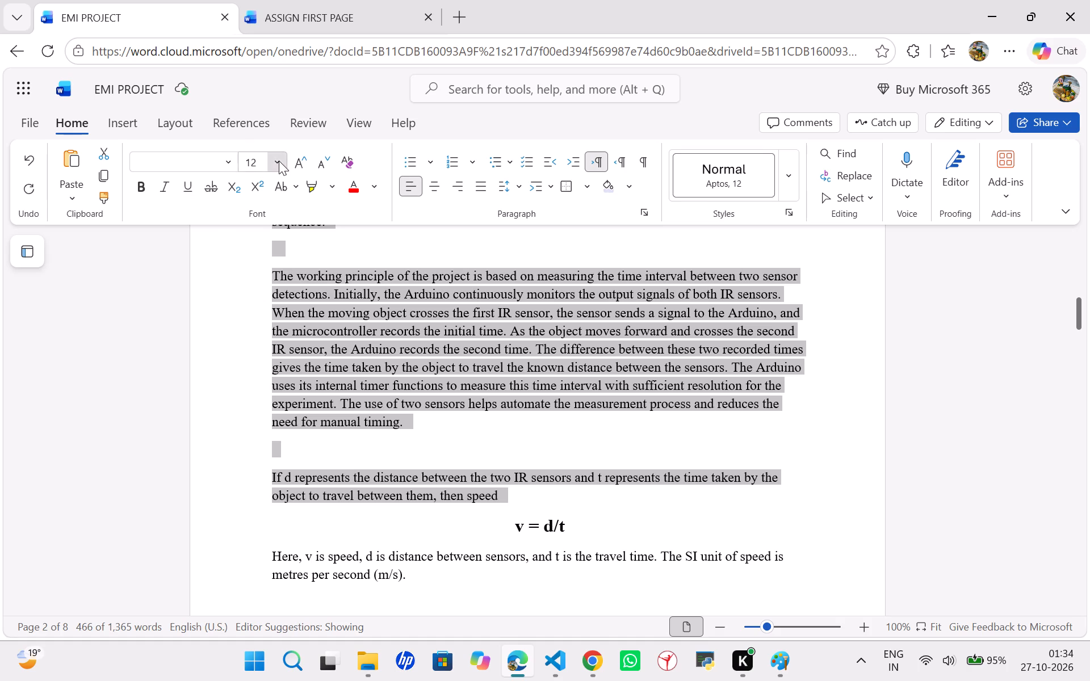
click(253, 302)
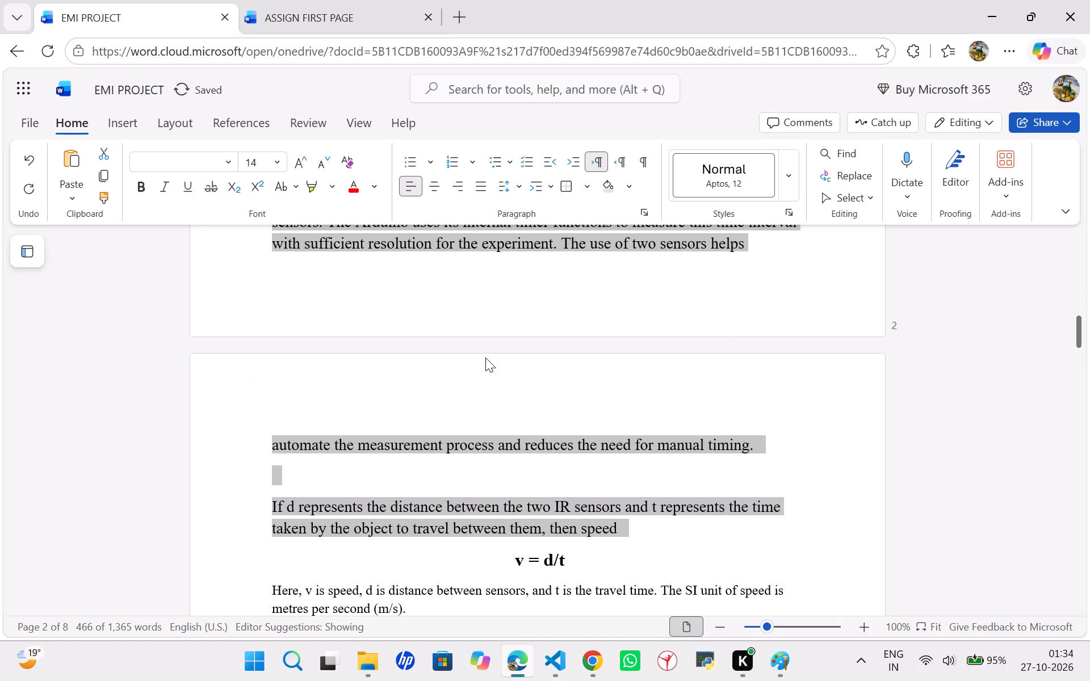
Set the font size of the centred v = d/t formula in the THEORY section to 18.
scroll(475, 354, down, 1)
click(444, 443)
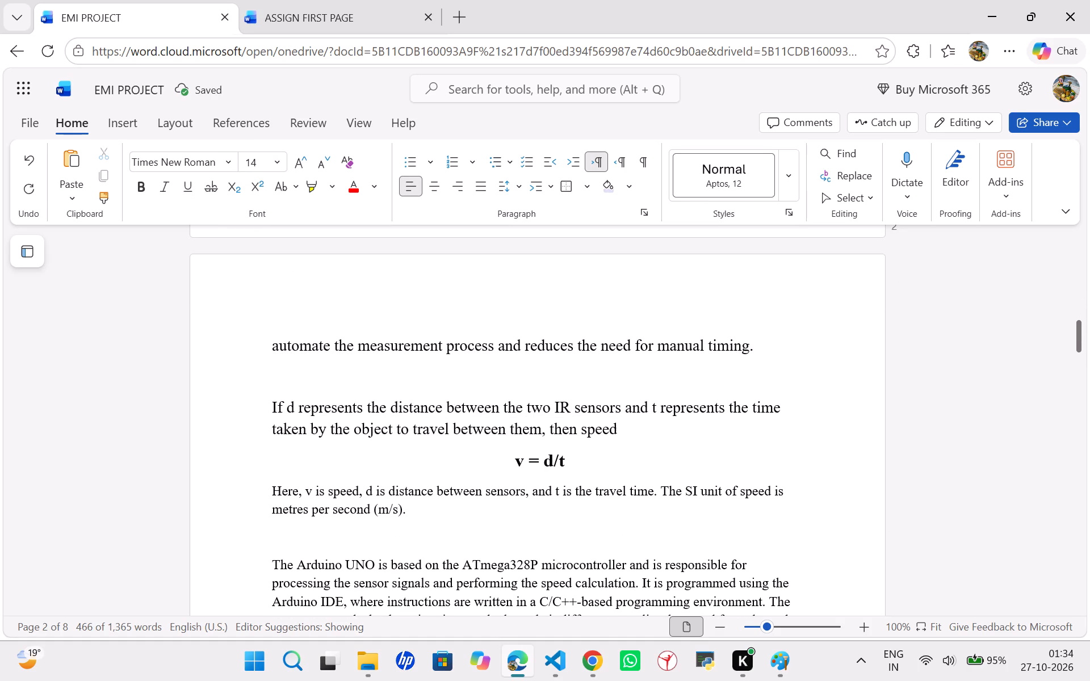
drag(517, 466, 570, 468)
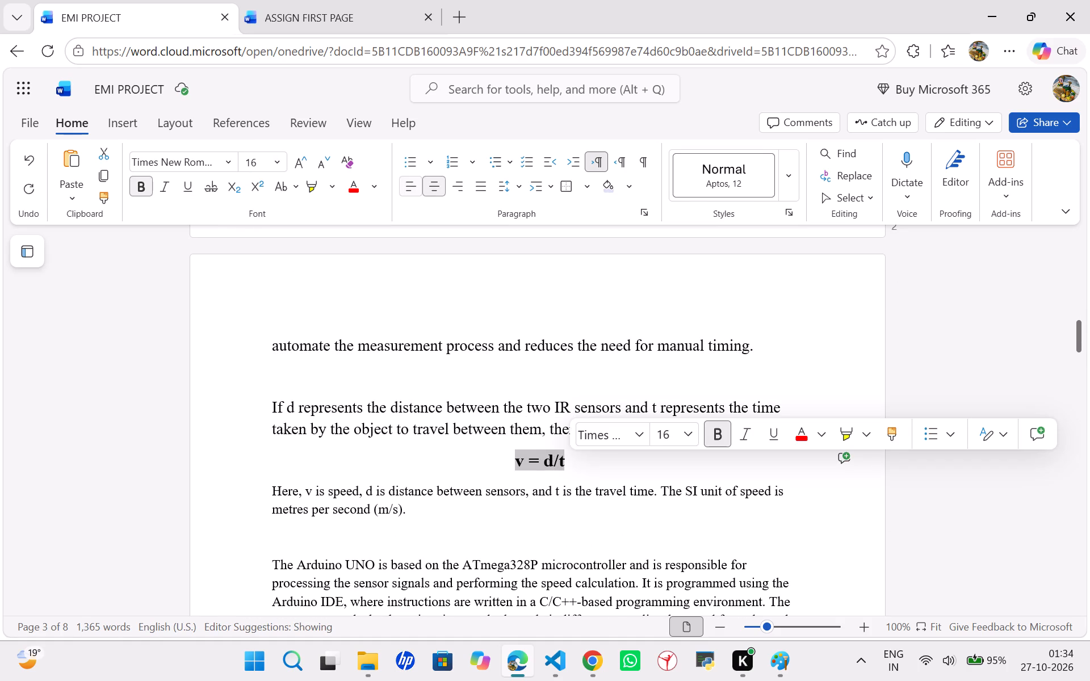
click(691, 436)
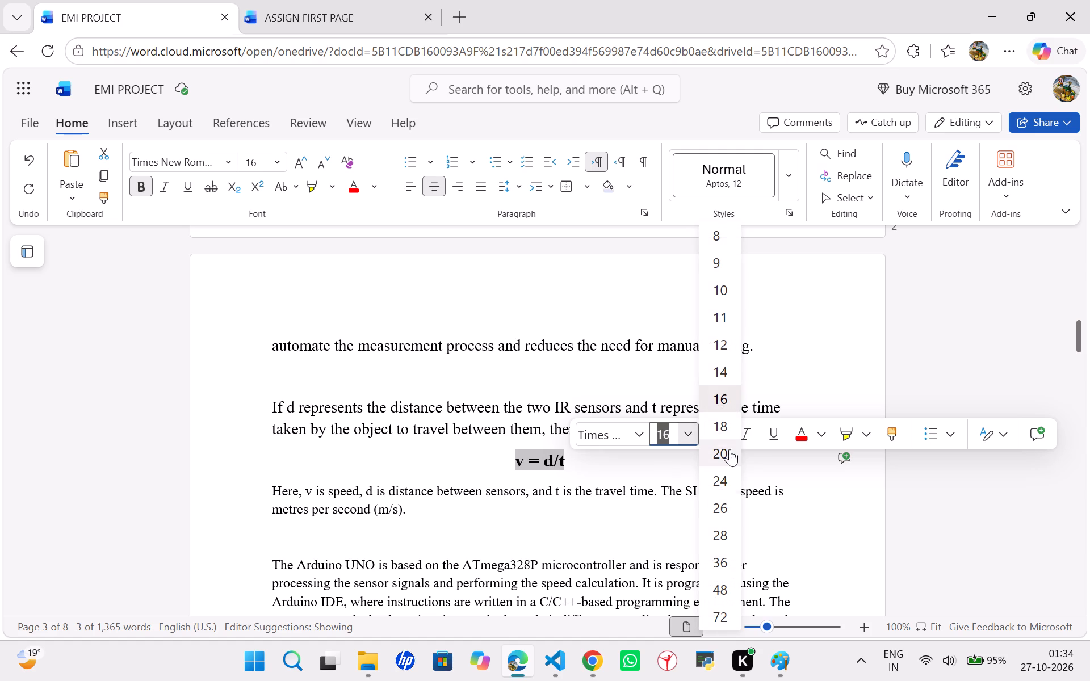
click(720, 432)
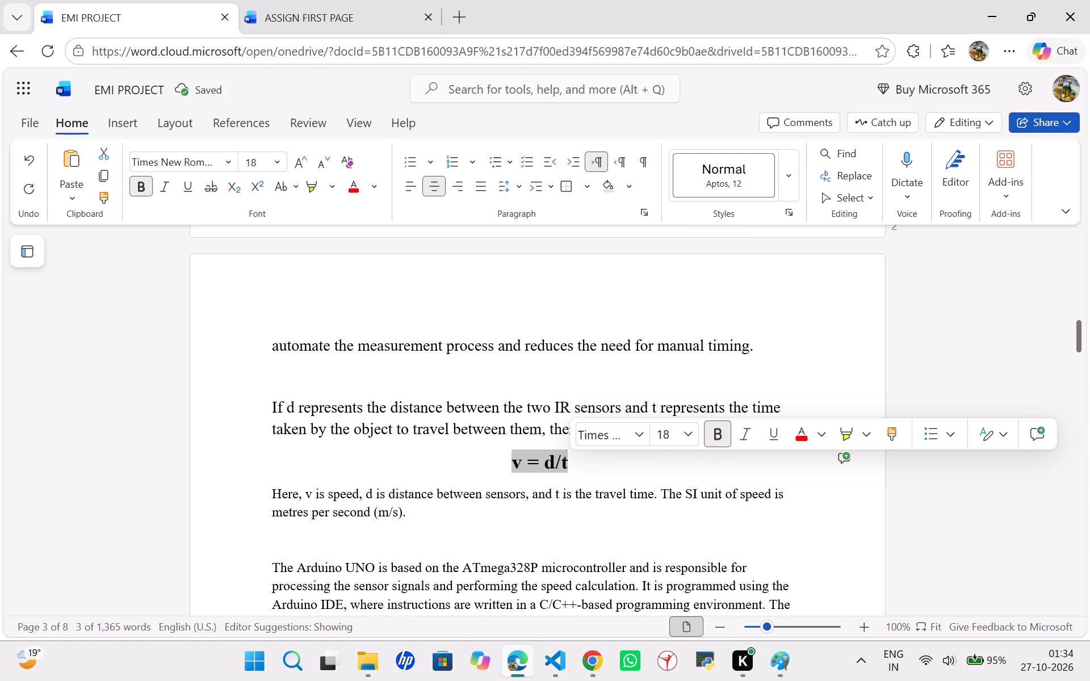
click(298, 457)
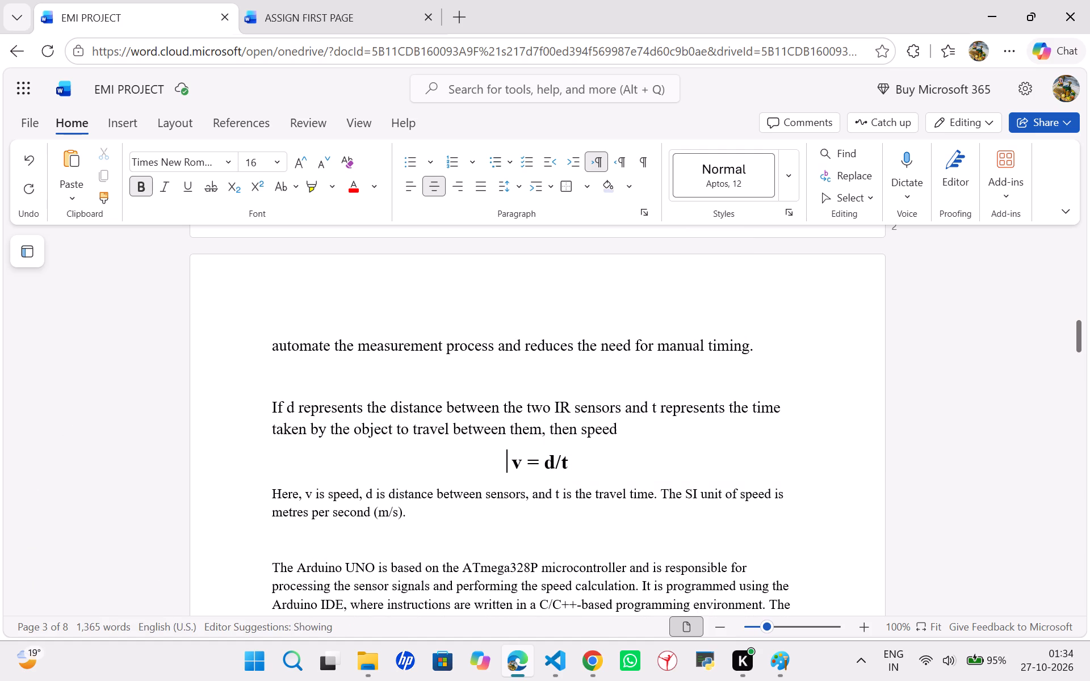
Set the font size of the THEORY paragraphs between the v = d/t formula and the SOURCE CODE heading to 14.
click(274, 489)
key(ctrl+shift+Down)
key(ctrl+shift+Down)
key(ctrl+shift+Down)
key(ctrl+shift+Down)
key(ctrl+shift+Down)
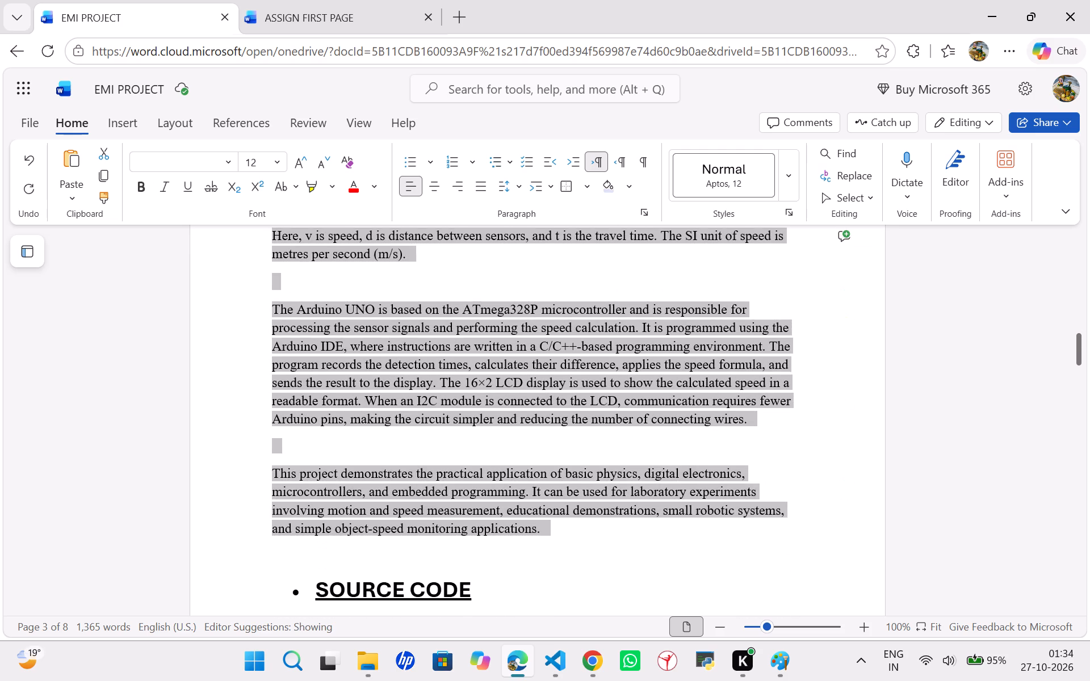
key(ctrl+shift+Down)
key(ctrl+shift+Up)
key(ctrl+shift+Down)
click(278, 157)
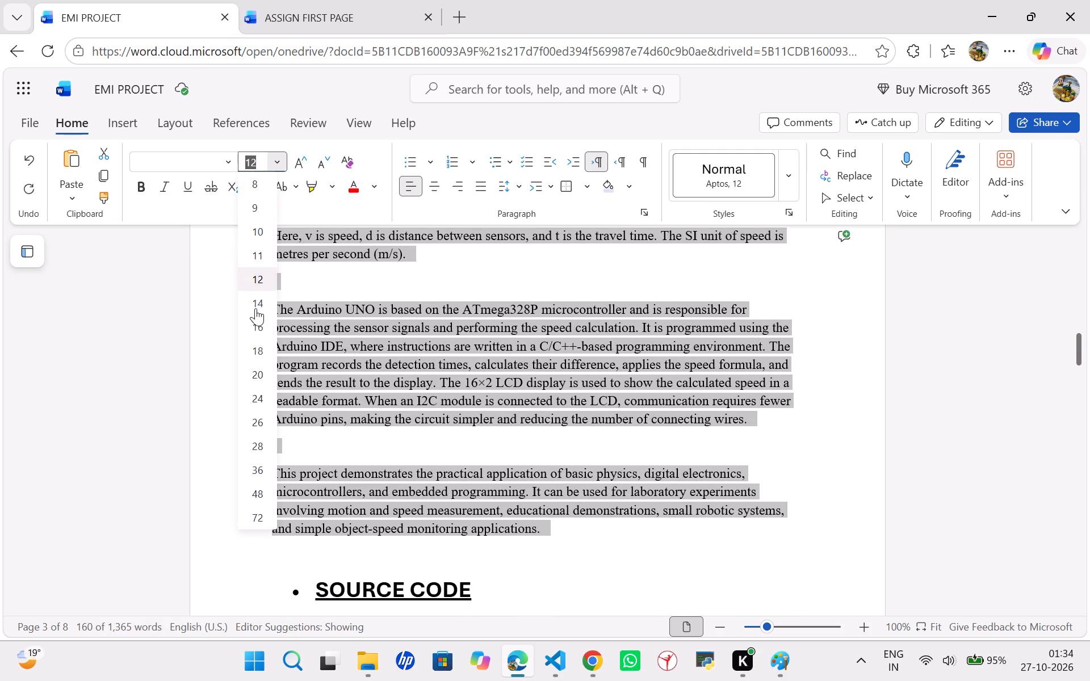
click(261, 305)
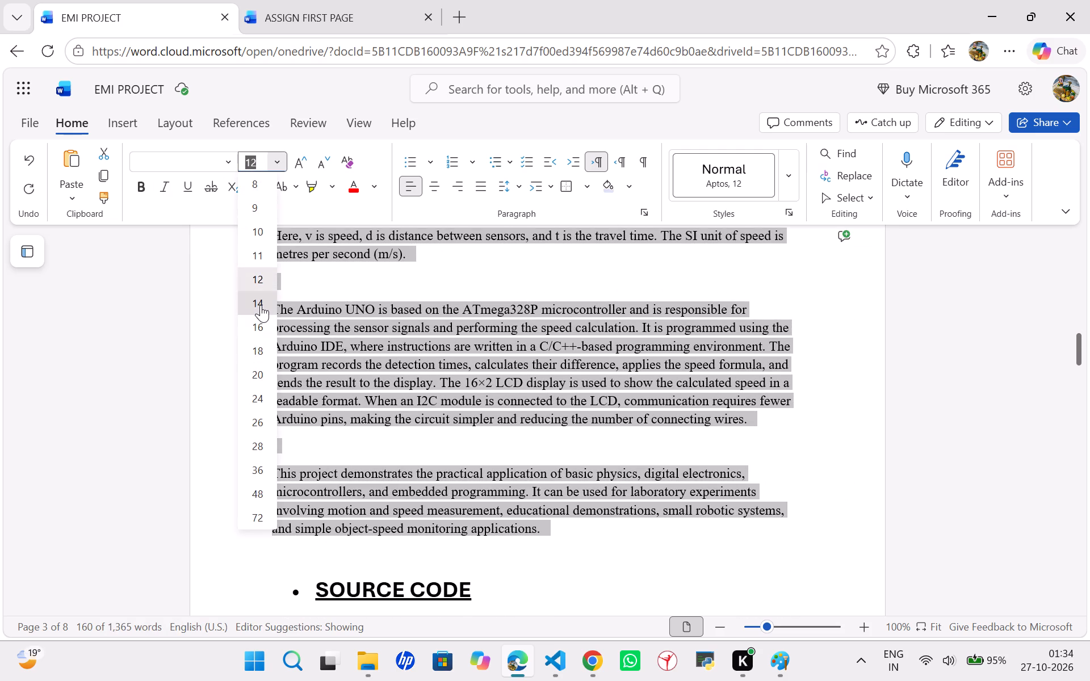
scroll(376, 412, up, 2)
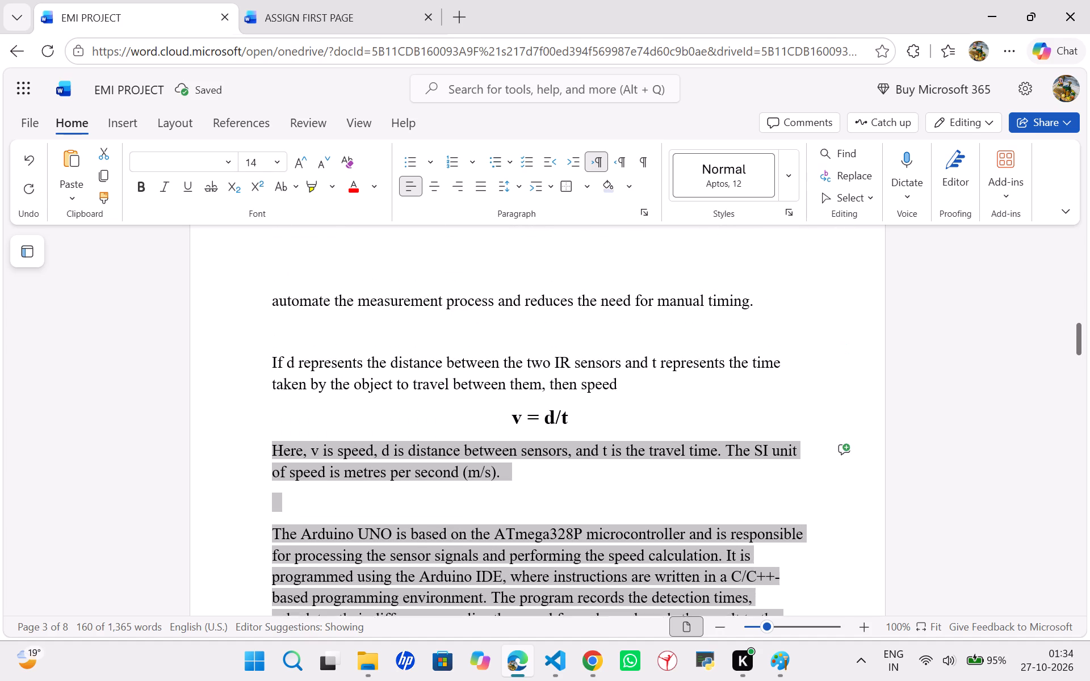
scroll(376, 412, up, 1)
click(370, 366)
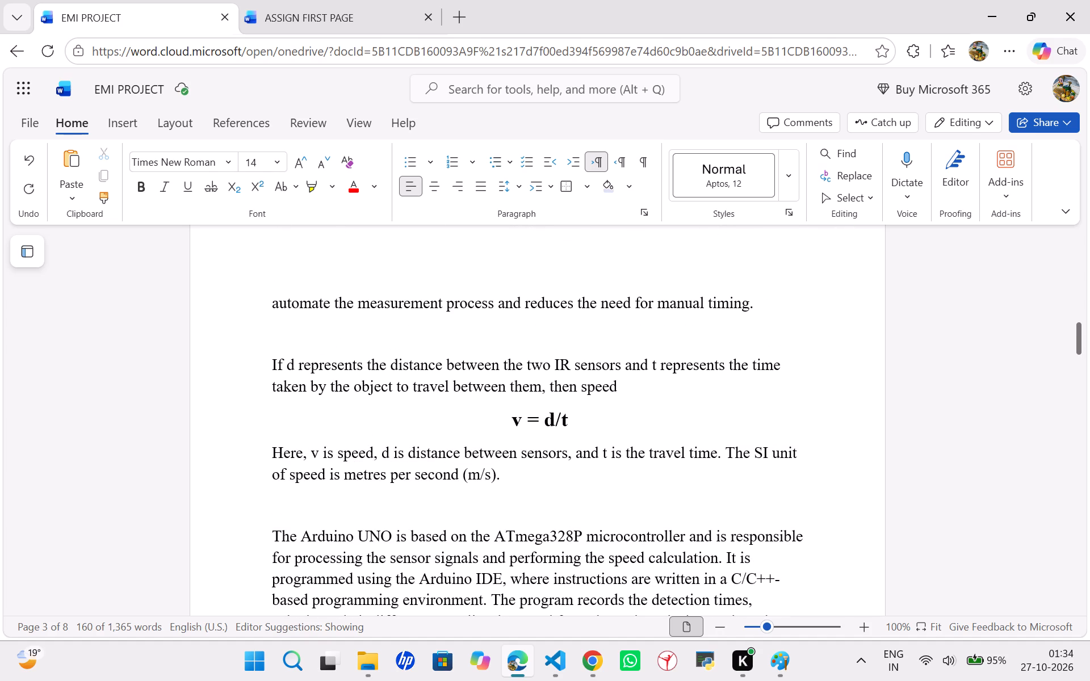
click(388, 305)
Set the font size of the paragraph under the RESULT heading to 14.
scroll(388, 305, down, 4)
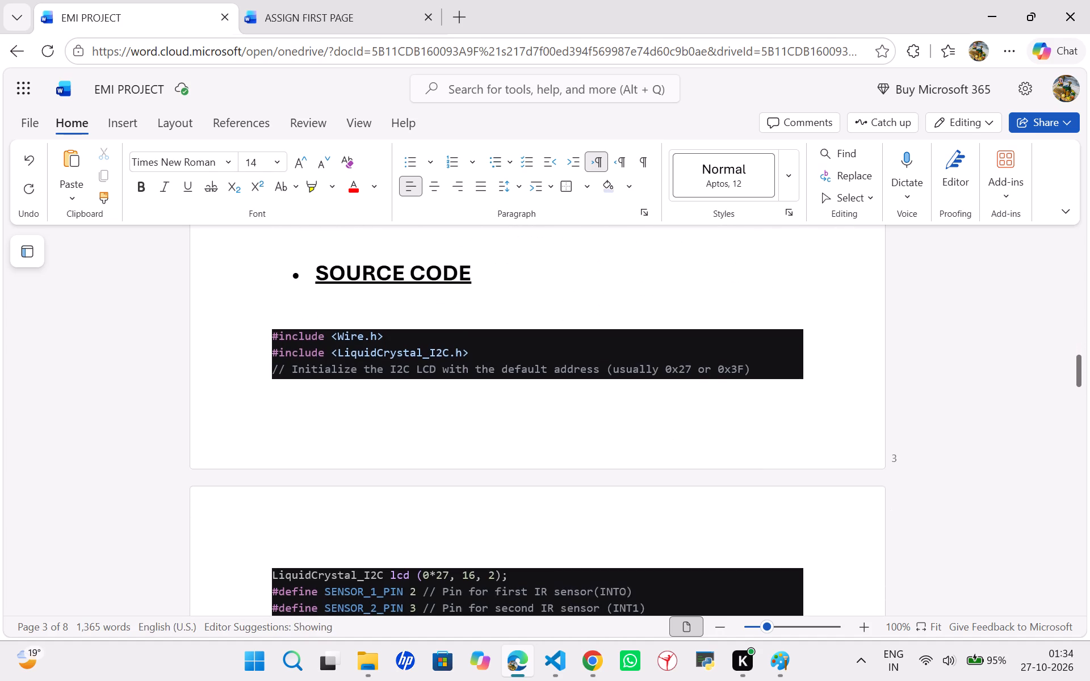
scroll(388, 305, down, 1)
scroll(391, 358, down, 5)
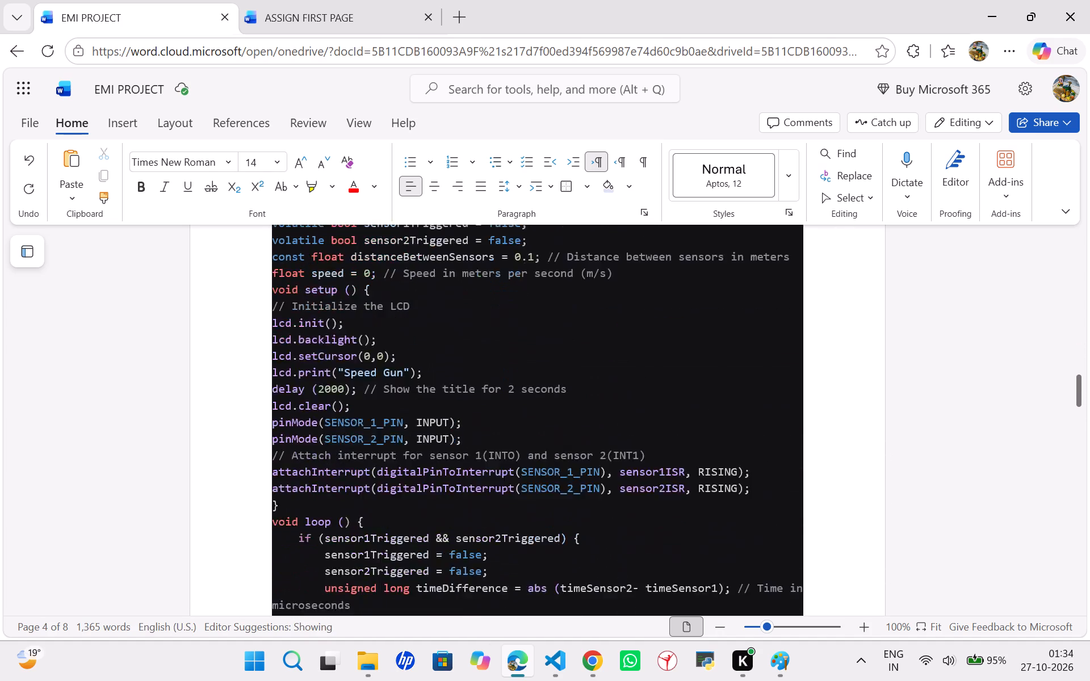
scroll(391, 358, down, 6)
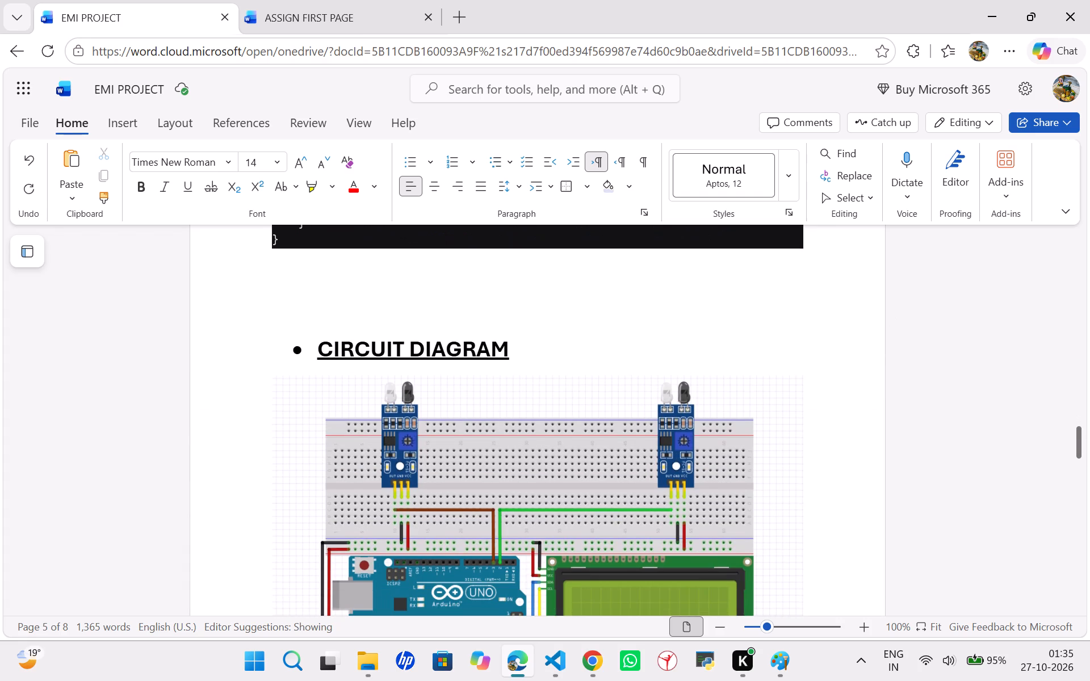
scroll(345, 347, down, 8)
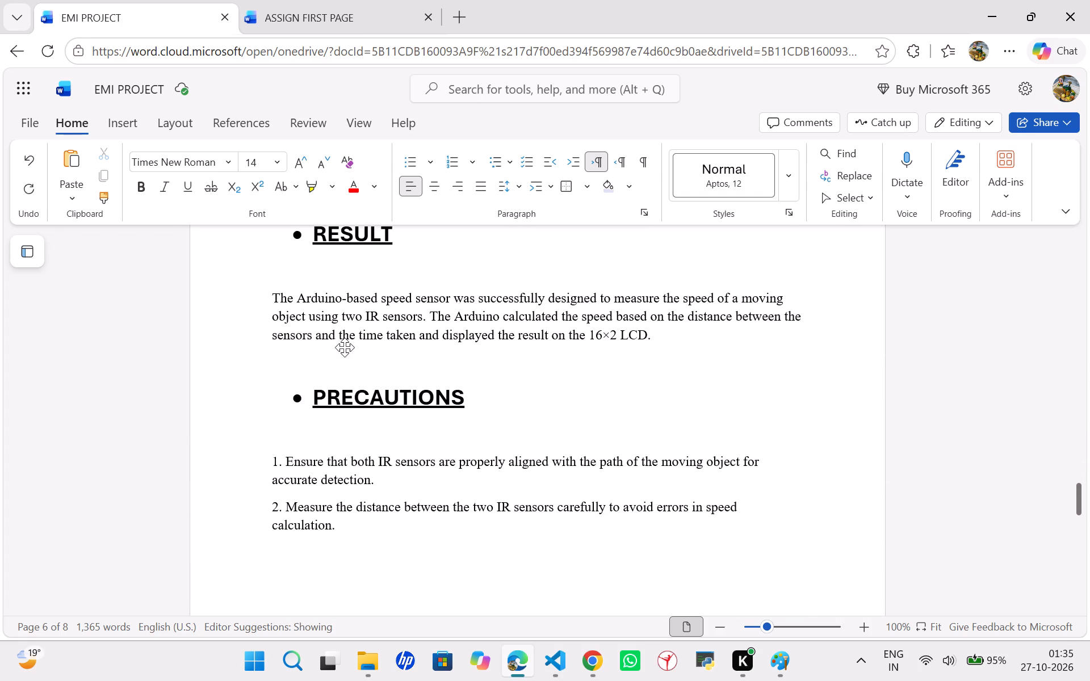
drag(266, 295, 638, 333)
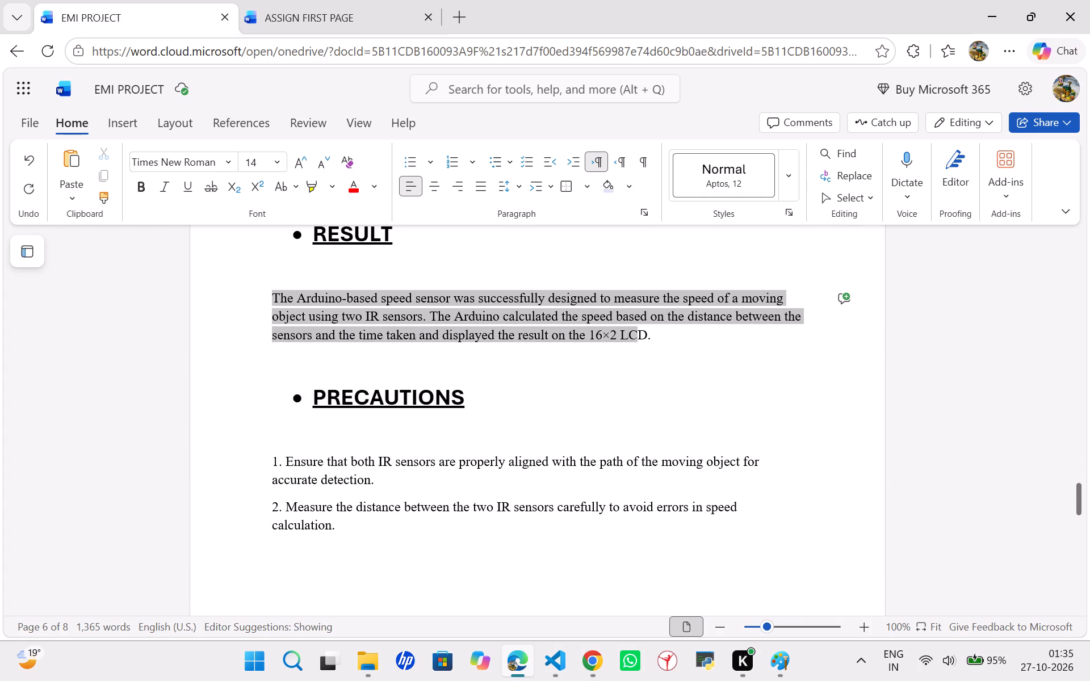
drag(638, 333, 648, 337)
click(276, 299)
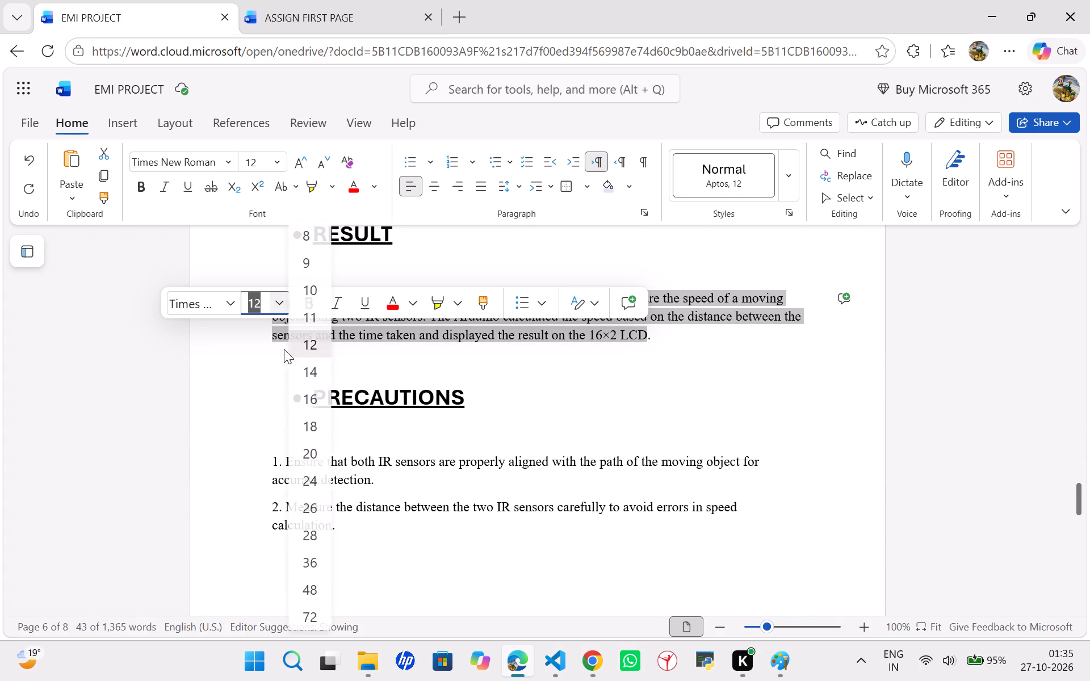
click(323, 372)
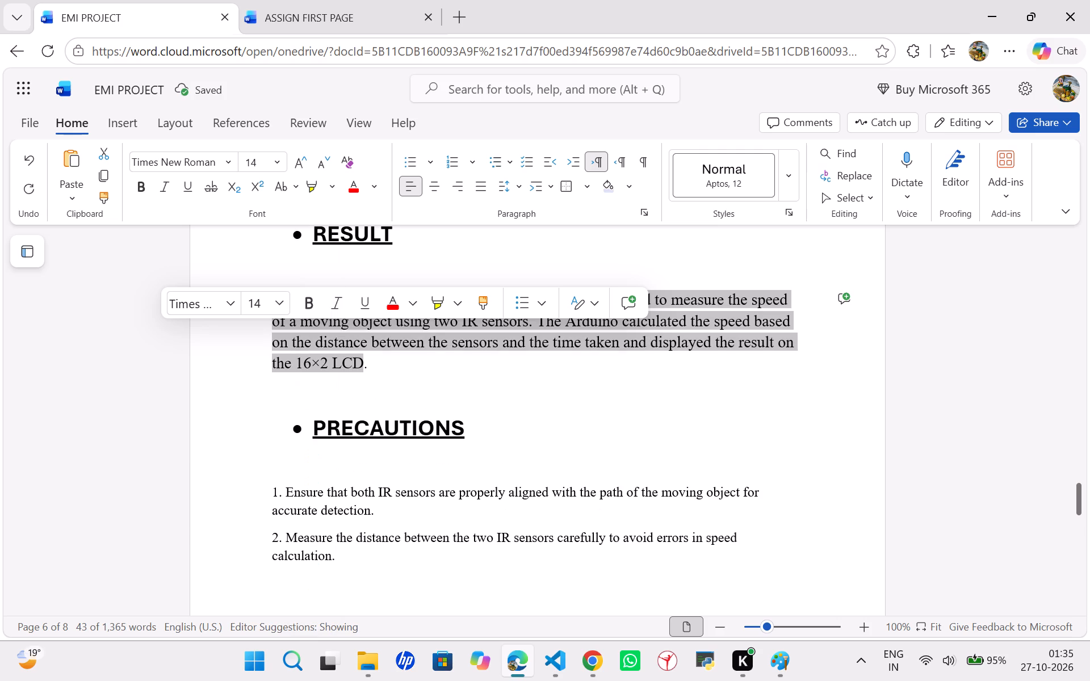
Set the font size of the eight numbered items under the PRECAUTIONS heading to 14.
click(268, 495)
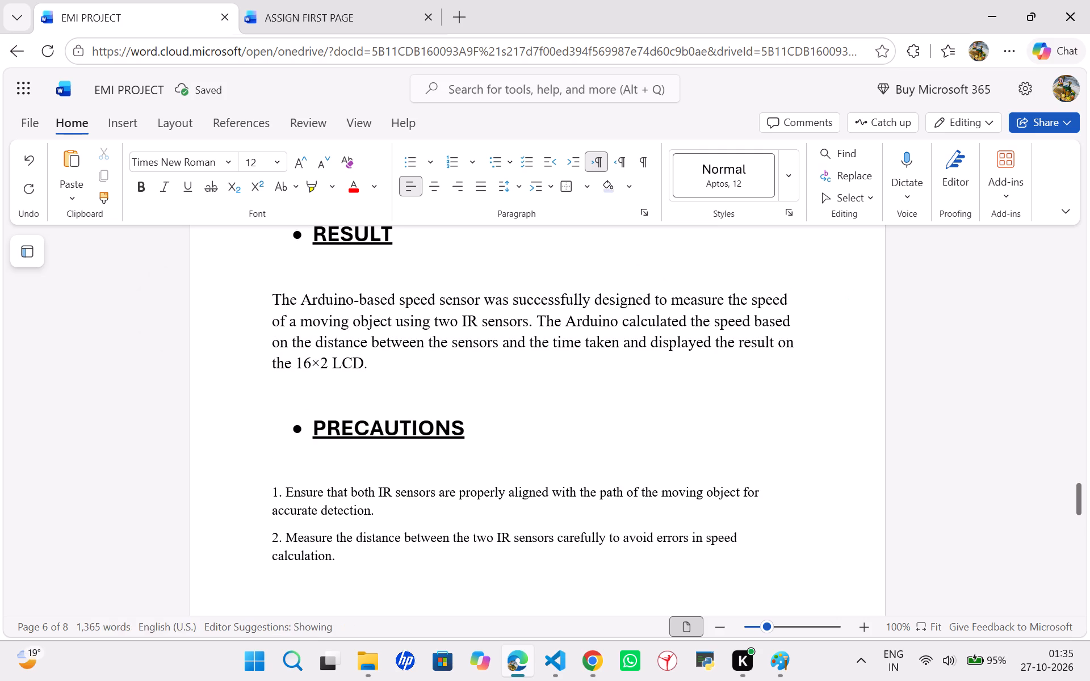
key(ctrl+shift+Down)
key(ctrl+shift+Down)
key(ctrl+shift+Down)
key(ctrl+shift+Down)
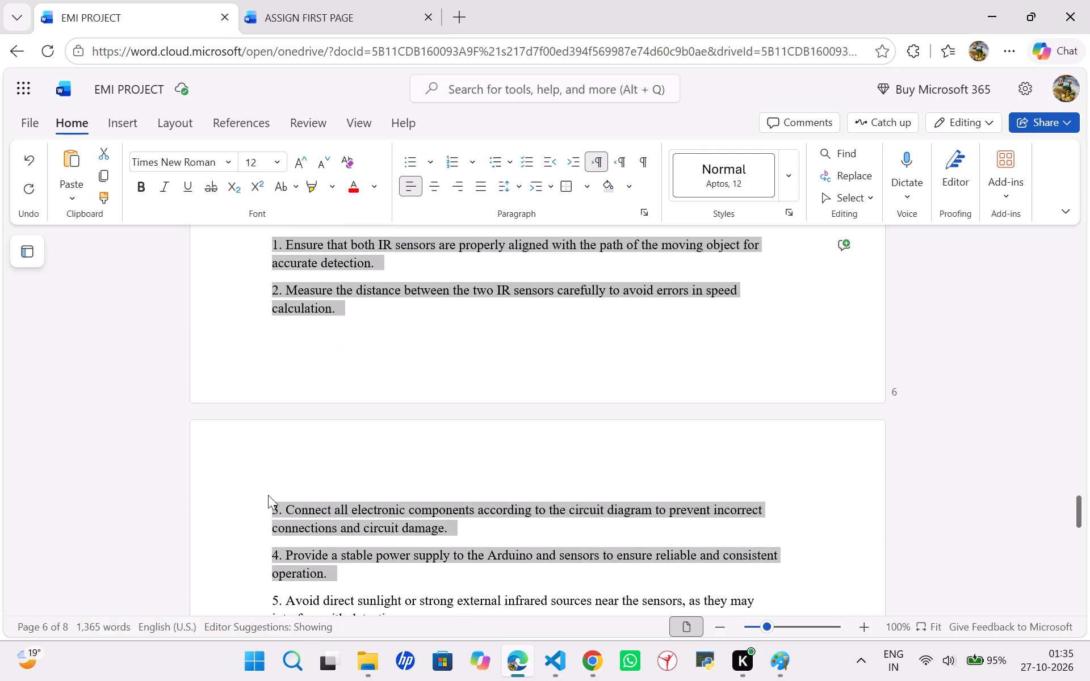
key(ctrl+shift+Down)
key(ctrl+shift+Down)
key(ctrl+shift+Down)
key(ctrl+shift+Down)
key(ctrl+shift+Down)
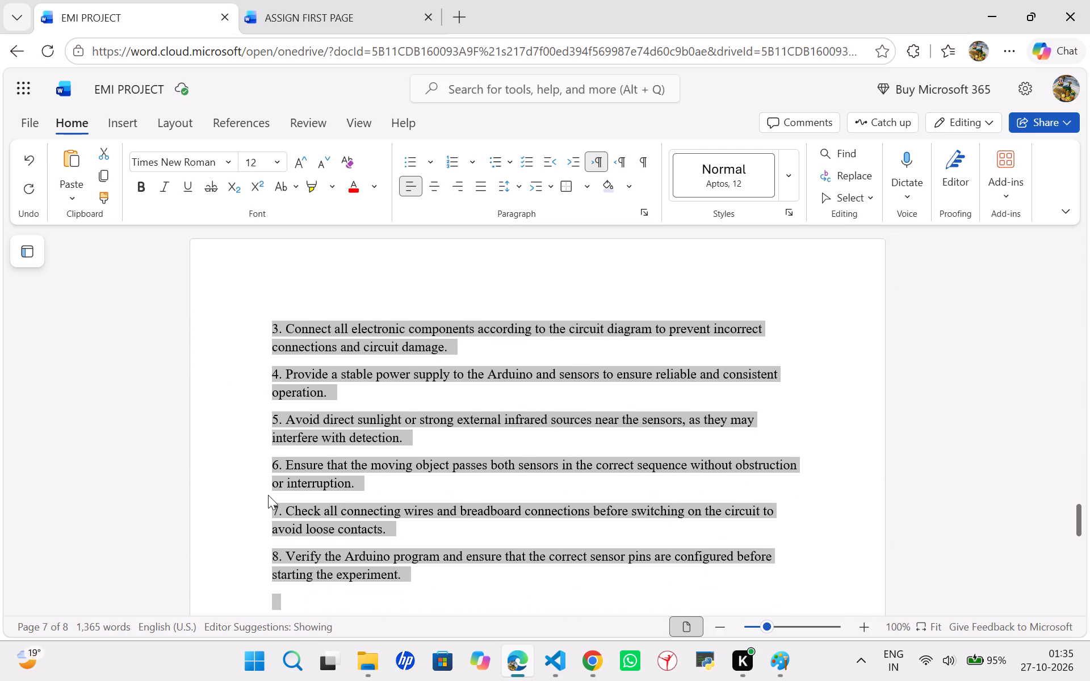
key(ctrl+shift+Down)
key(ctrl+shift+Up)
key(ctrl+shift+Up)
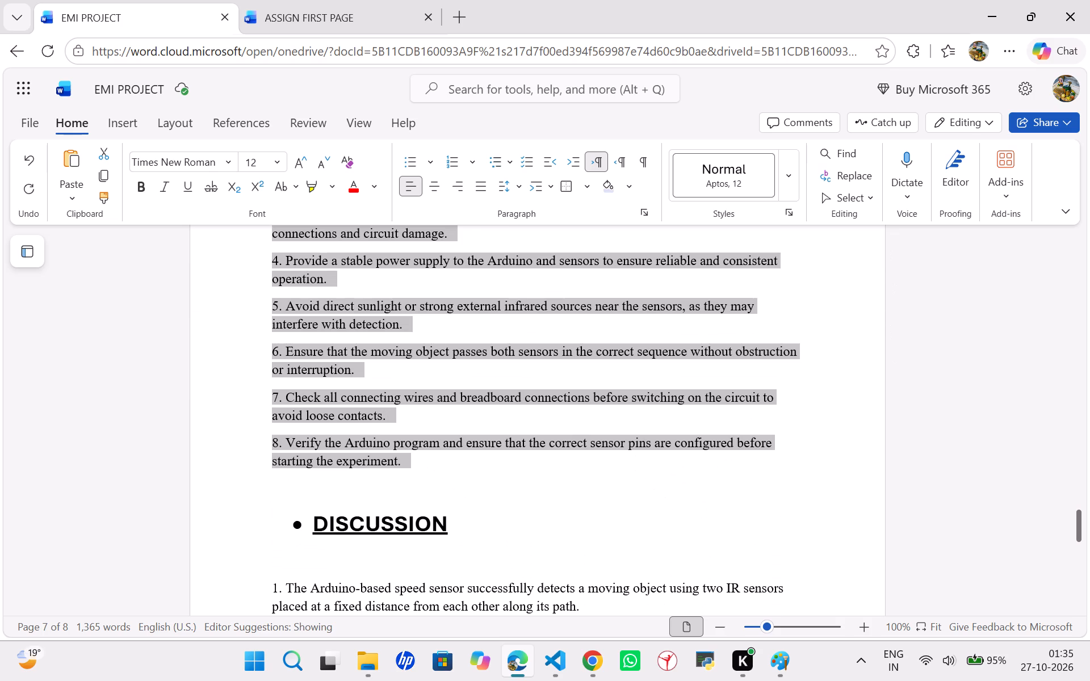
click(277, 158)
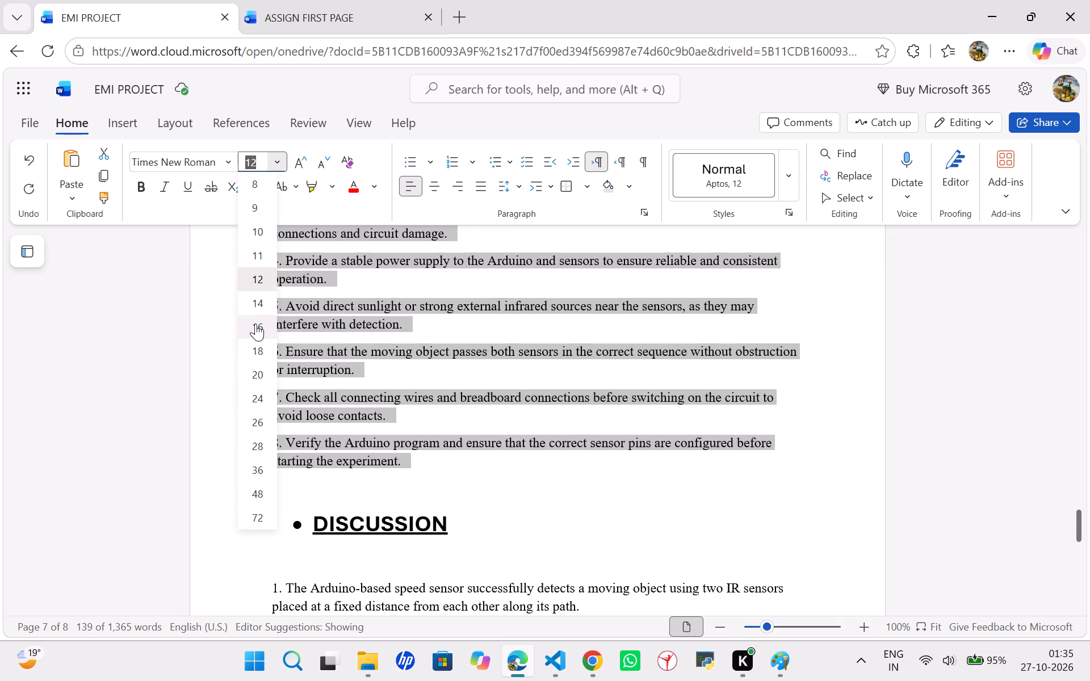
click(262, 307)
Set the font size of the eight numbered items under the DISCUSSION heading to 14.
scroll(338, 390, down, 3)
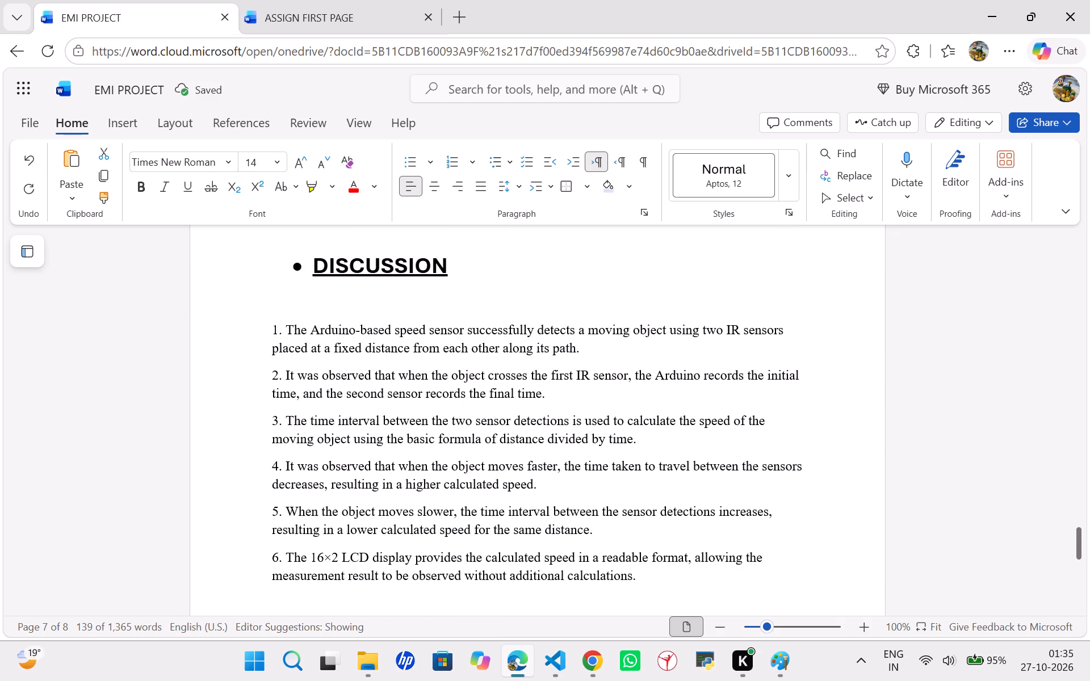
click(274, 327)
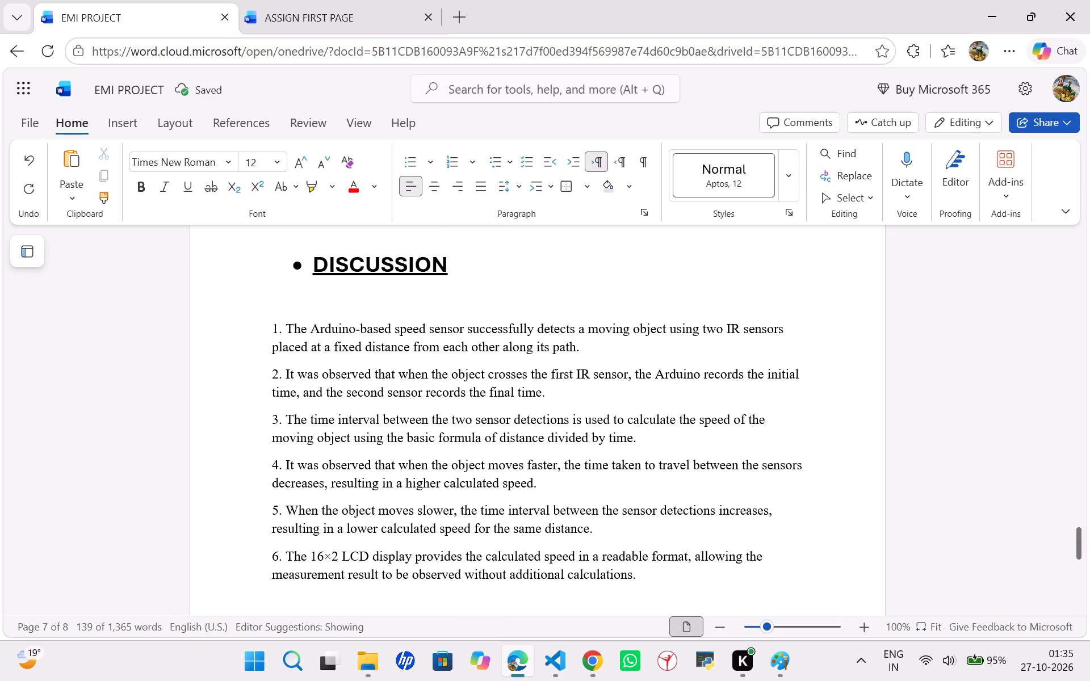
key(ctrl+shift+Down)
key(ctrl+shift+Down)
key(ctrl+shift+Down)
key(ctrl+shift+Down)
key(ctrl+shift+Down)
key(ctrl+shift+Down)
key(ctrl+shift+Down)
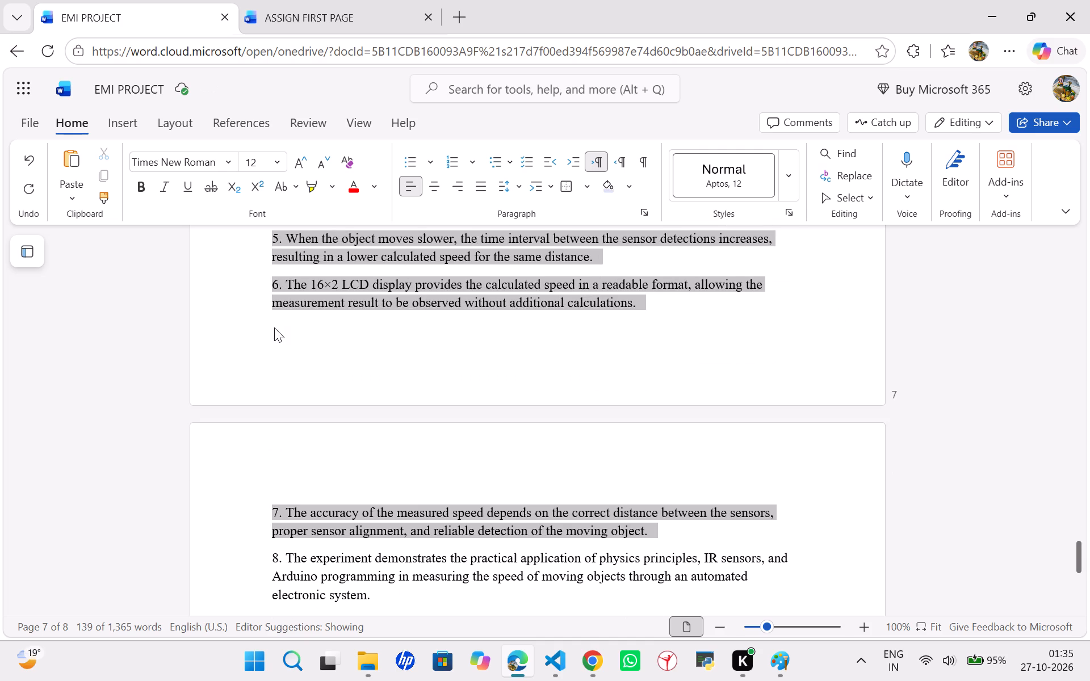
key(ctrl+shift+Down)
key(ctrl+shift+Down)
key(ctrl+shift+Up)
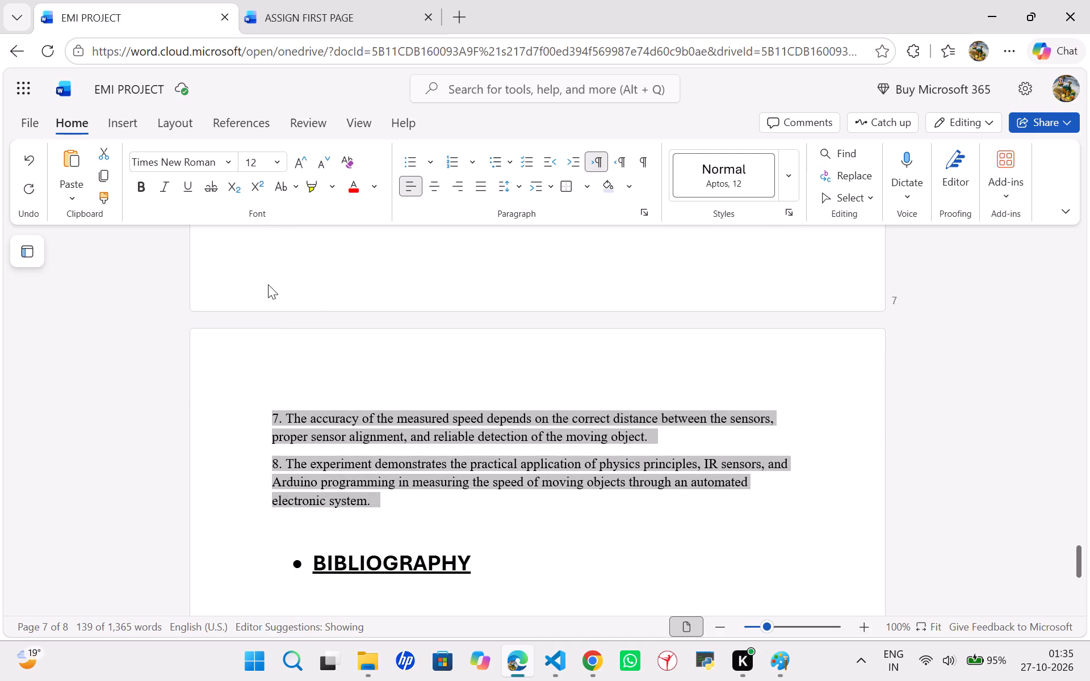
click(275, 158)
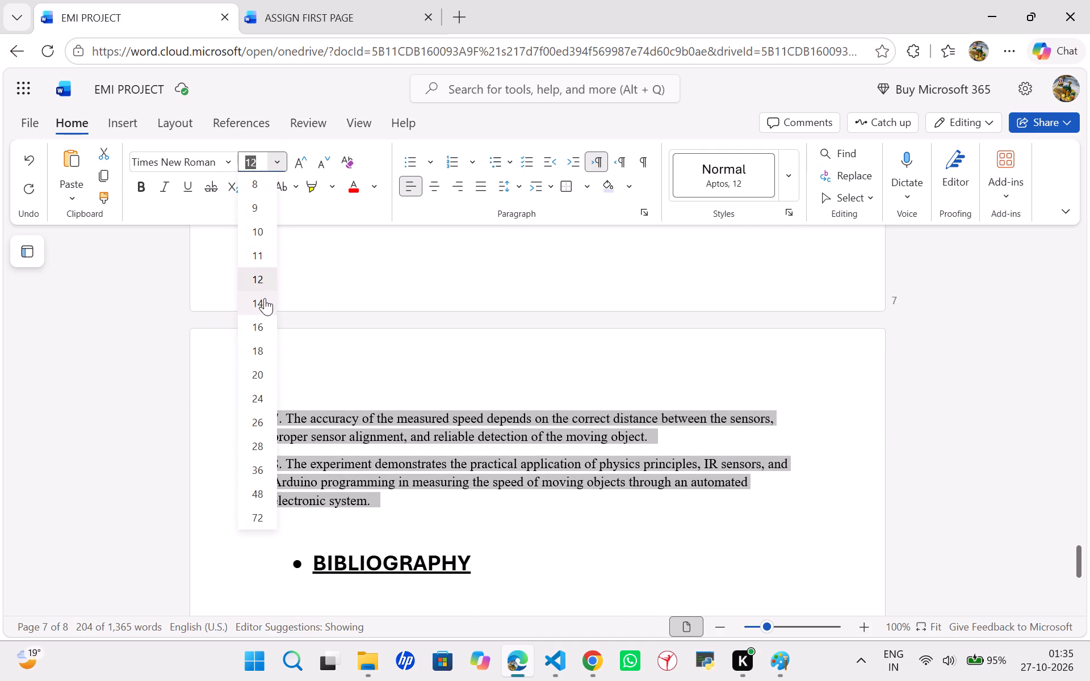
click(265, 298)
Set the font size of both numbered entries under the BIBLIOGRAPHY heading to 14.
scroll(303, 427, down, 4)
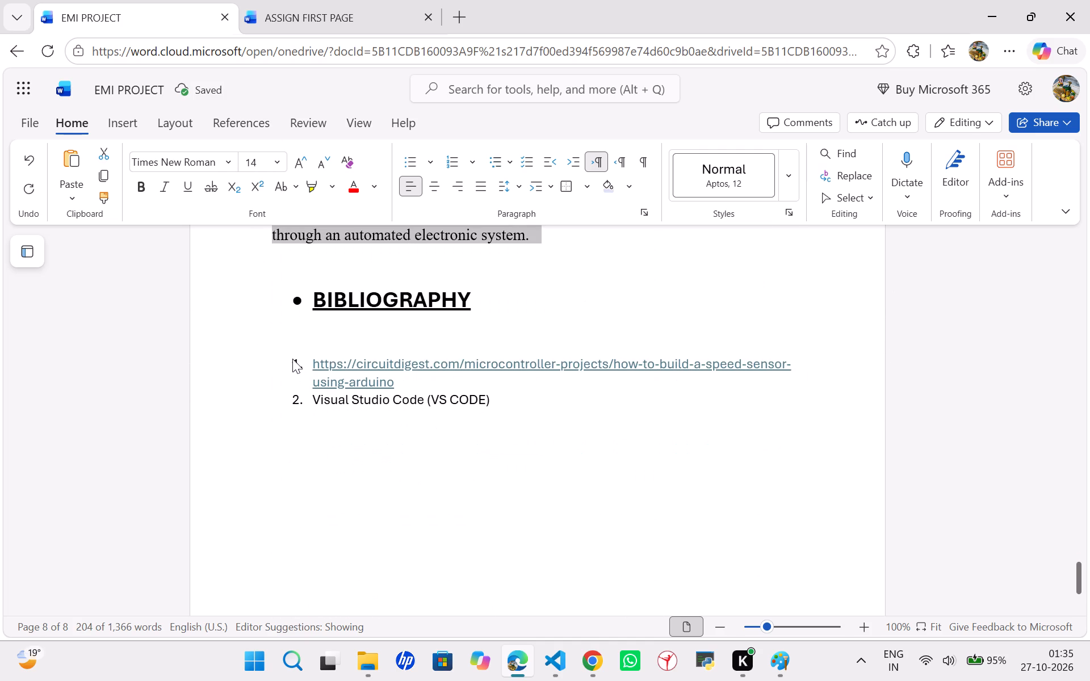
click(294, 359)
click(294, 360)
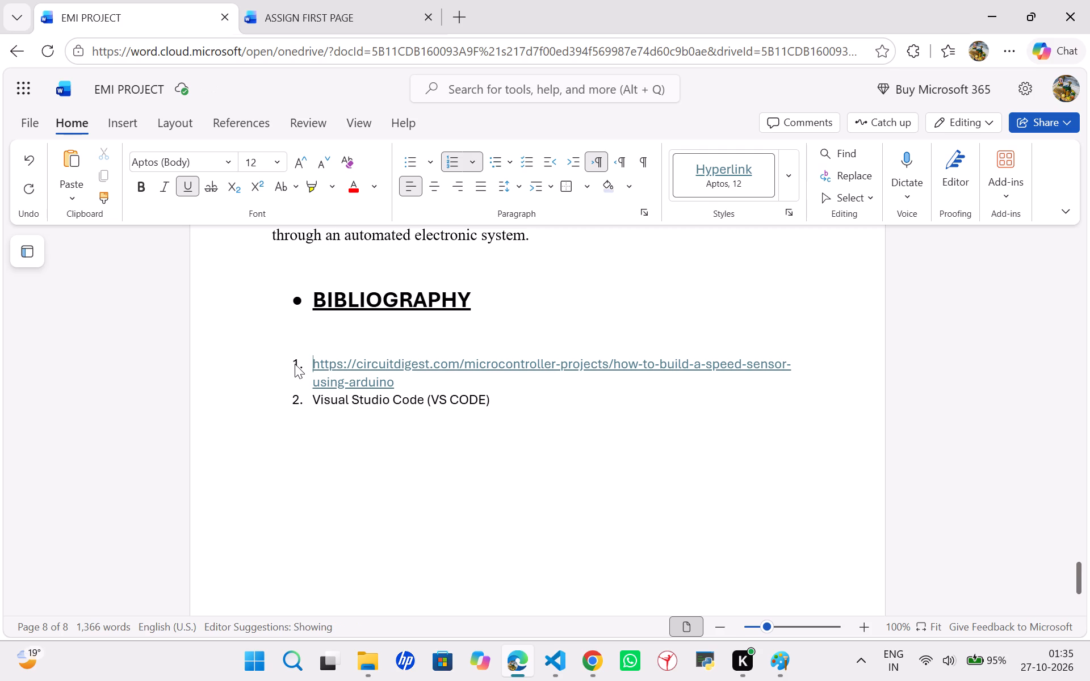
click(295, 364)
key(Left)
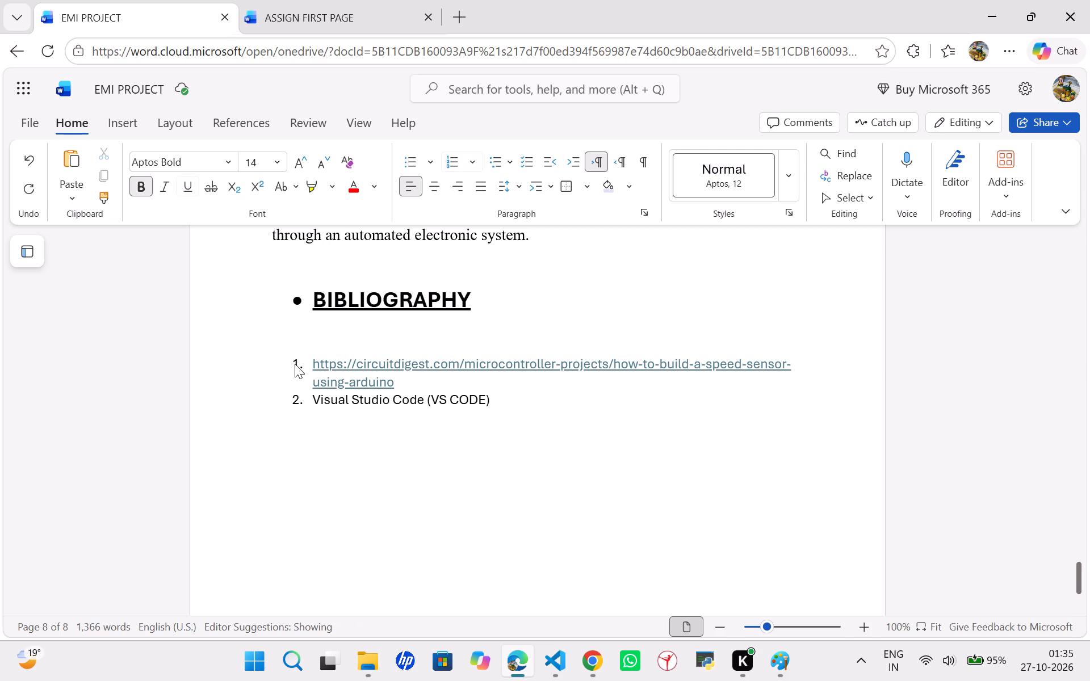
key(Down)
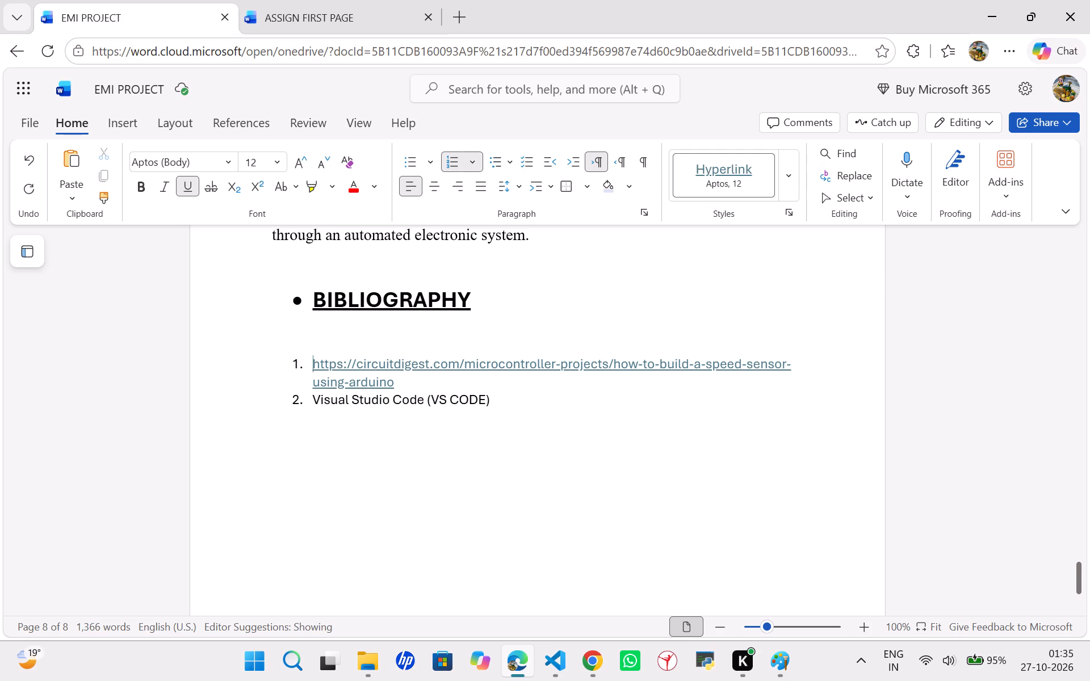
click(297, 364)
drag(311, 360, 497, 403)
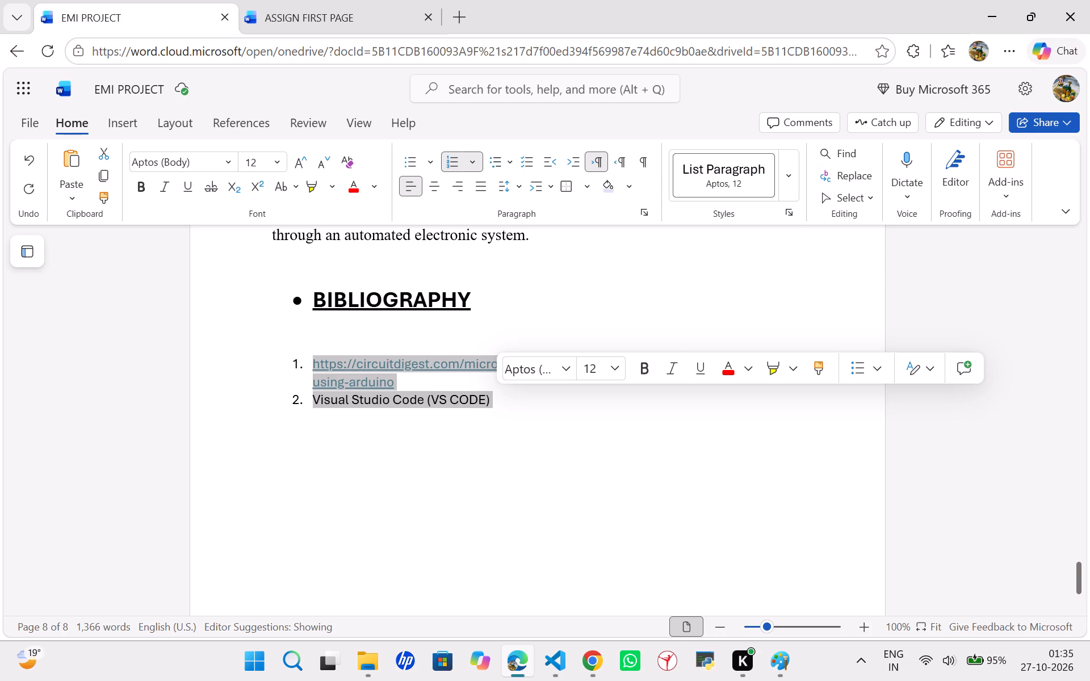
click(617, 360)
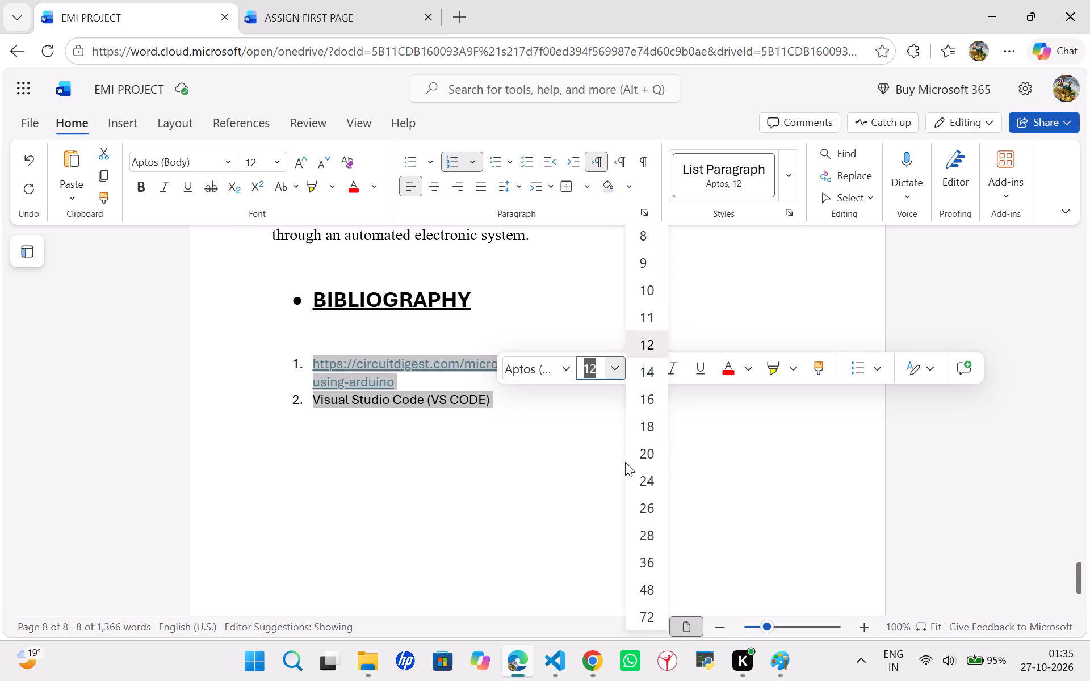
click(647, 367)
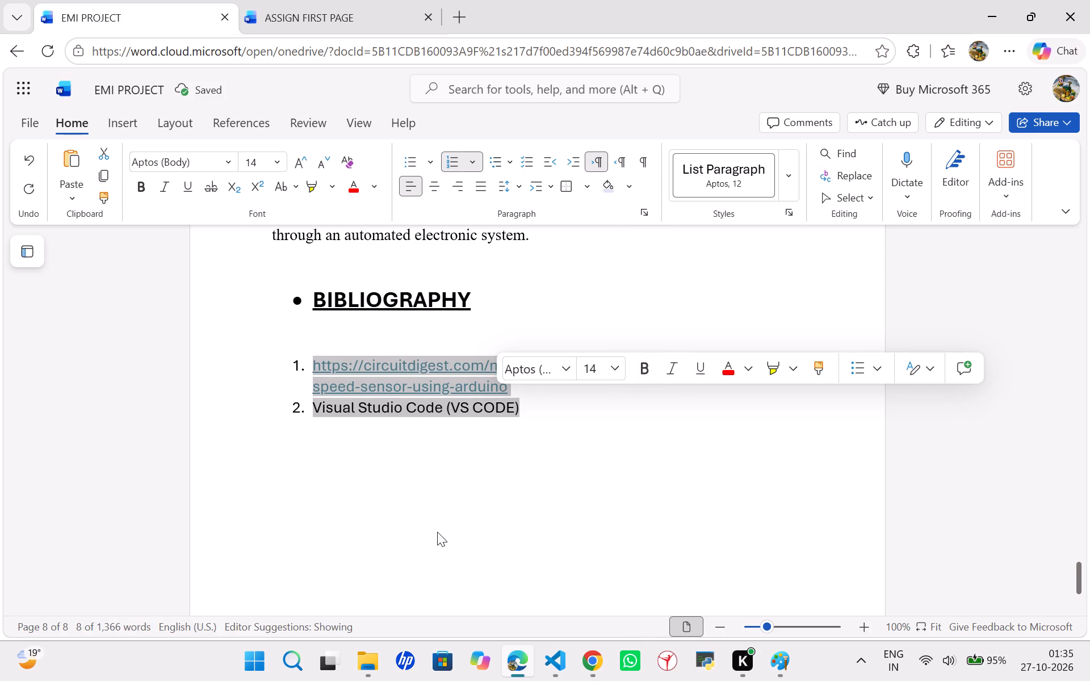
click(435, 522)
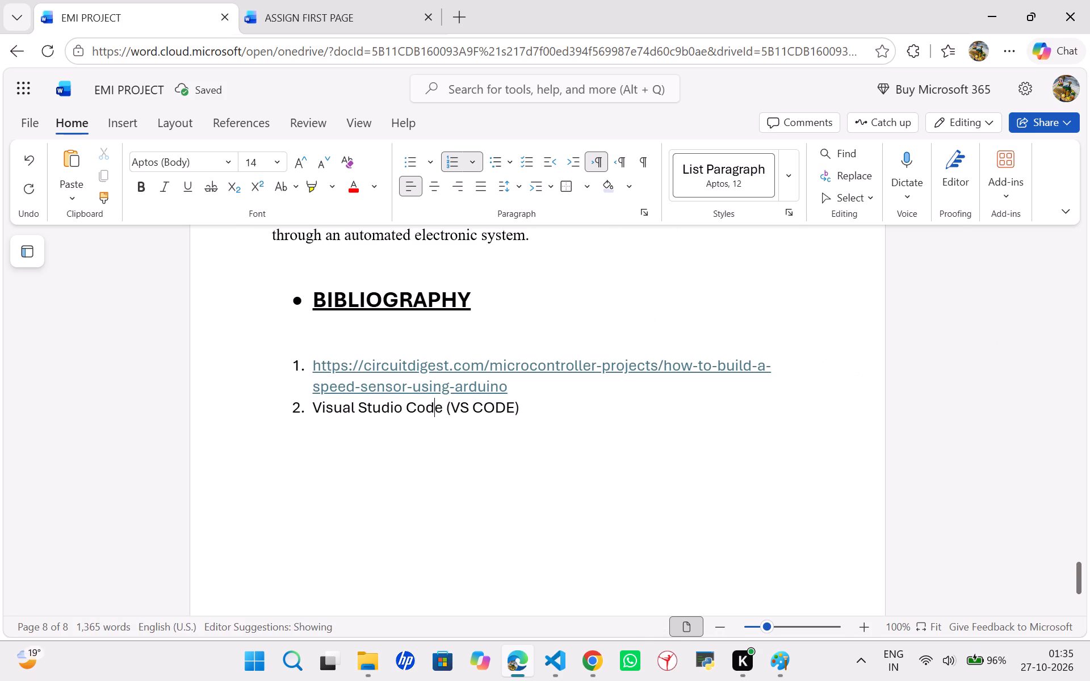
Open the print preview of the report and examine the page breaks and layout from the title through the bibliography.
scroll(435, 522, up, 4)
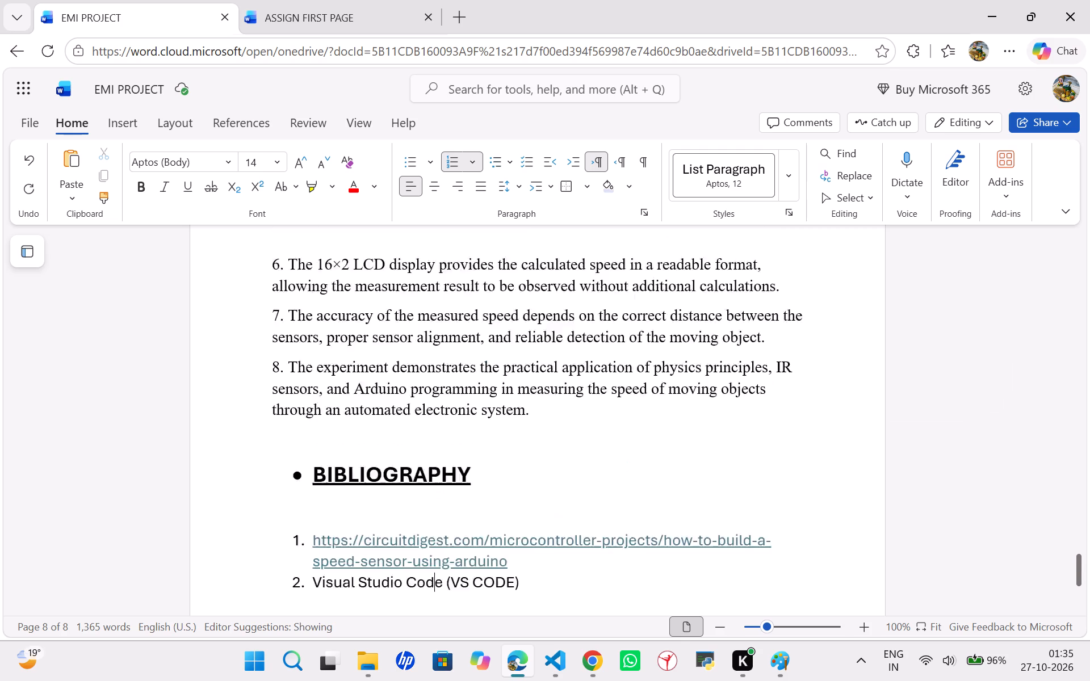
scroll(435, 522, up, 20)
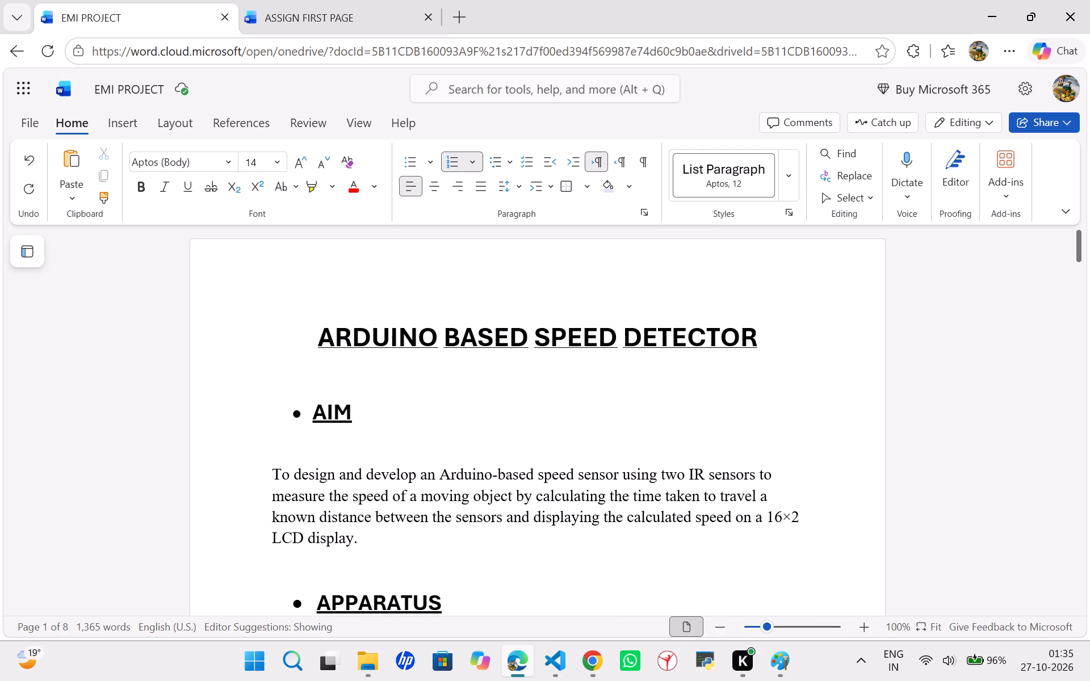
click(27, 115)
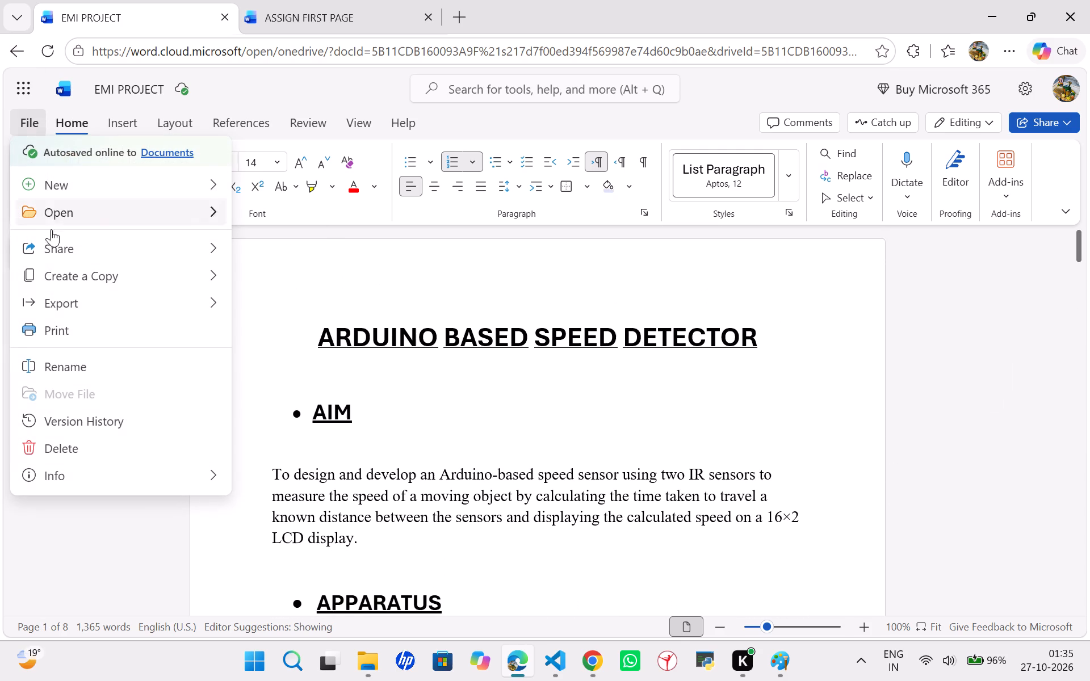
click(77, 324)
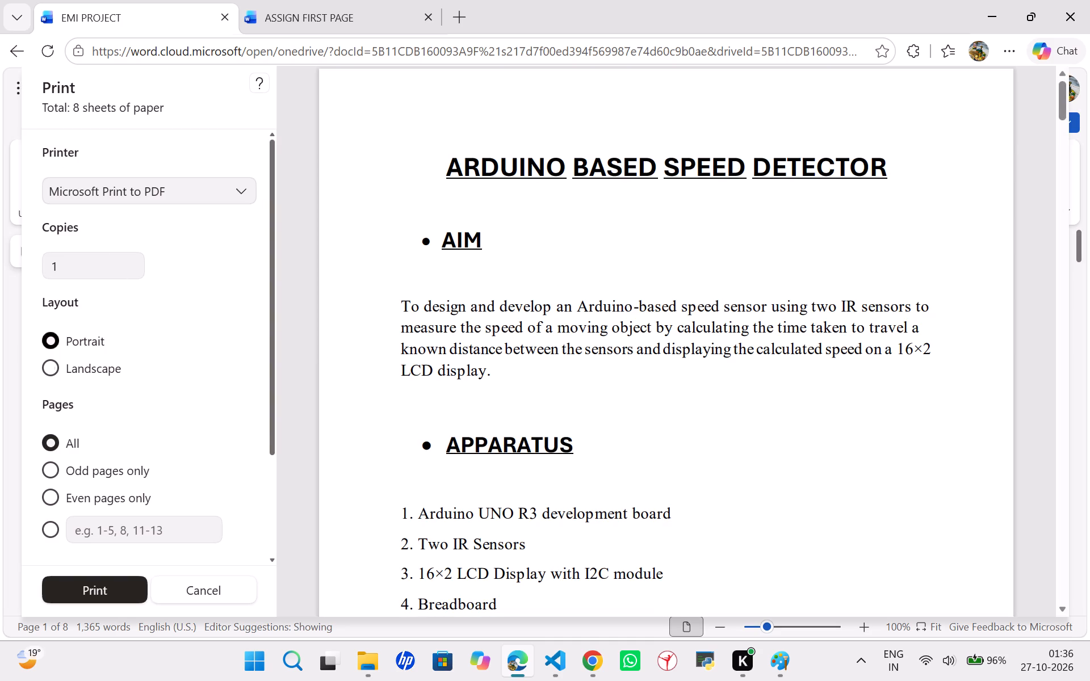
scroll(368, 251, up, 2)
scroll(368, 251, down, 2)
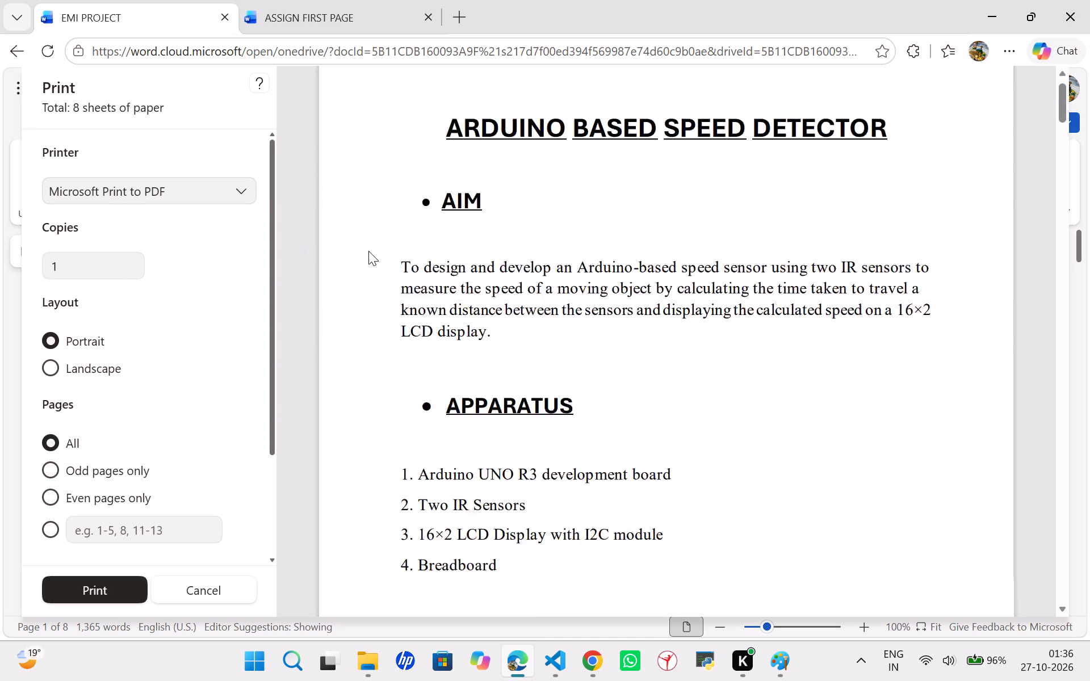
scroll(368, 251, down, 13)
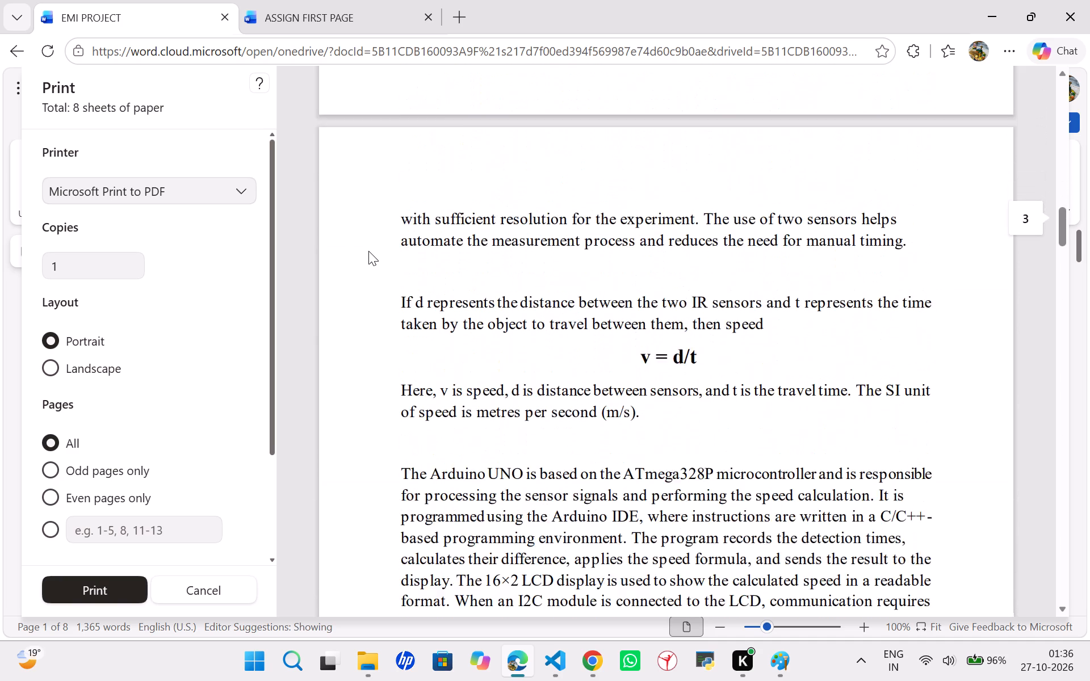
scroll(368, 251, down, 6)
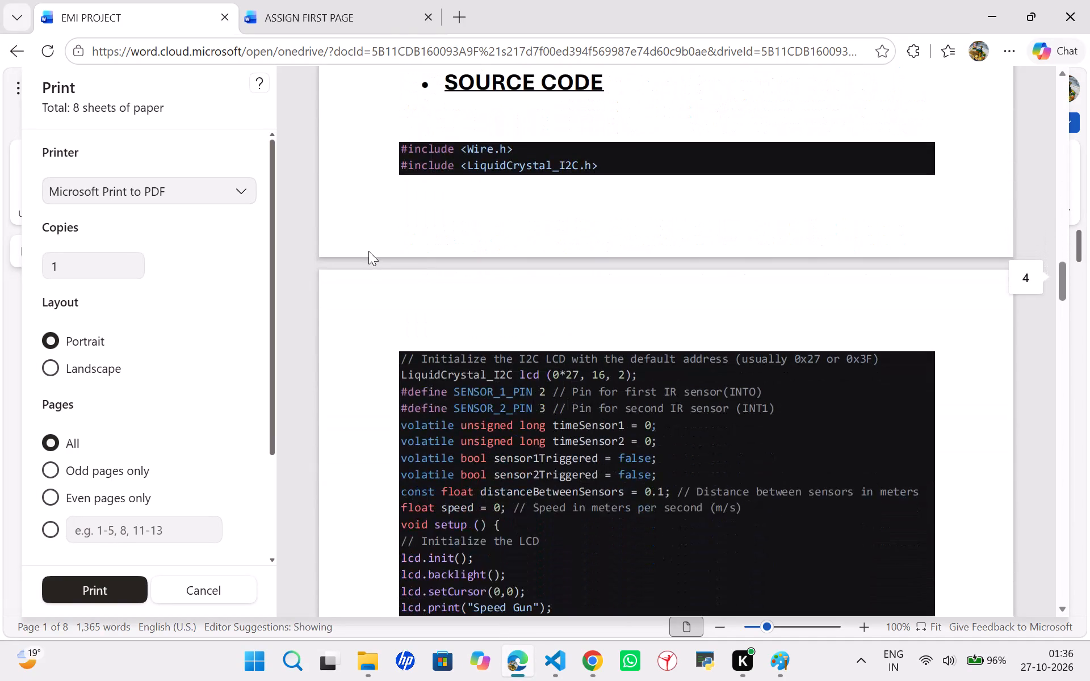
scroll(368, 251, down, 5)
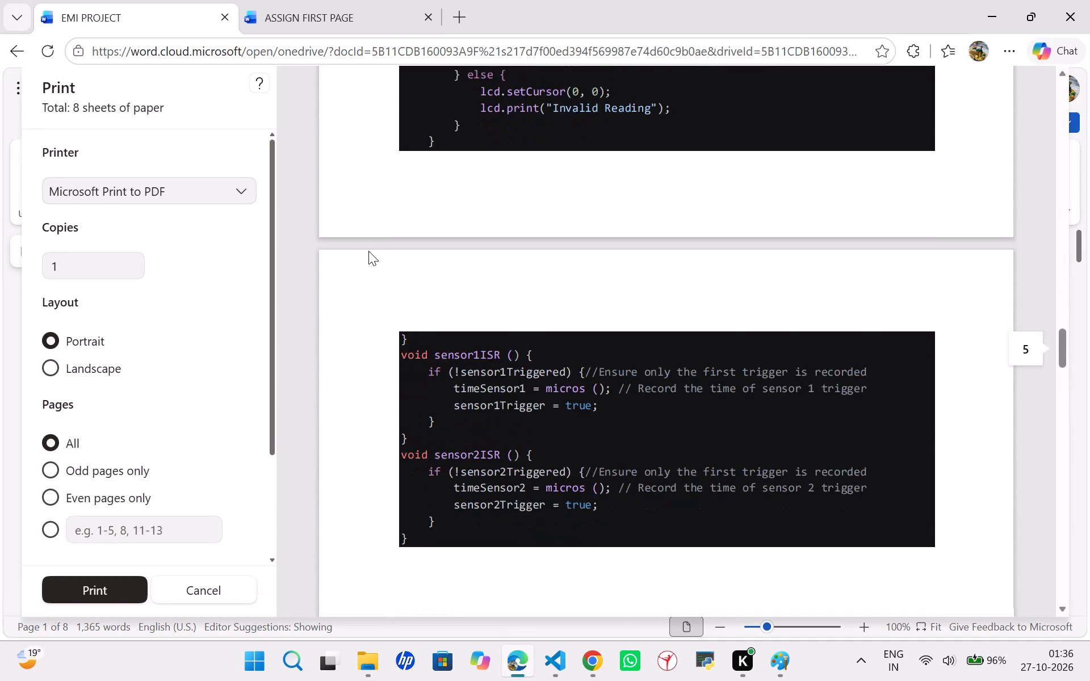
scroll(368, 251, down, 9)
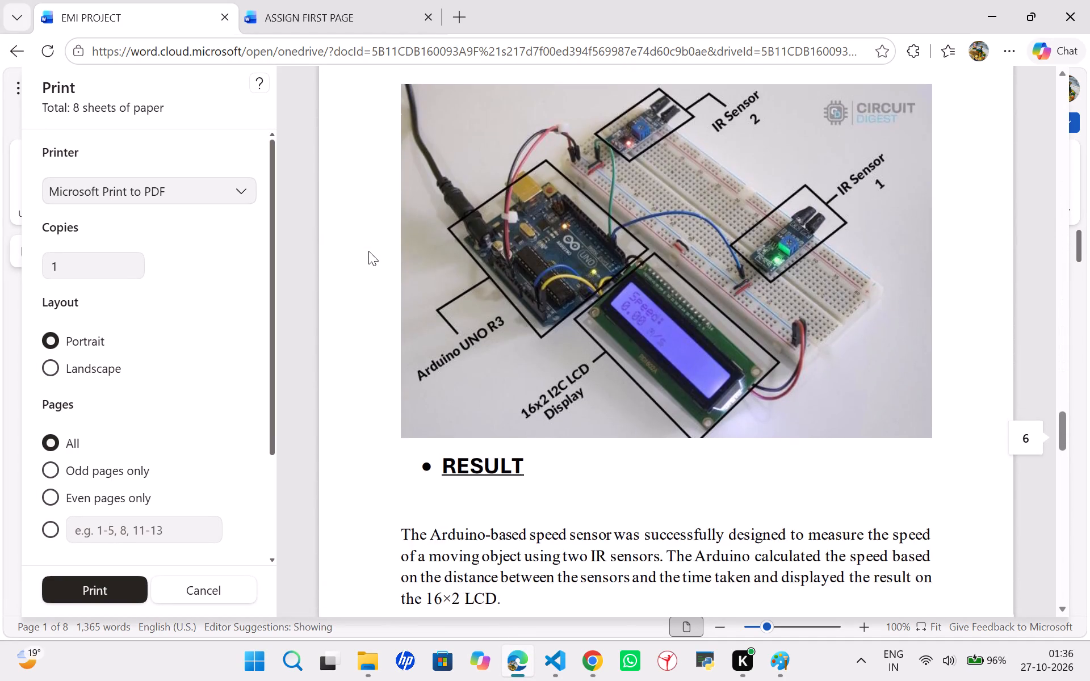
scroll(368, 251, down, 5)
scroll(368, 251, up, 3)
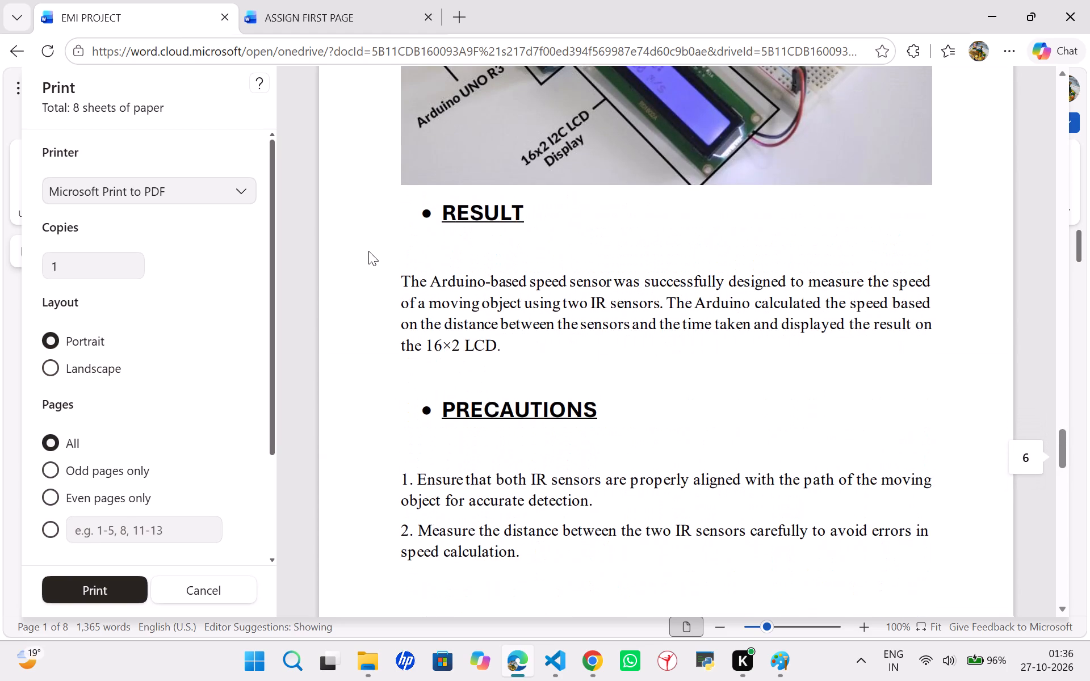
scroll(368, 251, down, 4)
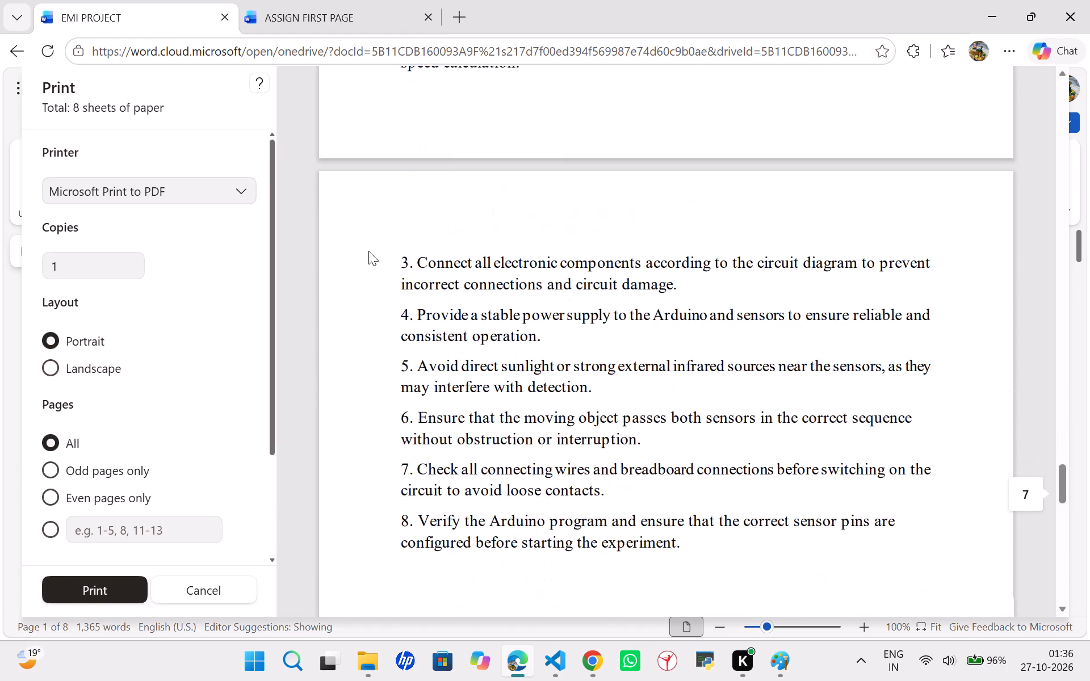
scroll(368, 251, down, 9)
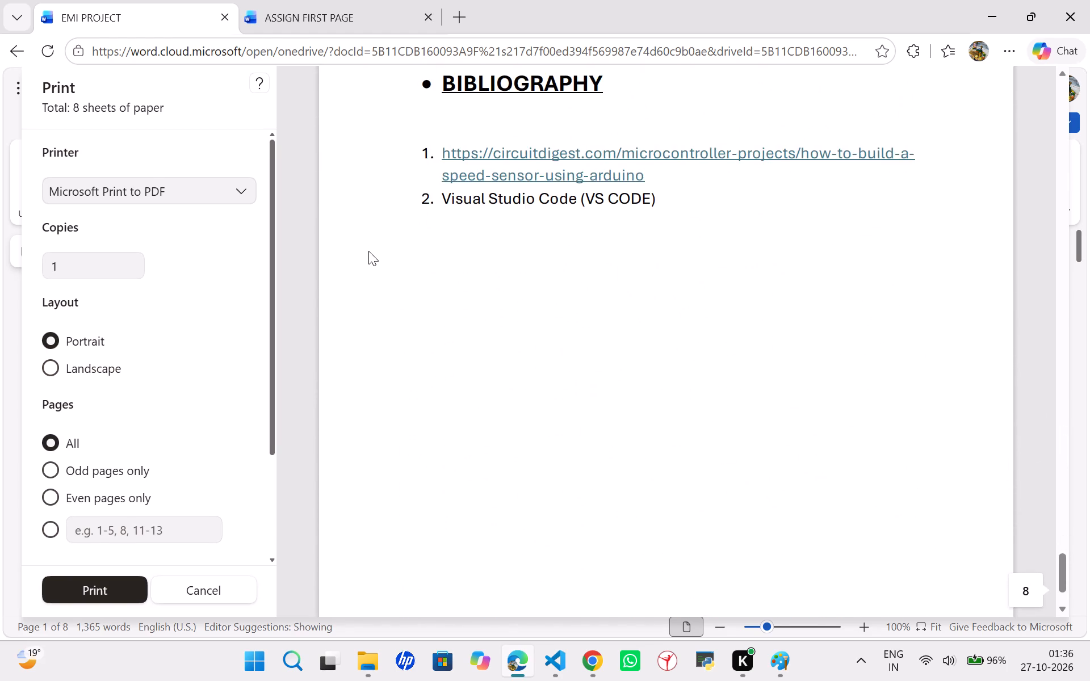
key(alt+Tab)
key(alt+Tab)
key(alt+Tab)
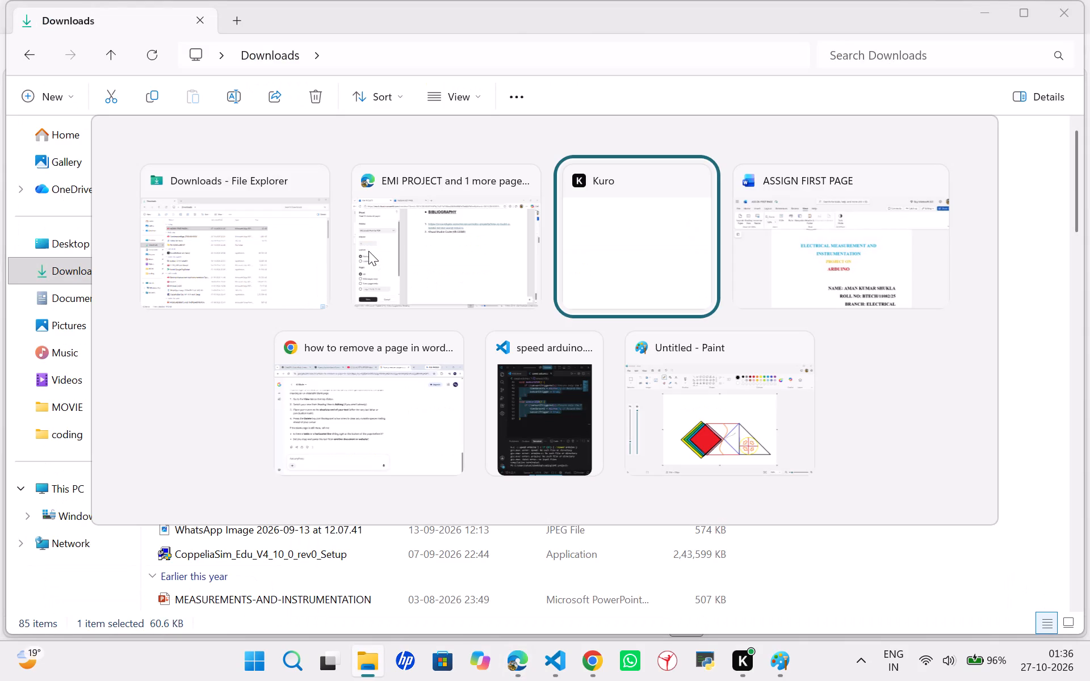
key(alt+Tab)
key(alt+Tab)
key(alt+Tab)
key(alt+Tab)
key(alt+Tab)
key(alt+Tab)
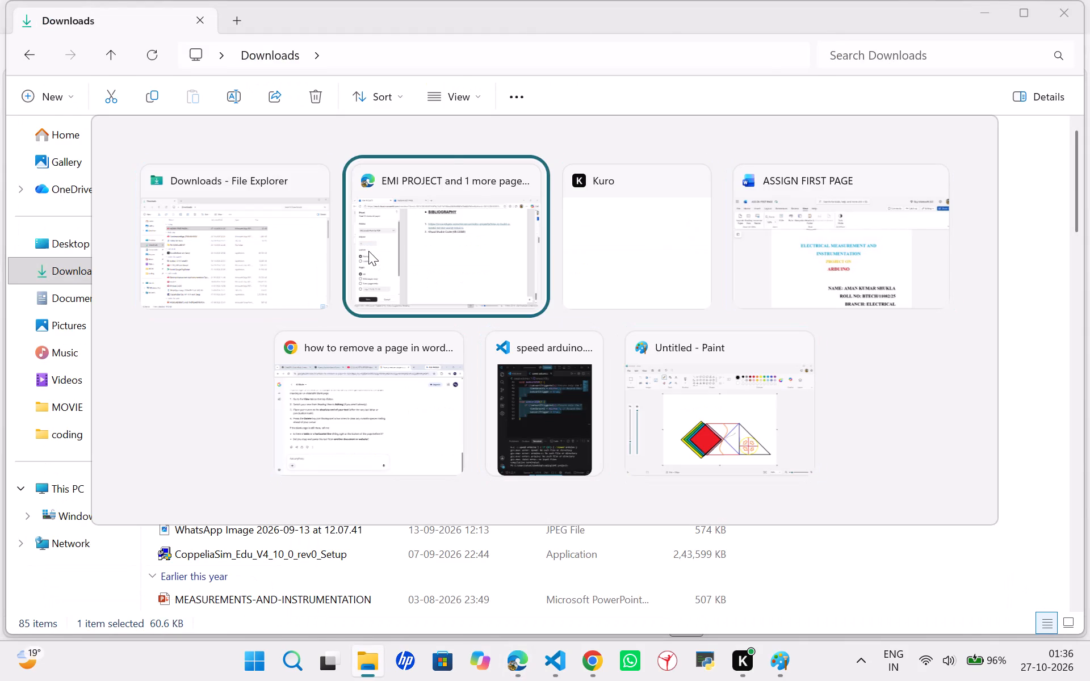
Check the last pages of the print preview and close it without printing.
scroll(530, 255, up, 5)
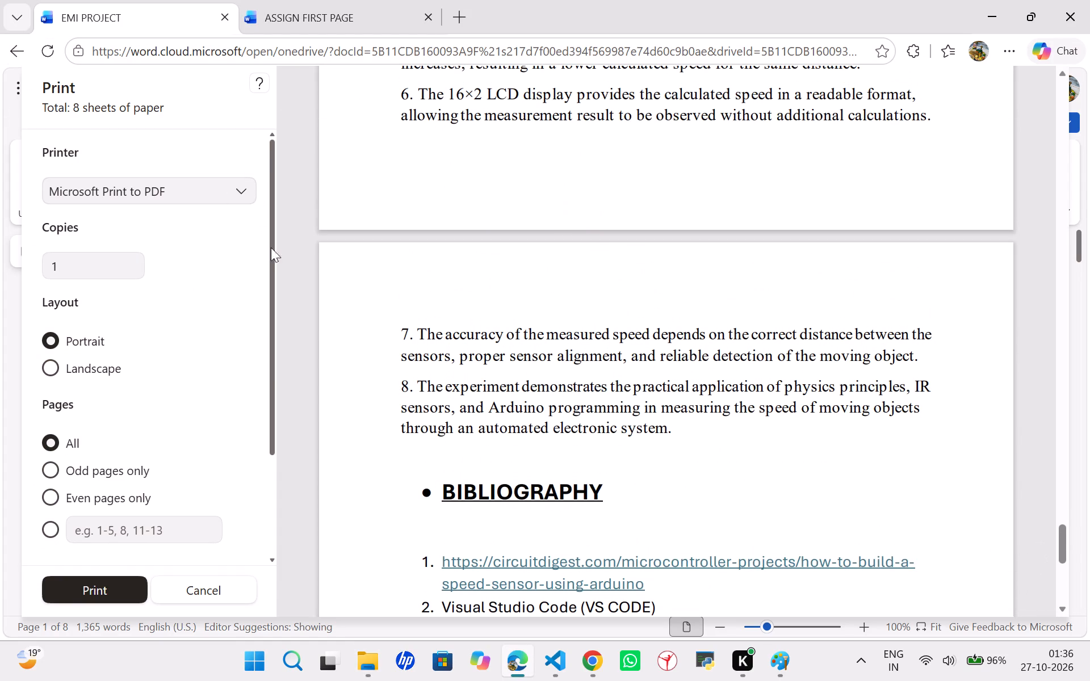
click(216, 600)
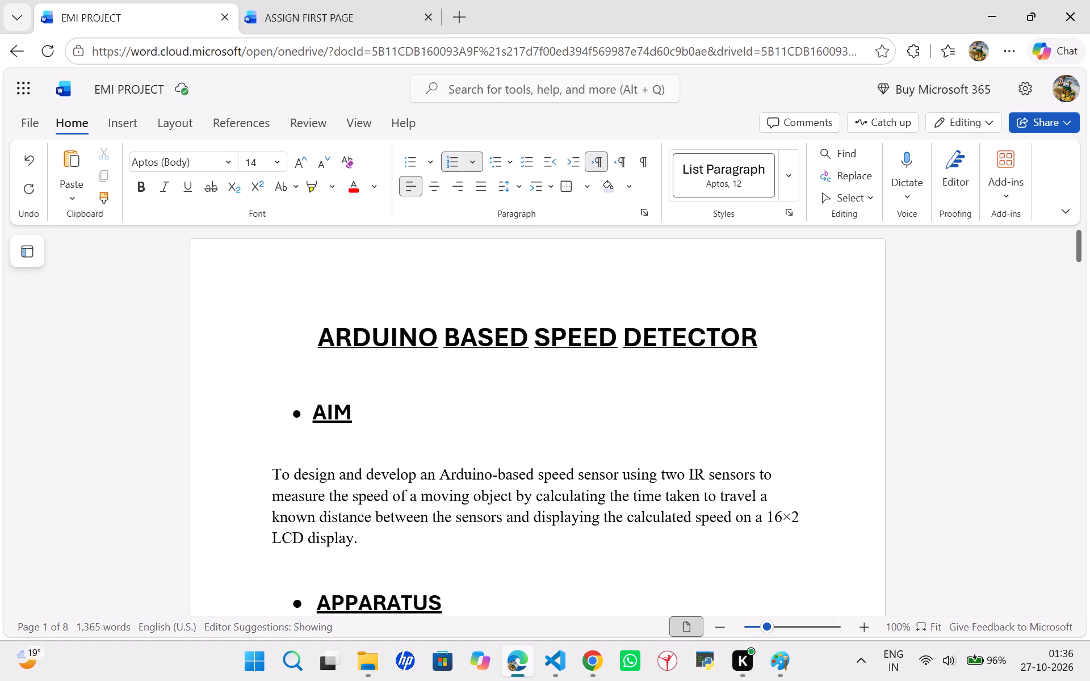
Insert four blank paragraphs above the SOURCE CODE heading to push it onto the next page.
scroll(406, 377, down, 12)
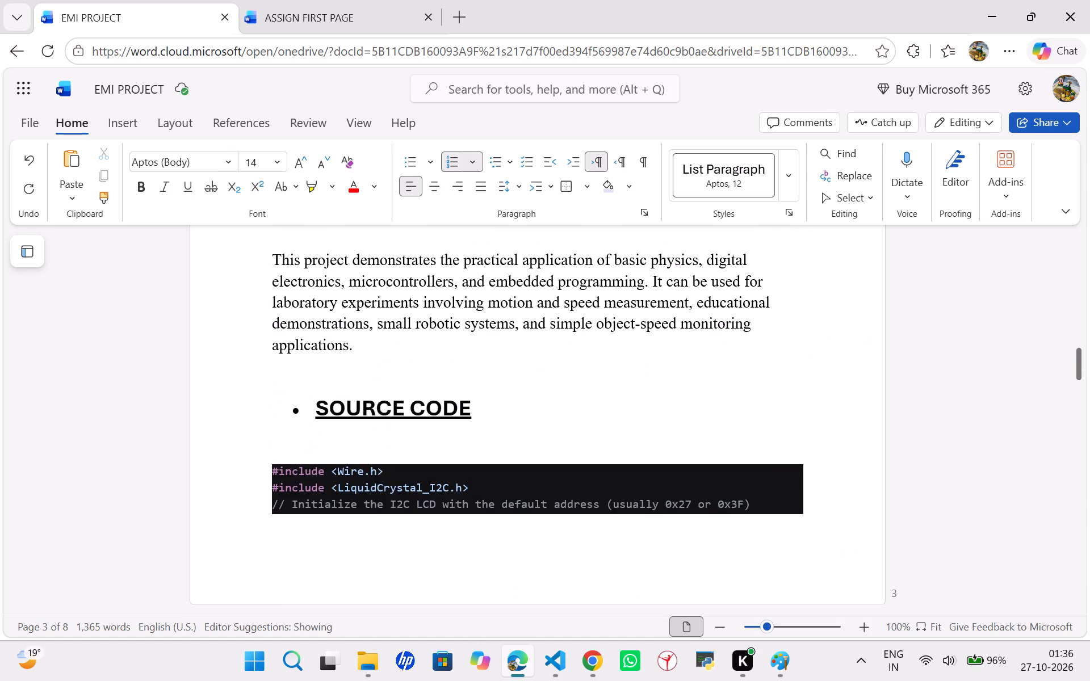
scroll(406, 377, down, 3)
click(349, 283)
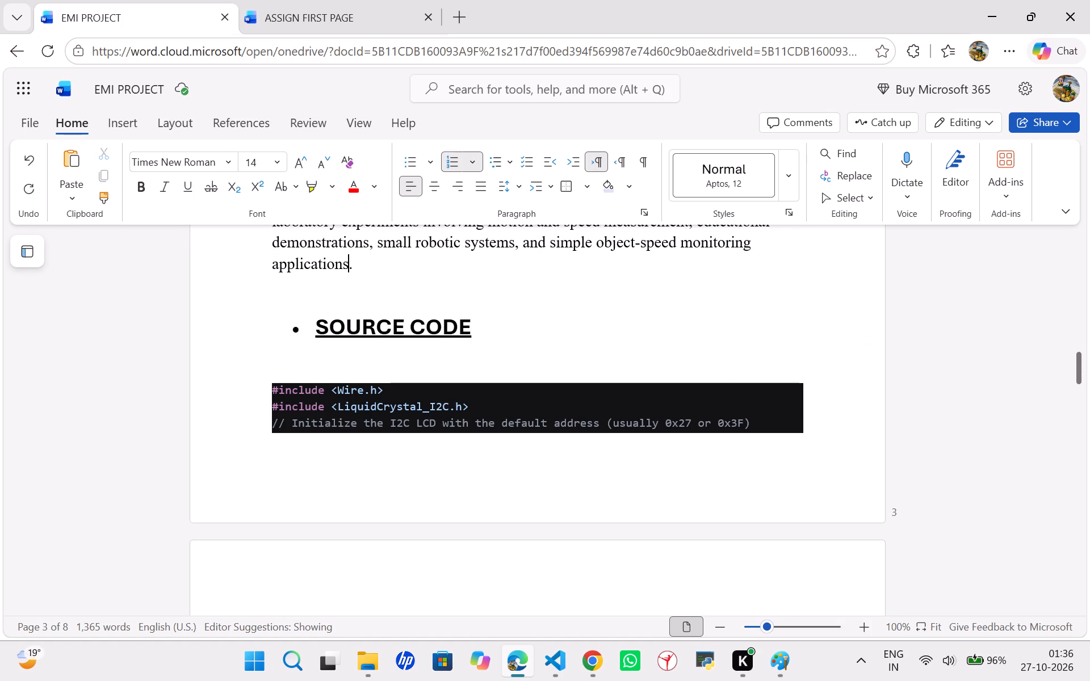
click(363, 283)
key(Return)
key(Return)
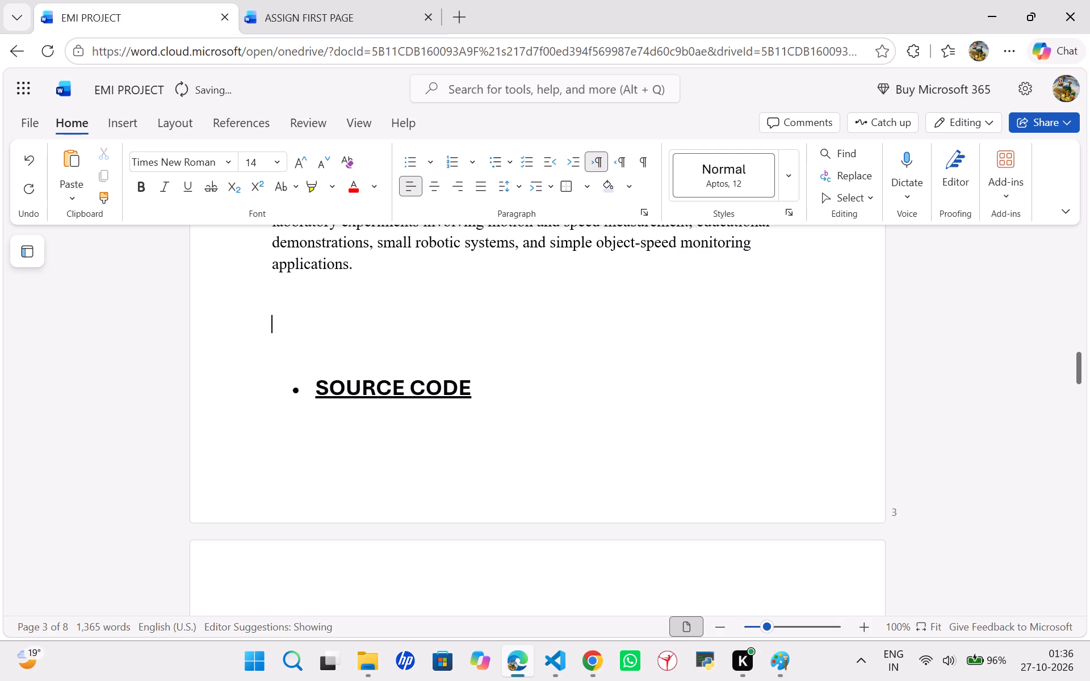
key(Return)
key(Return)
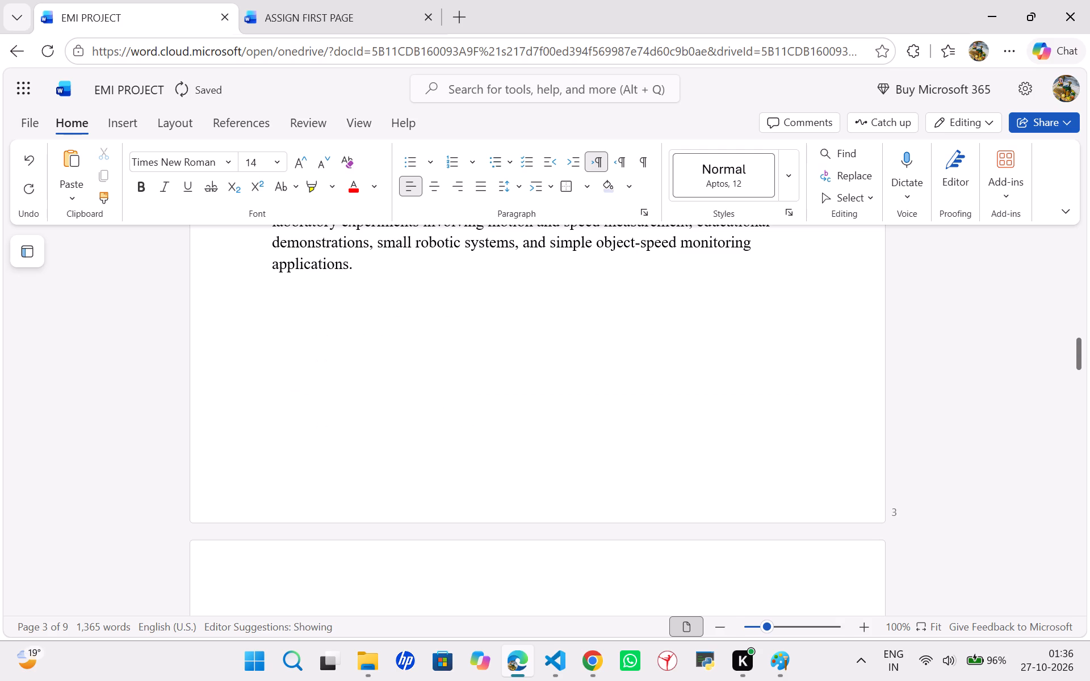
Insert two blank paragraphs between the end of the source code and the CIRCUIT DIAGRAM heading.
scroll(338, 249, down, 9)
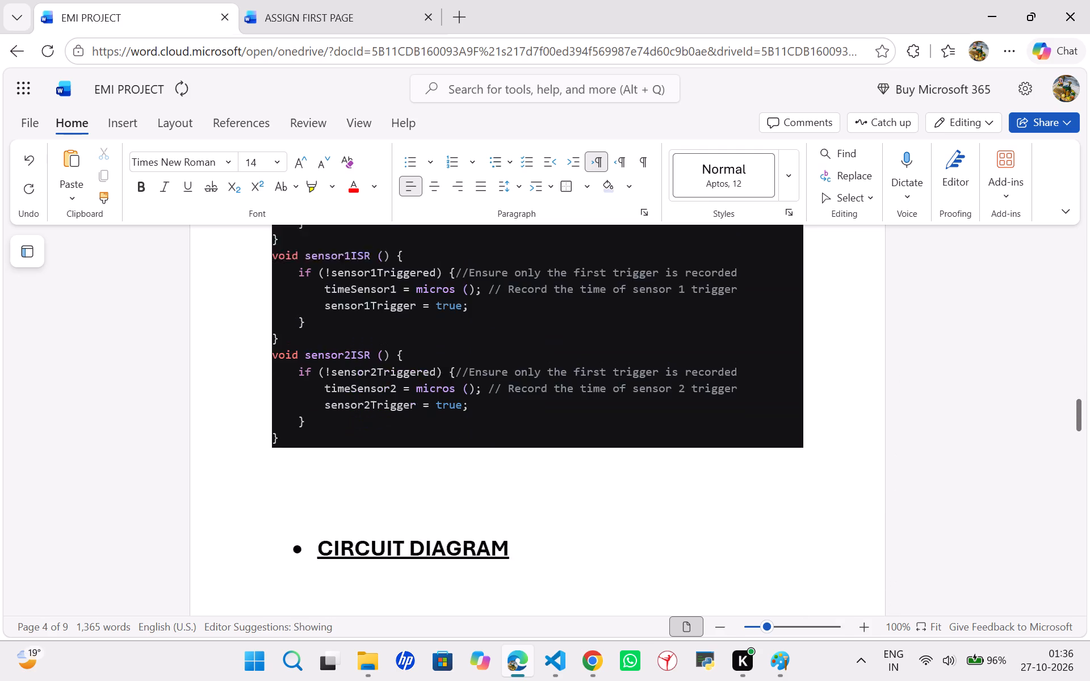
scroll(338, 249, down, 4)
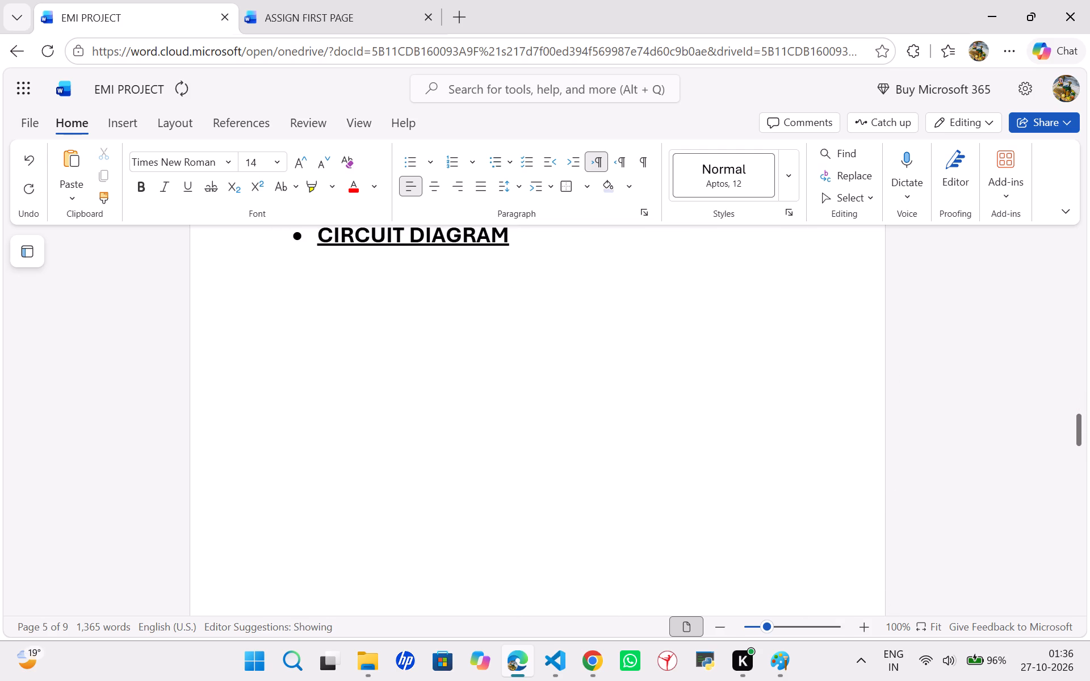
scroll(385, 289, up, 2)
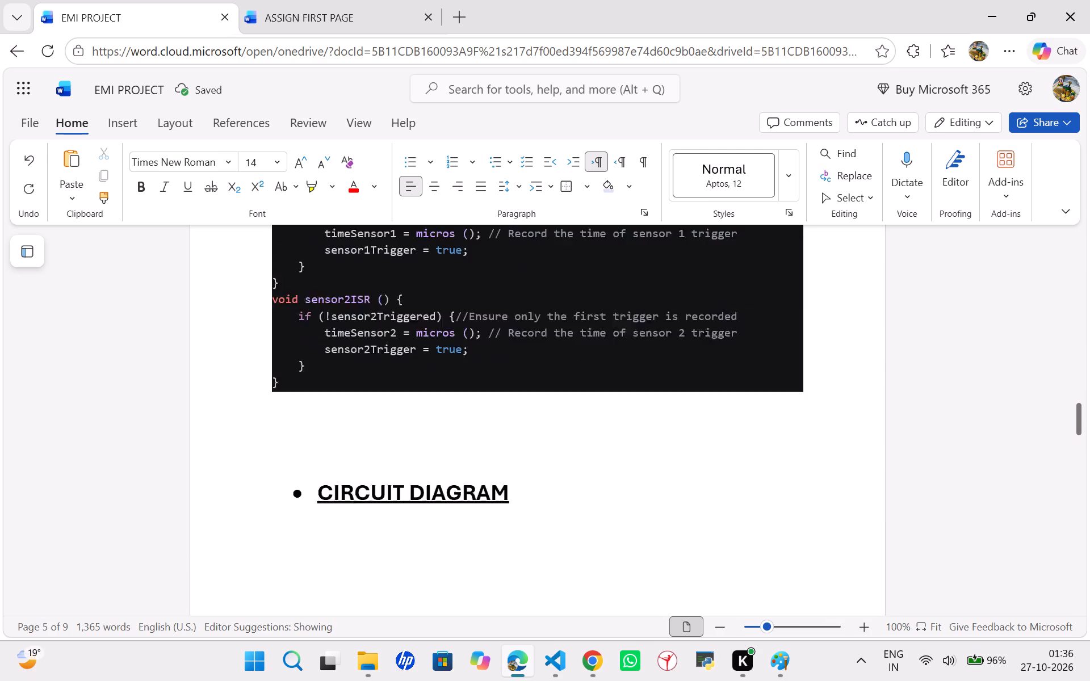
click(312, 486)
key(Return)
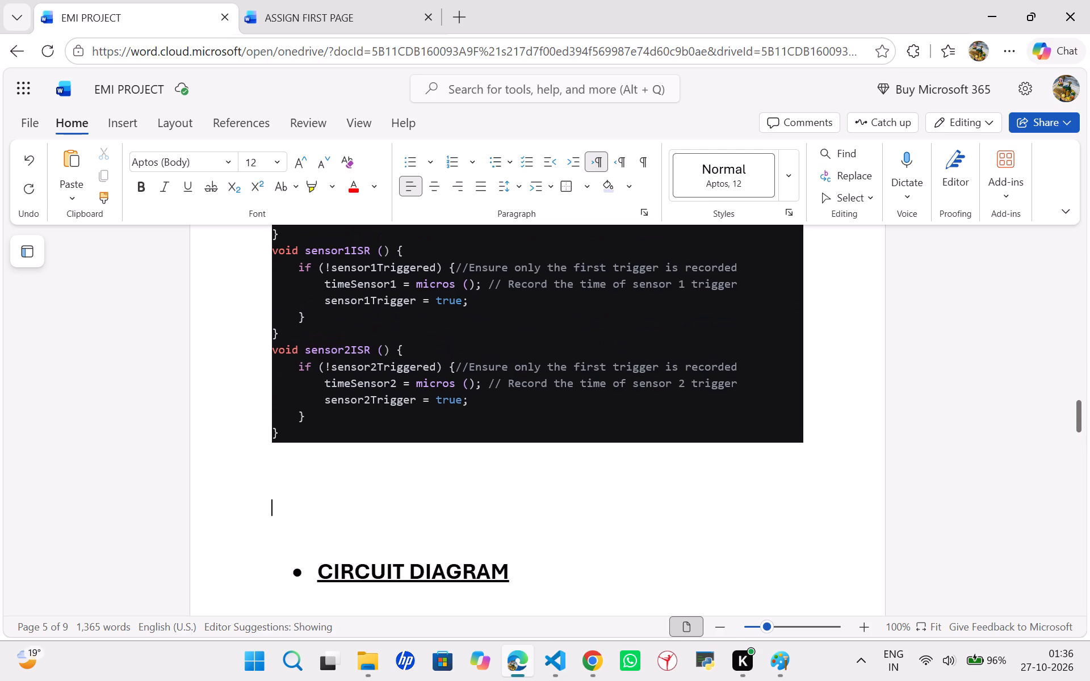
key(Return)
scroll(312, 486, down, 3)
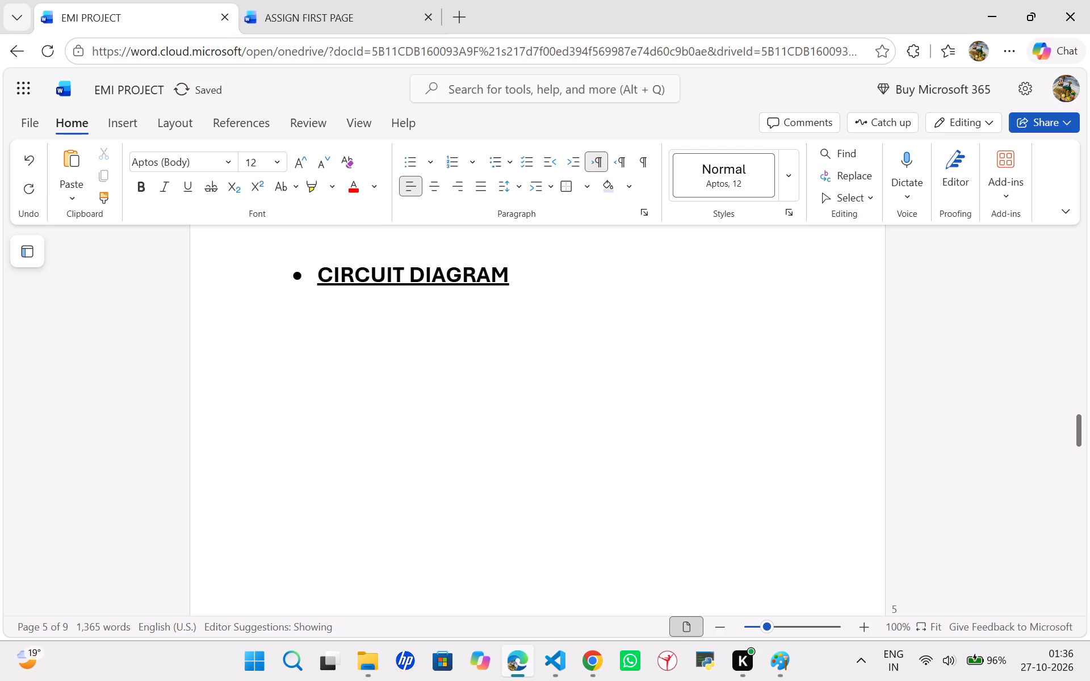
Insert nine more blank paragraphs above the CIRCUIT DIAGRAM heading to push it onto the next page.
key(Return)
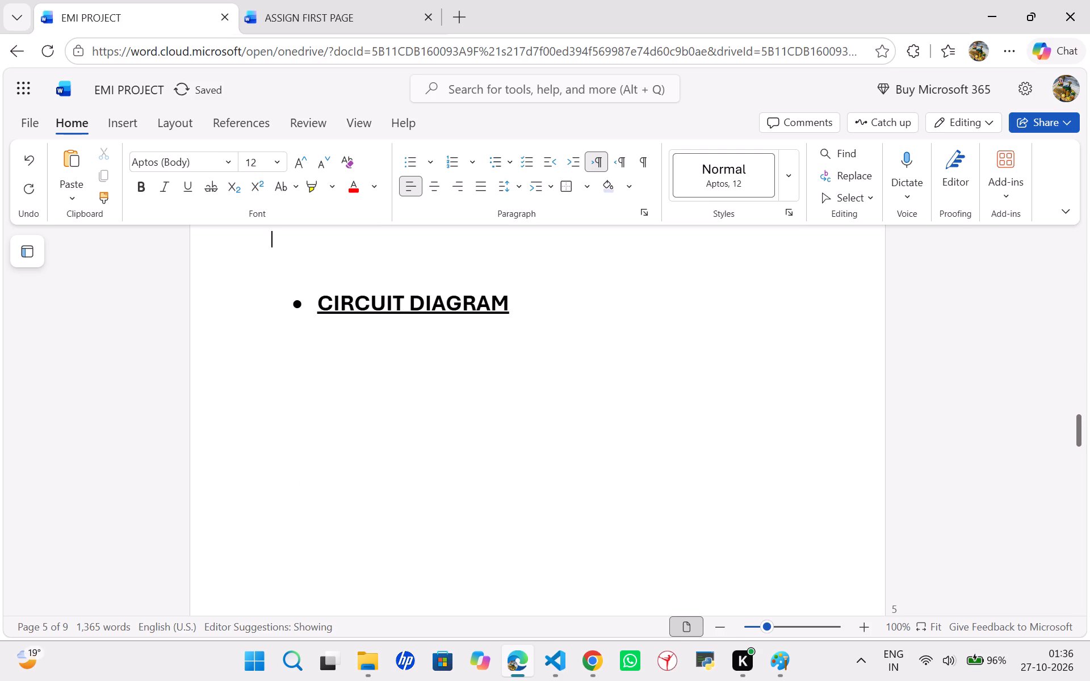
key(Return)
key(Return)
key(Return)
key(Return)
key(Return)
key(Return)
key(Return)
key(Return)
key(Return)
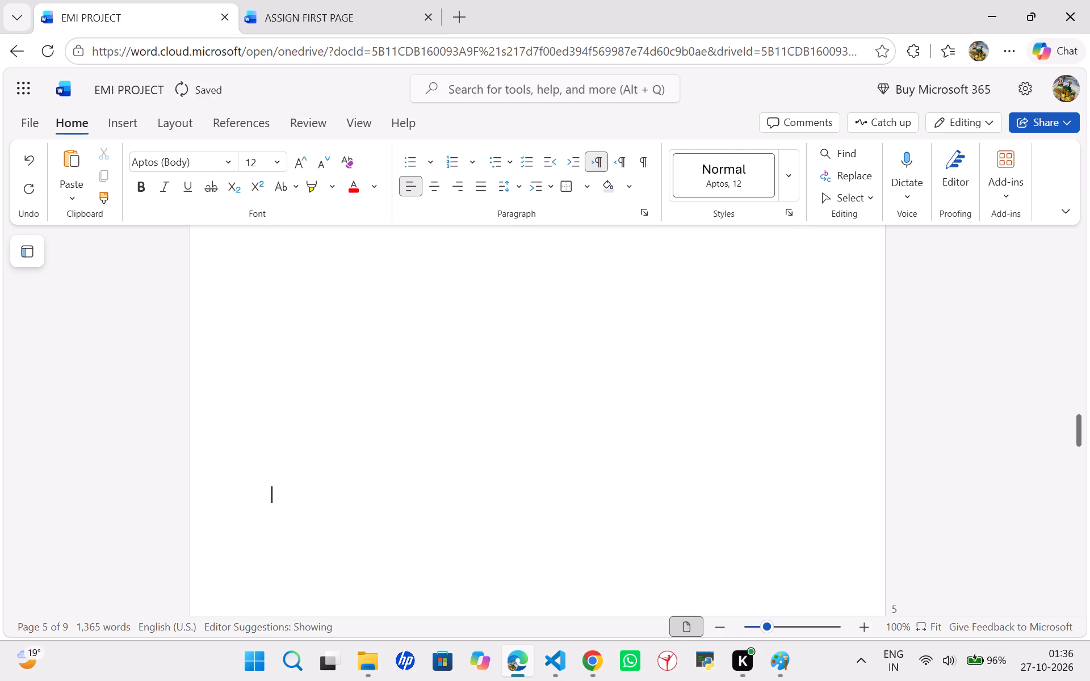
key(BackSpace)
Shrink the breadboard wiring diagram to about 5.47 inches wide and the prototype photo below it to about 6.18 inches wide.
scroll(312, 486, down, 4)
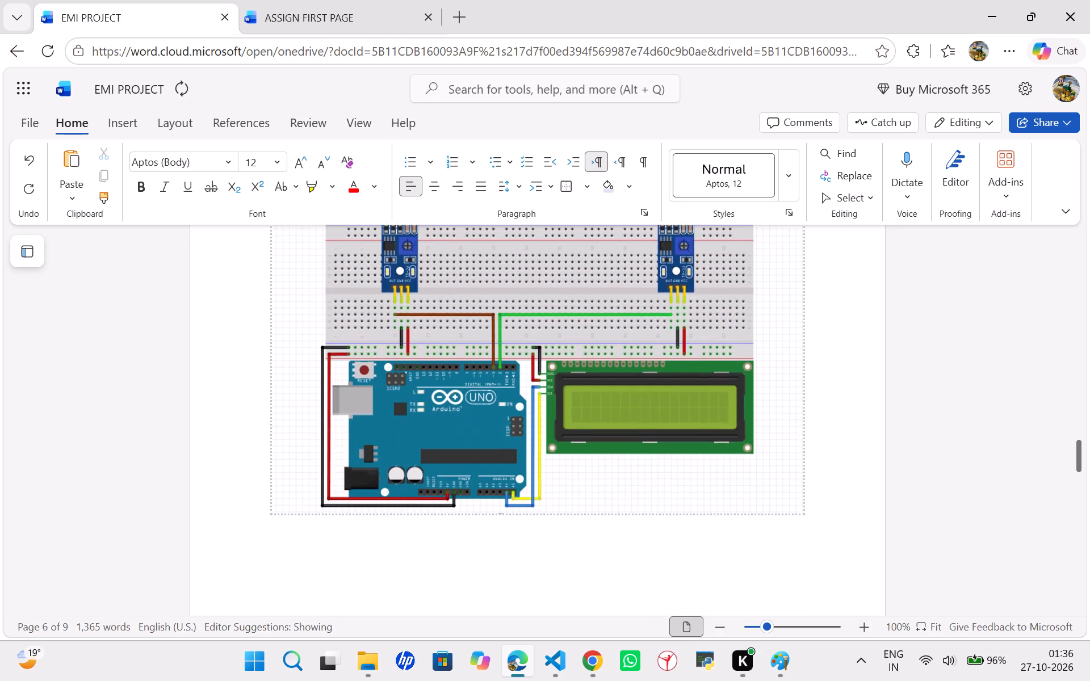
scroll(312, 486, down, 5)
scroll(312, 486, up, 3)
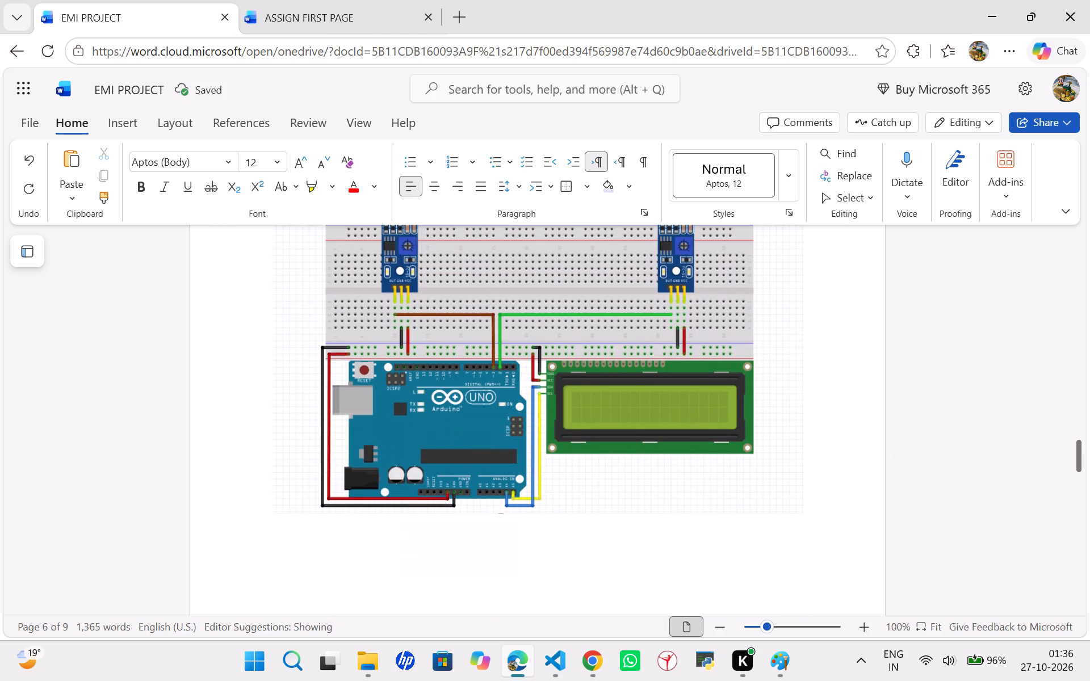
click(487, 428)
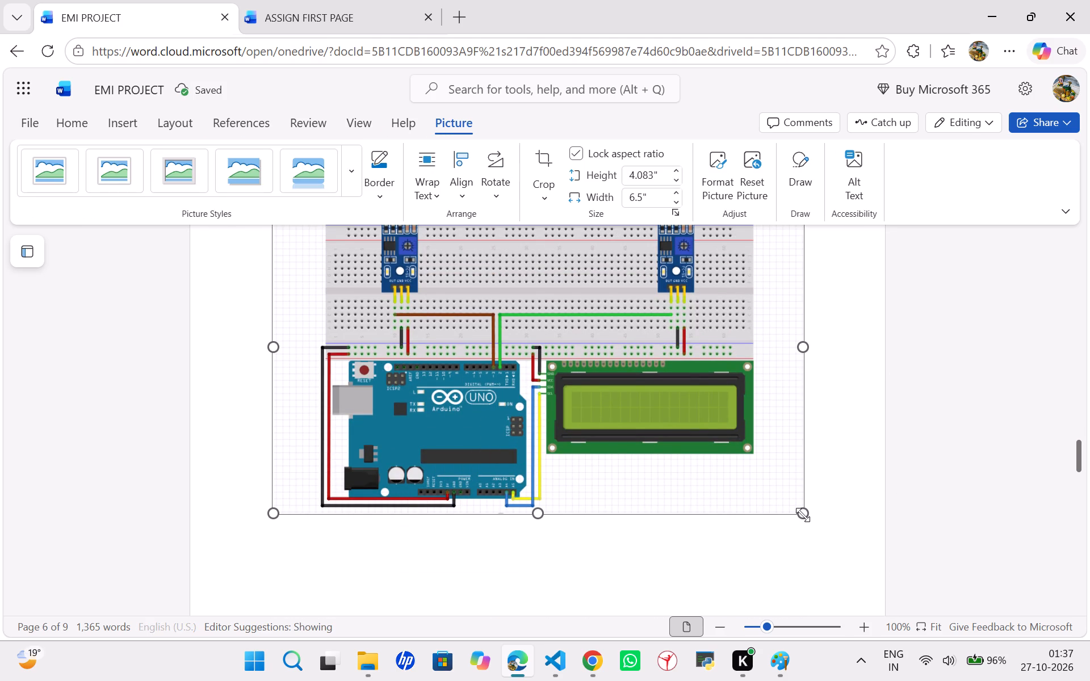
drag(803, 515, 787, 462)
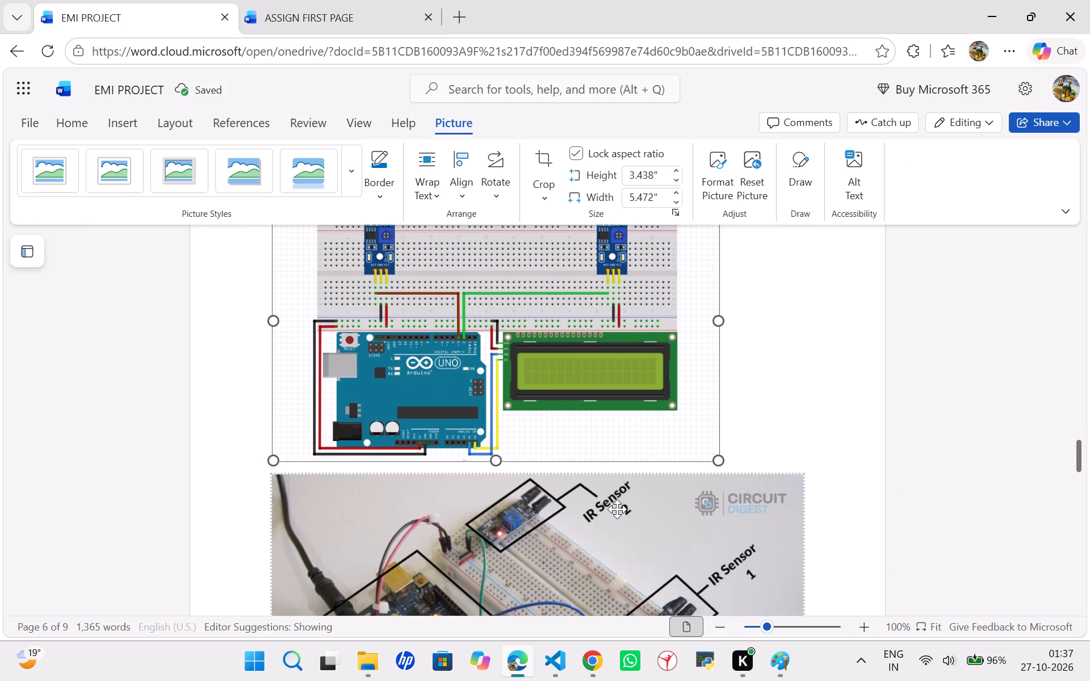
click(617, 509)
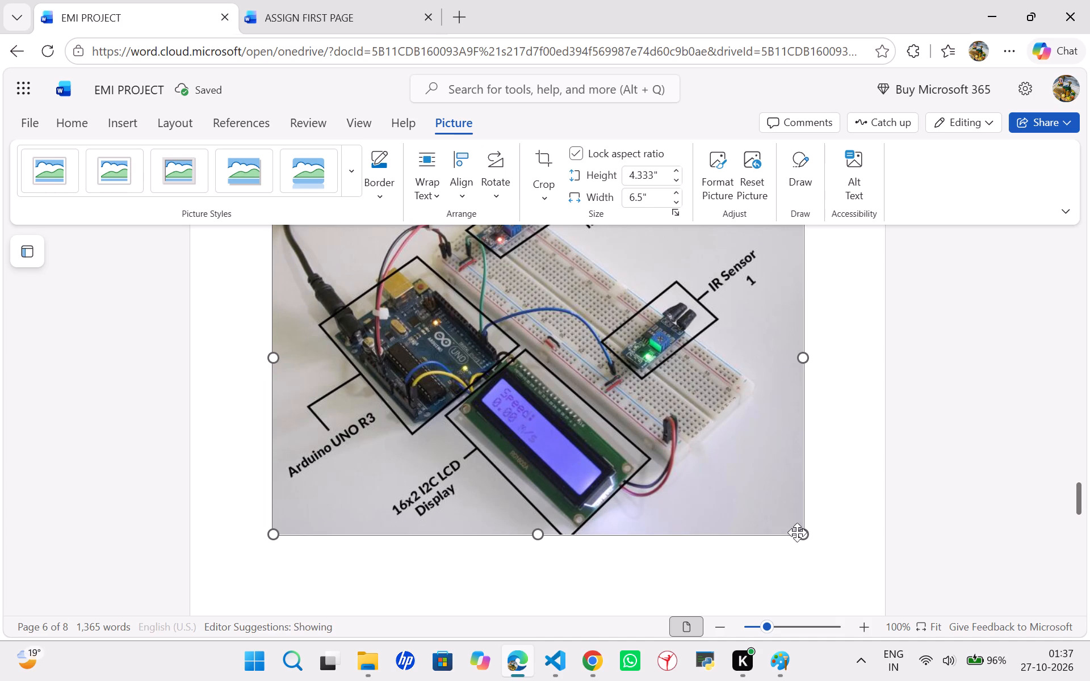
drag(801, 535, 774, 502)
scroll(774, 502, up, 2)
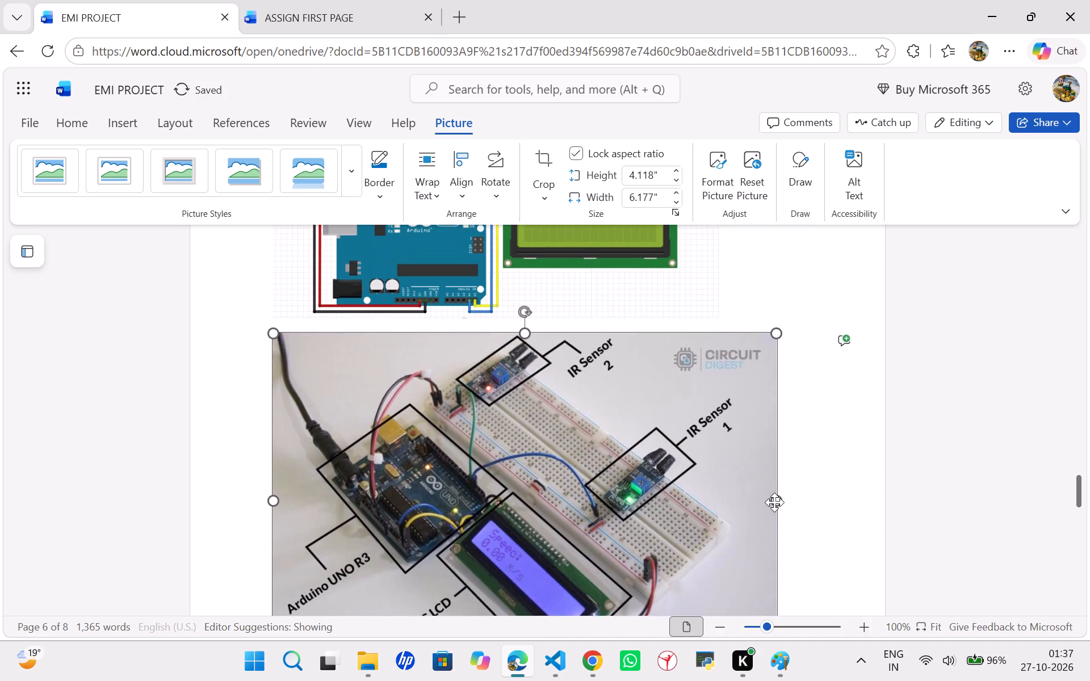
Insert a blank paragraph after the prototype photo to push the RESULT heading onto the next page.
scroll(774, 502, down, 2)
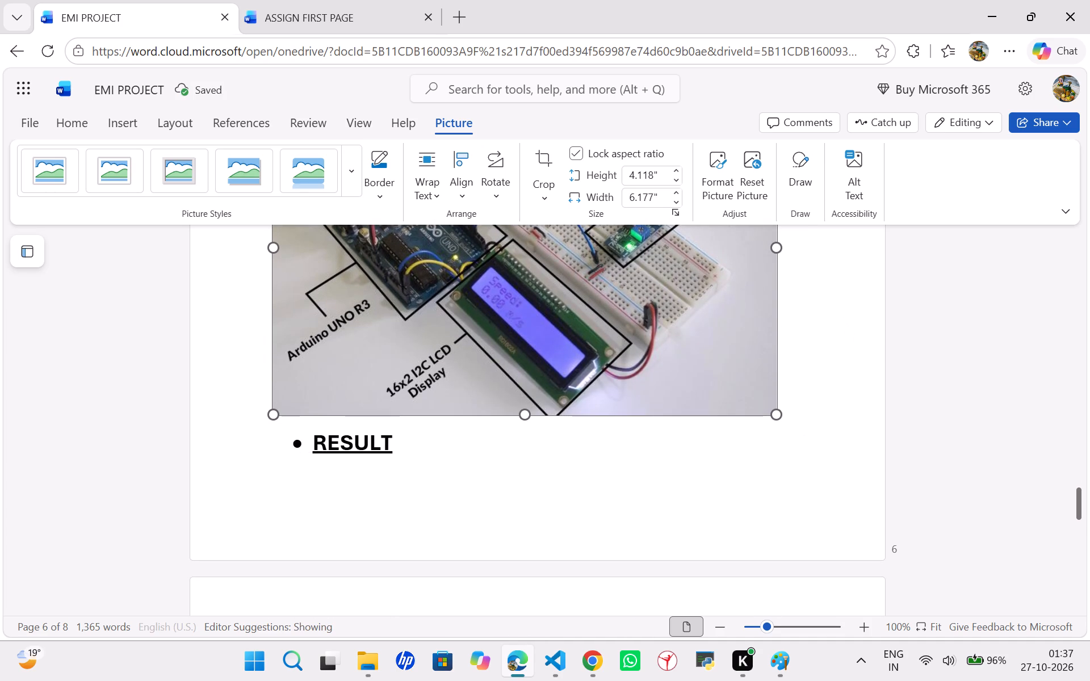
click(292, 442)
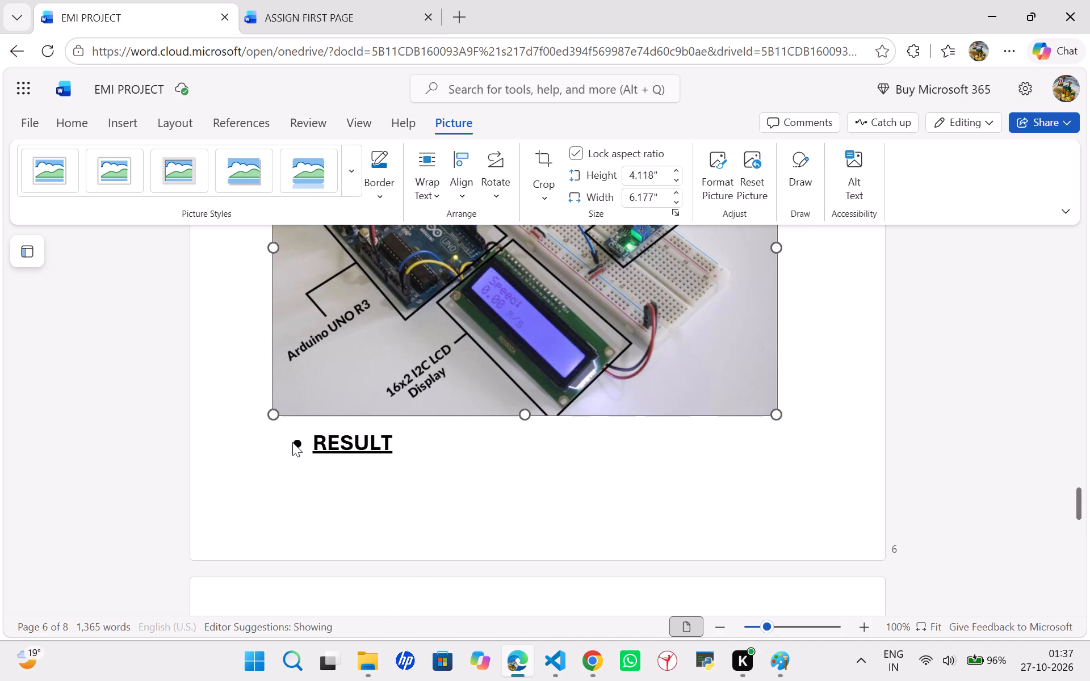
key(Left)
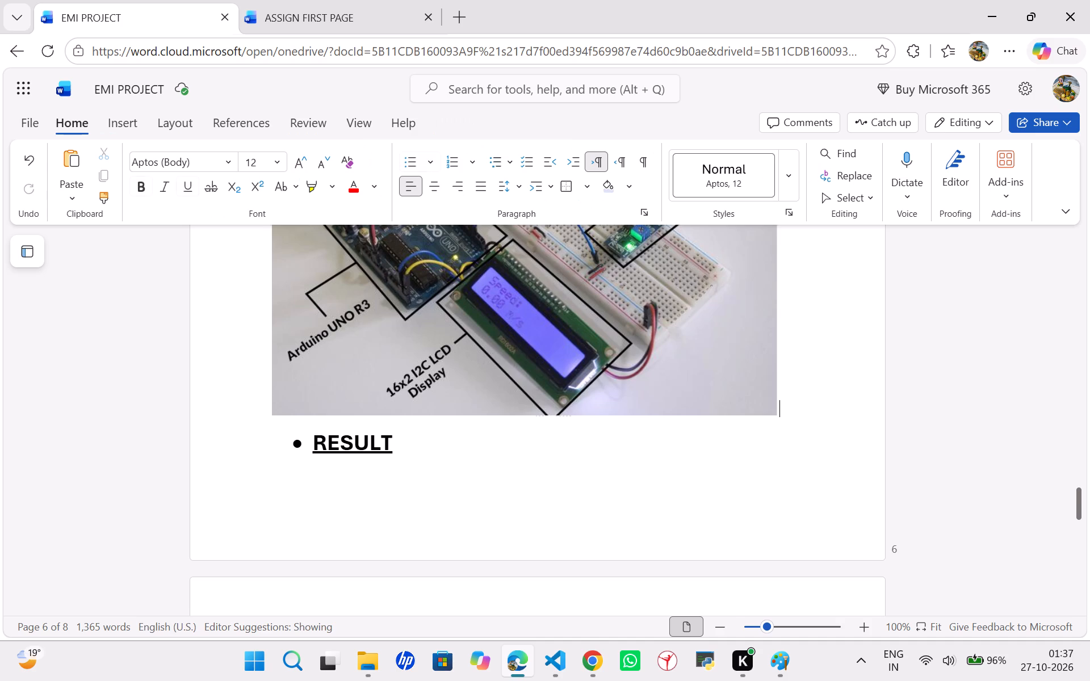
click(793, 393)
key(Return)
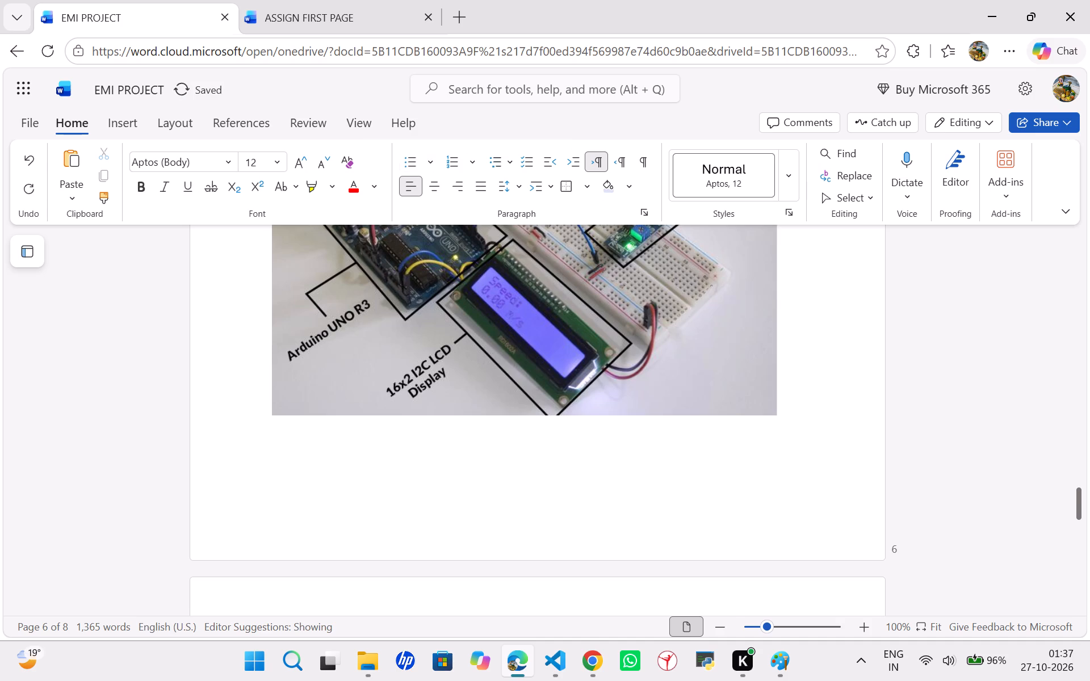
Examine the page layout of the RESULT, PRECAUTIONS and CIRCUIT DIAGRAM sections.
scroll(793, 393, down, 3)
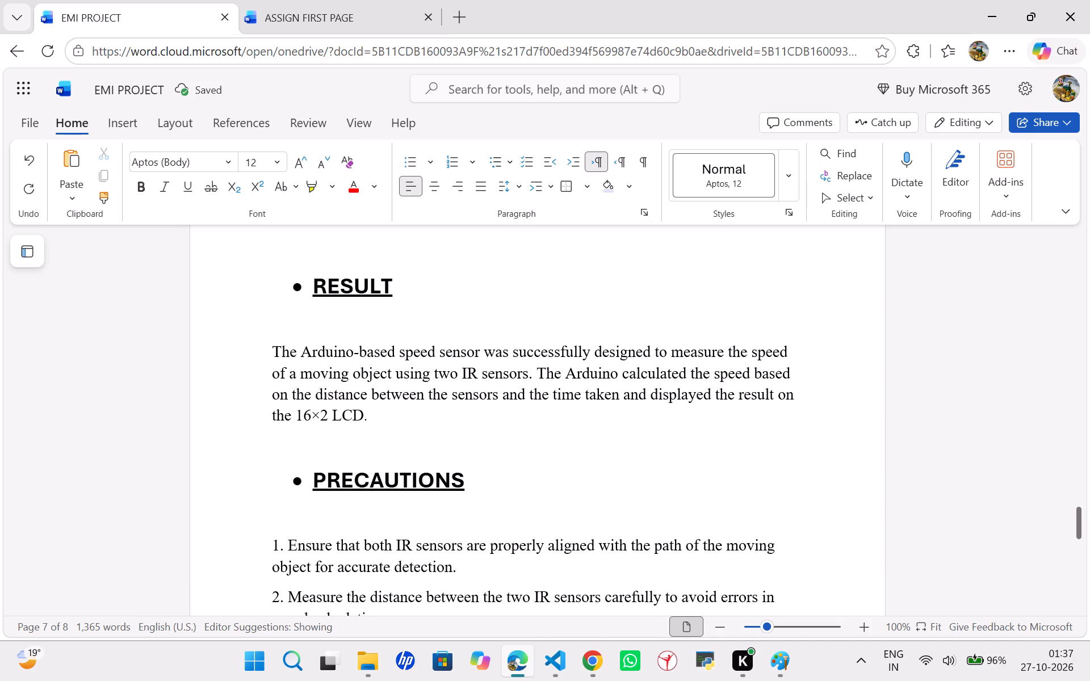
scroll(793, 393, down, 4)
scroll(793, 393, up, 3)
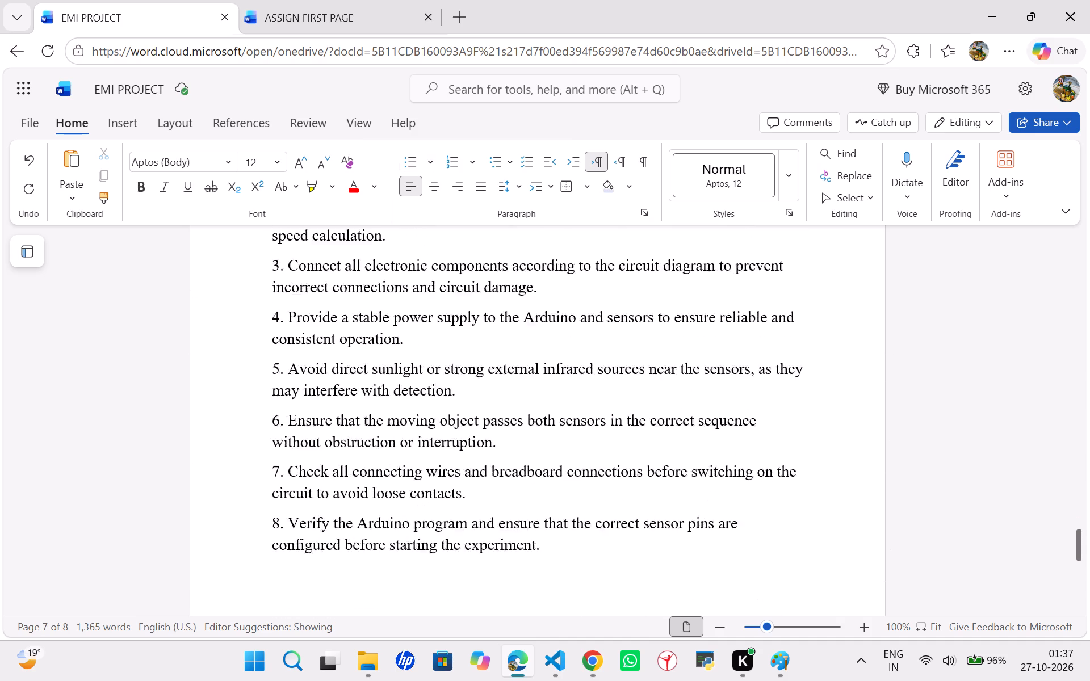
scroll(793, 393, up, 8)
scroll(793, 393, down, 2)
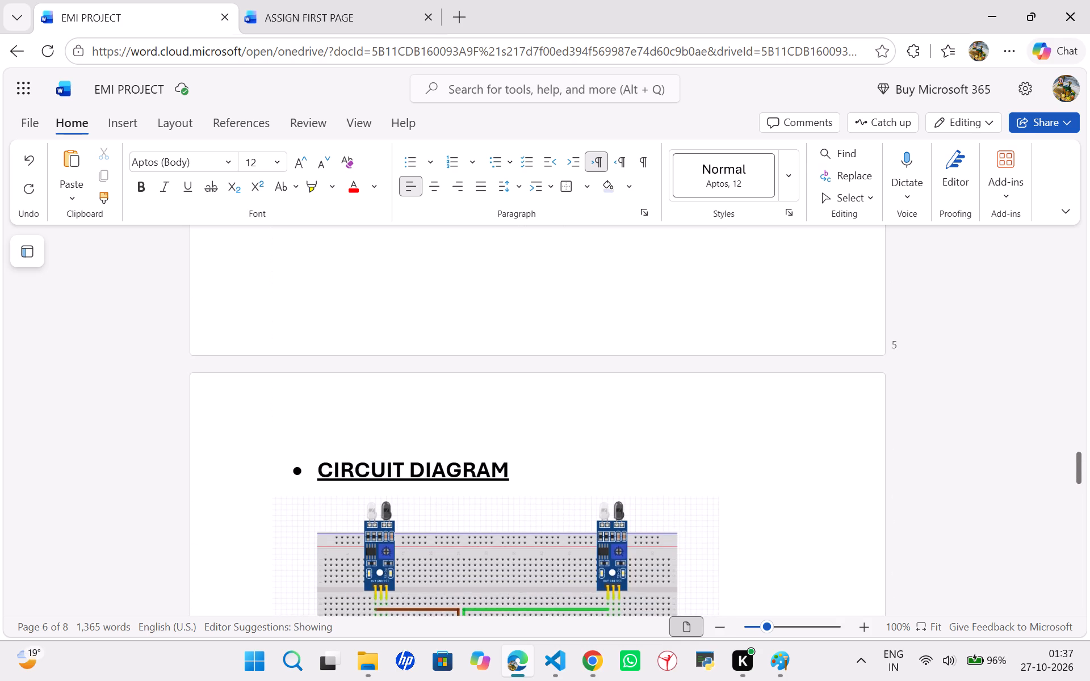
scroll(793, 393, down, 3)
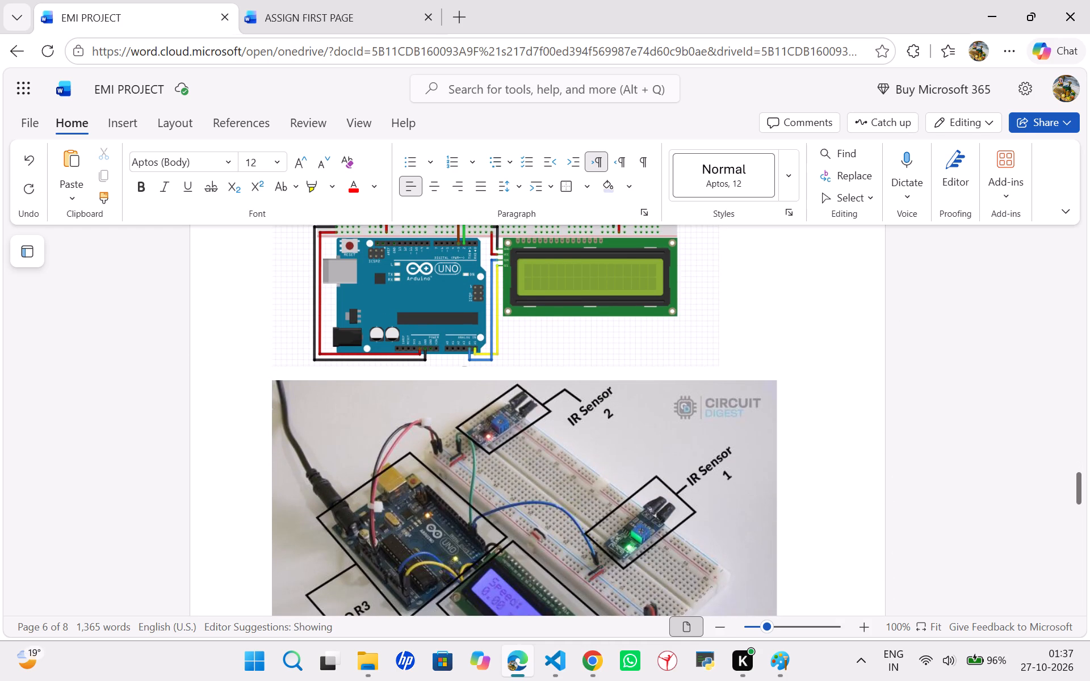
scroll(793, 393, up, 3)
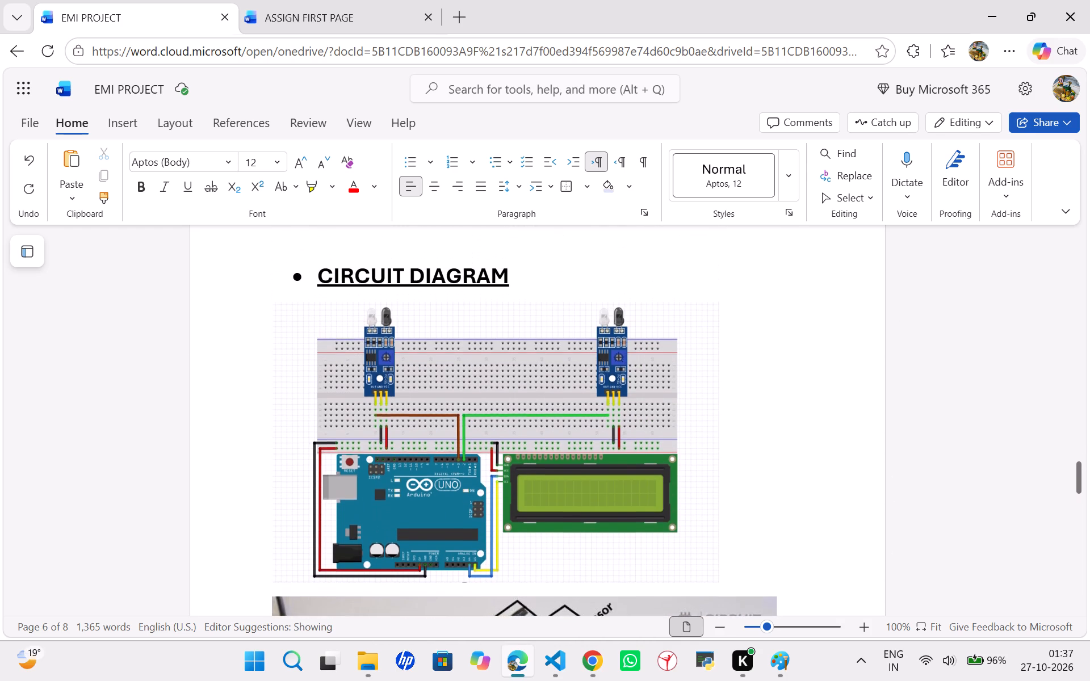
scroll(793, 393, up, 1)
scroll(793, 393, down, 4)
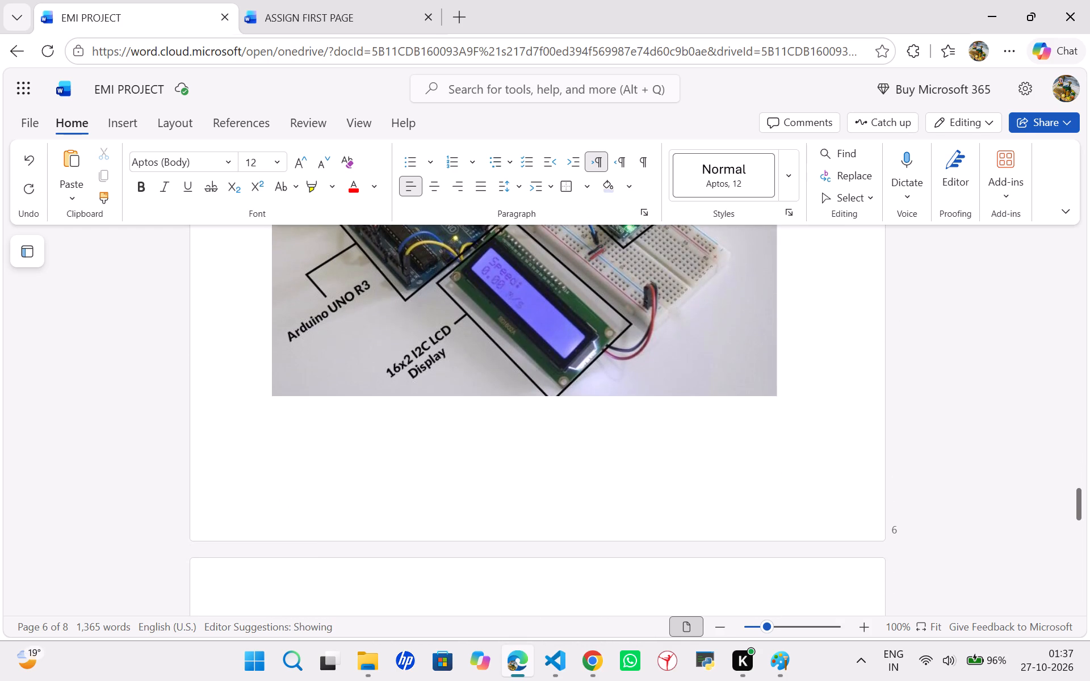
Insert two blank paragraphs between the wiring diagram and the prototype photo.
scroll(793, 393, up, 3)
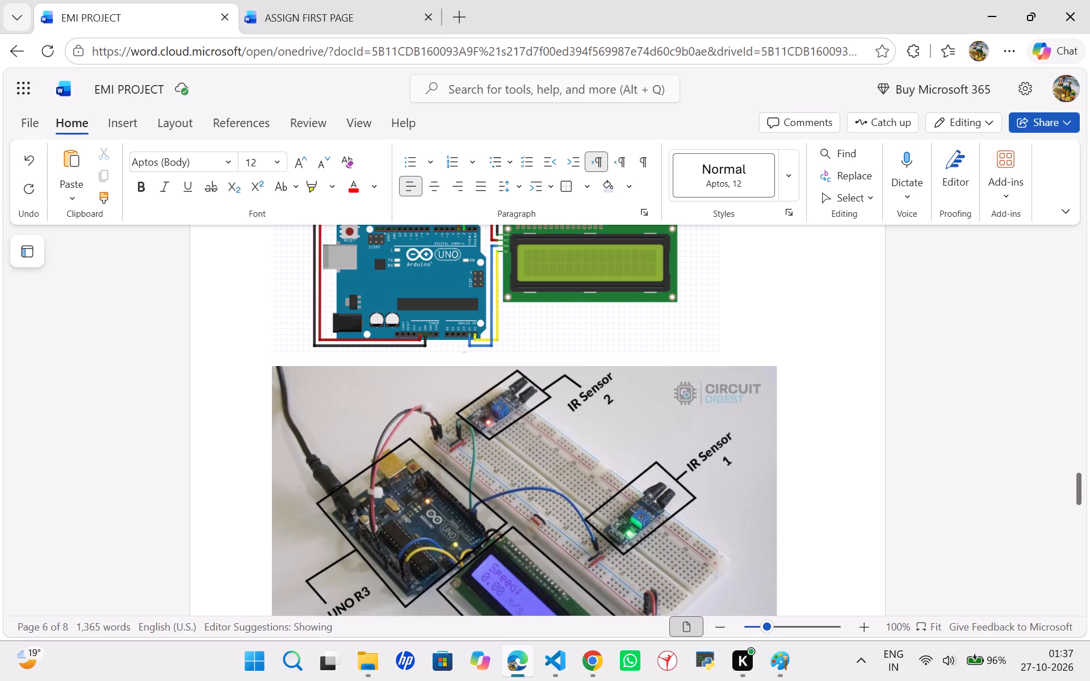
click(767, 307)
key(Return)
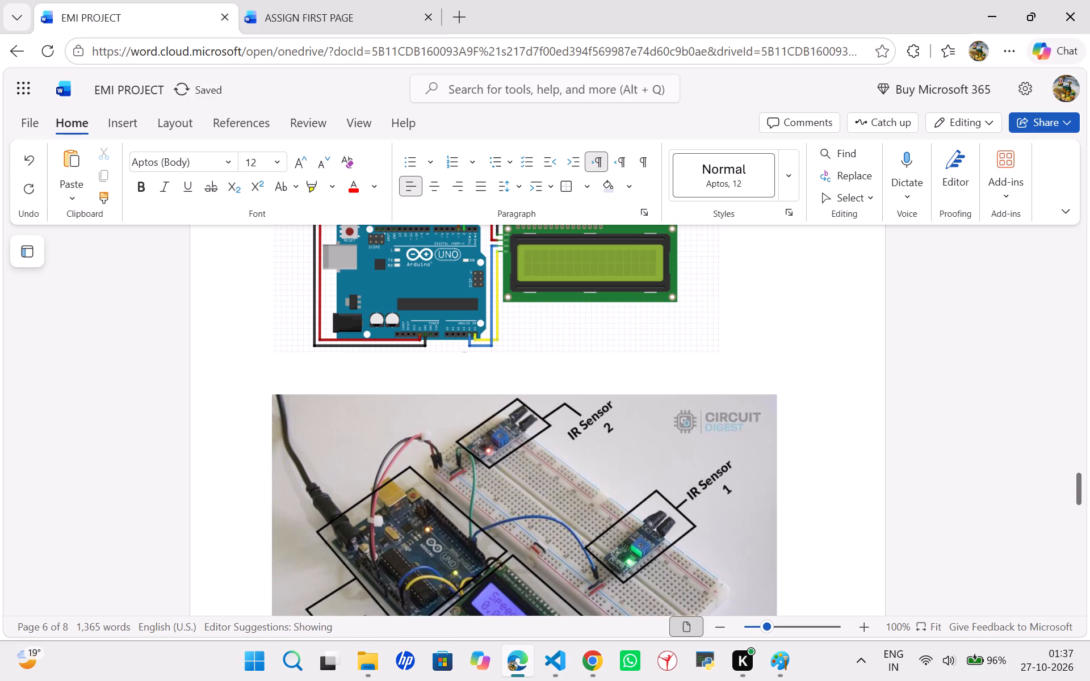
scroll(767, 307, down, 2)
key(Return)
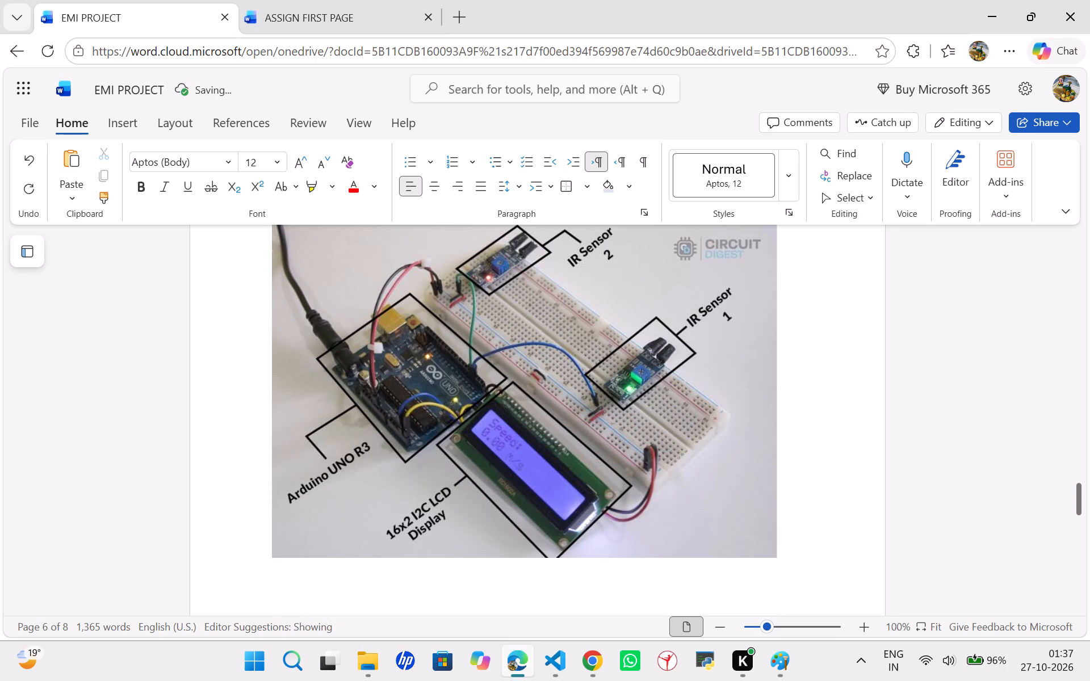
click(127, 427)
scroll(399, 417, up, 1)
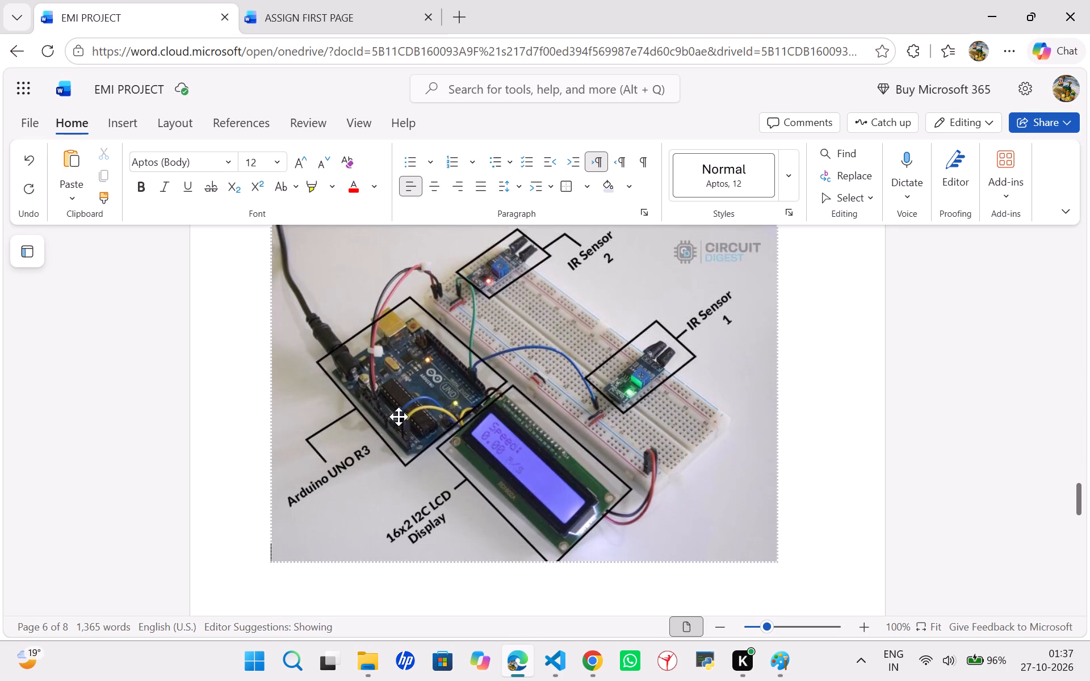
scroll(399, 417, up, 2)
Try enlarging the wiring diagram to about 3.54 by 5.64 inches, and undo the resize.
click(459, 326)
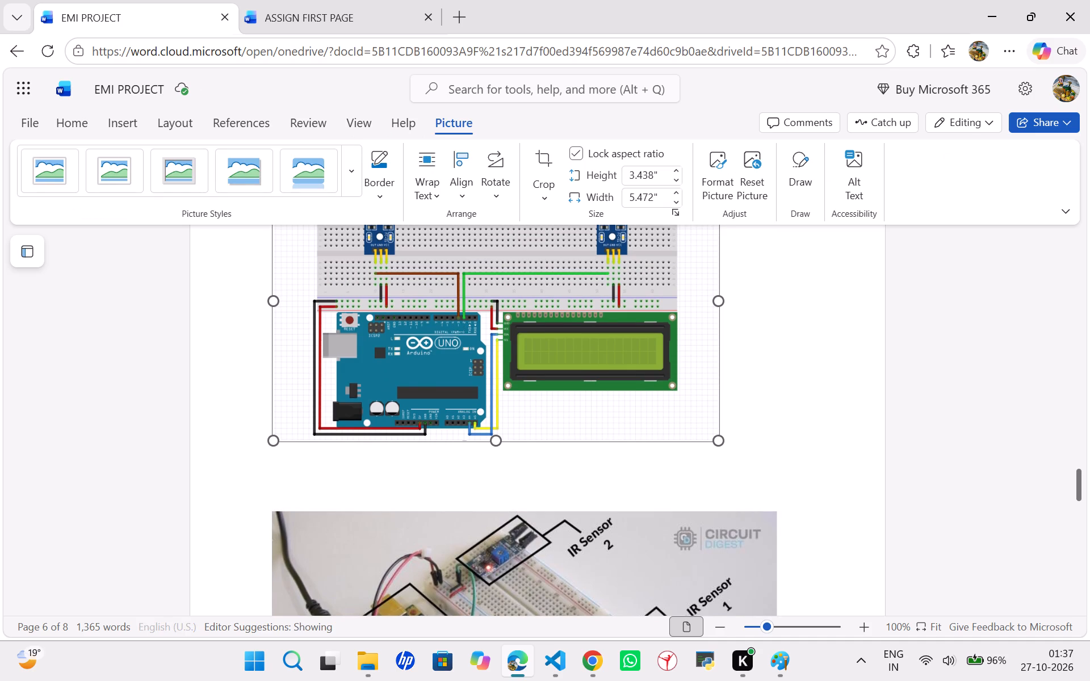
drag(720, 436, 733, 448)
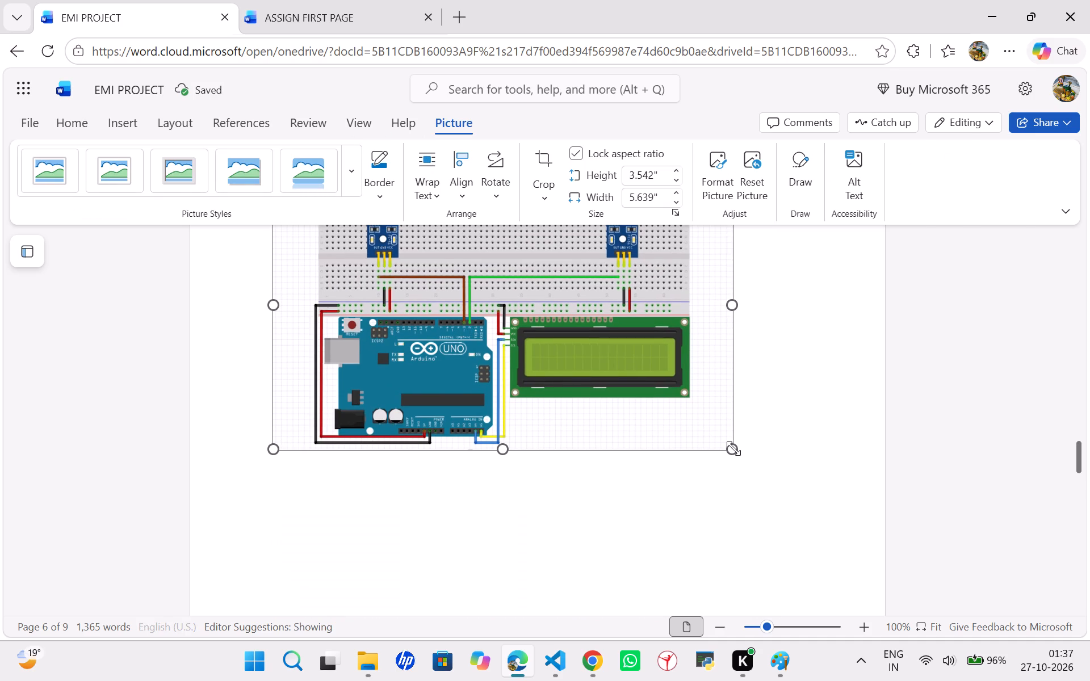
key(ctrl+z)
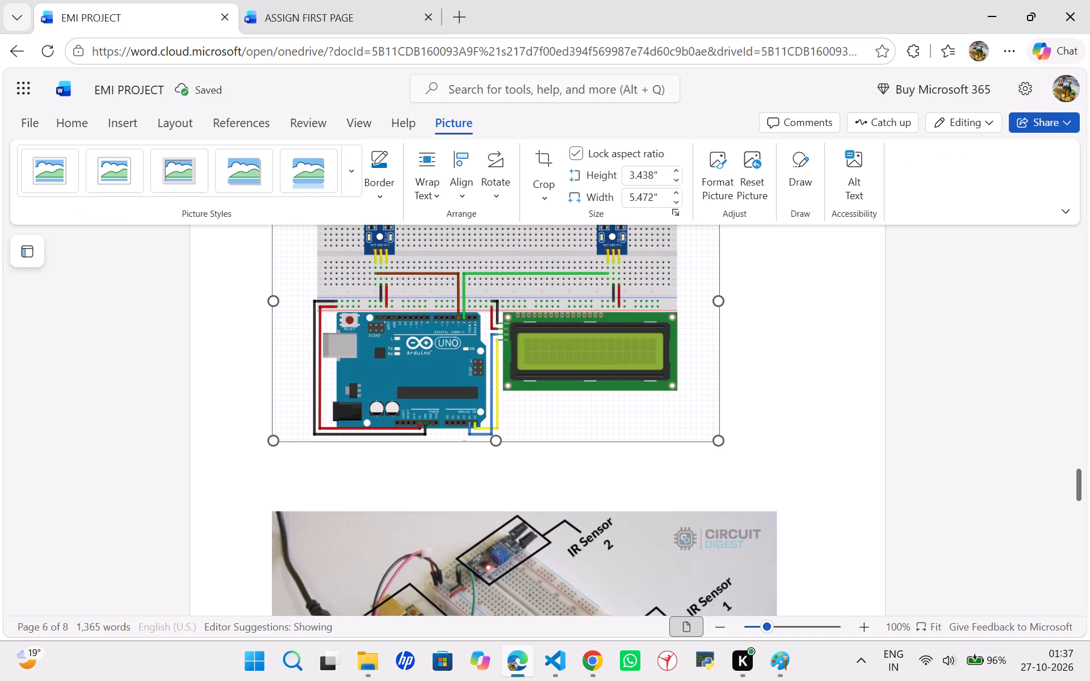
Remove one of the blank paragraphs between the wiring diagram and the prototype photo.
click(434, 490)
key(BackSpace)
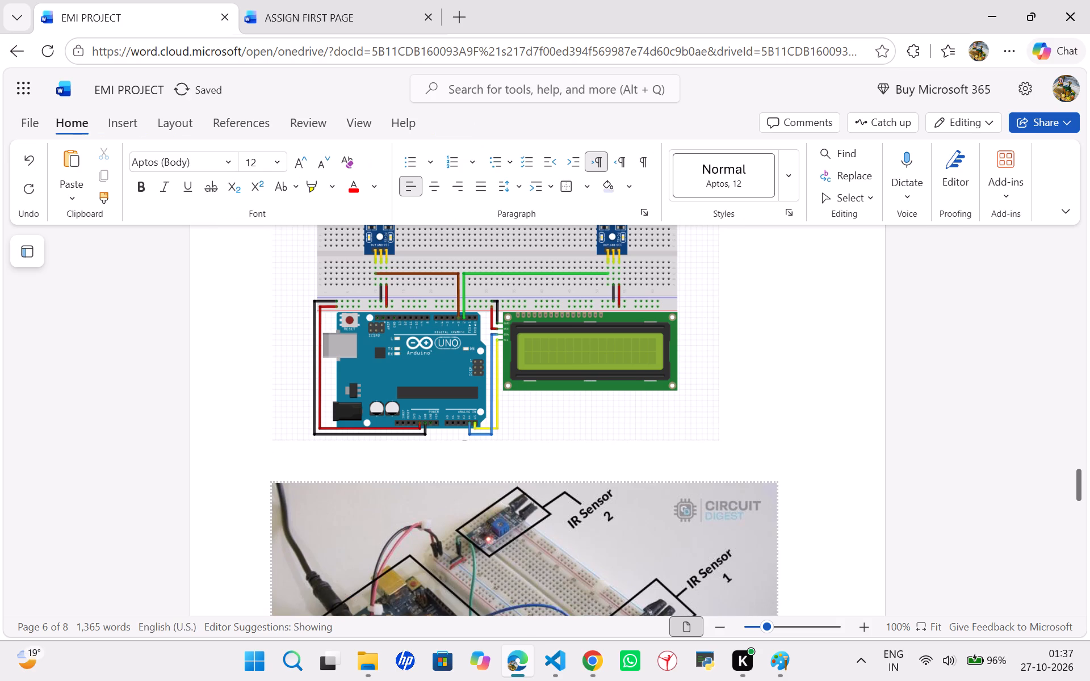
Enlarge the wiring diagram proportionally to about 3.63 by 5.77 inches.
click(509, 359)
drag(718, 442, 742, 459)
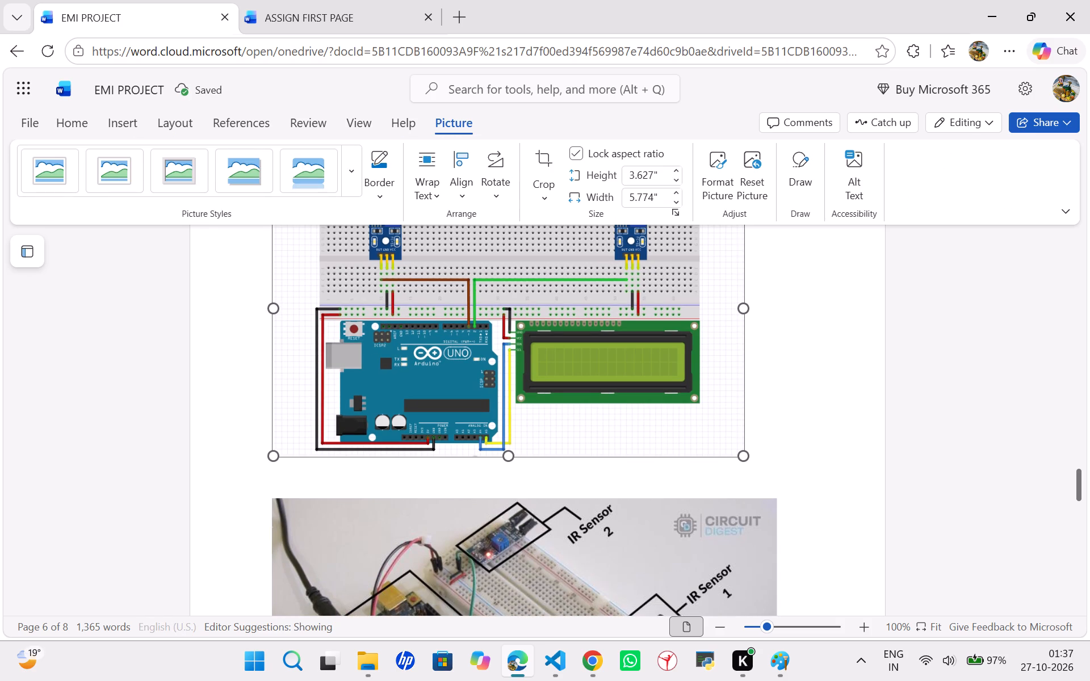
click(824, 412)
Check the pages around the circuit diagram, and examine the whole report's page breaks and layout in the print preview.
scroll(824, 412, up, 1)
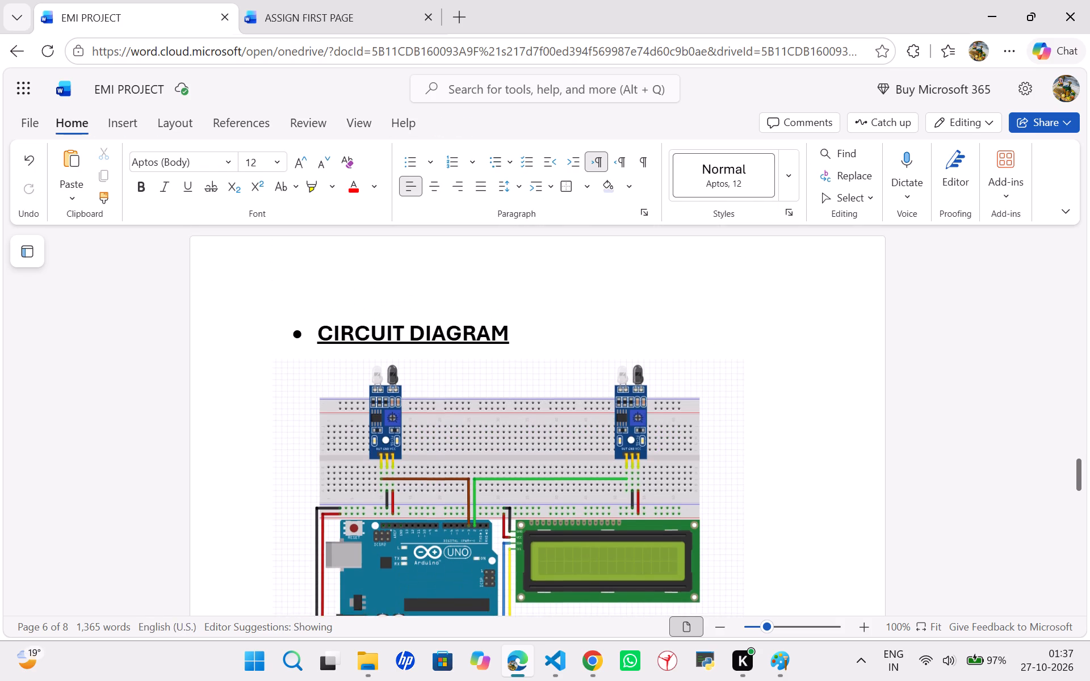
scroll(824, 412, up, 1)
scroll(824, 412, down, 3)
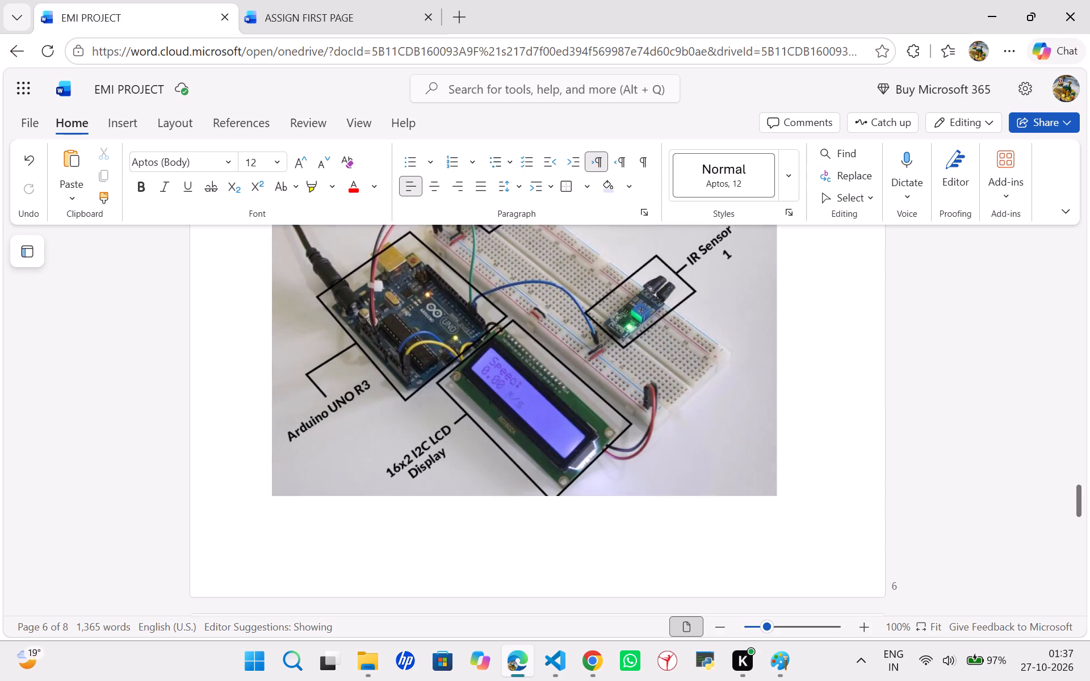
scroll(824, 412, down, 4)
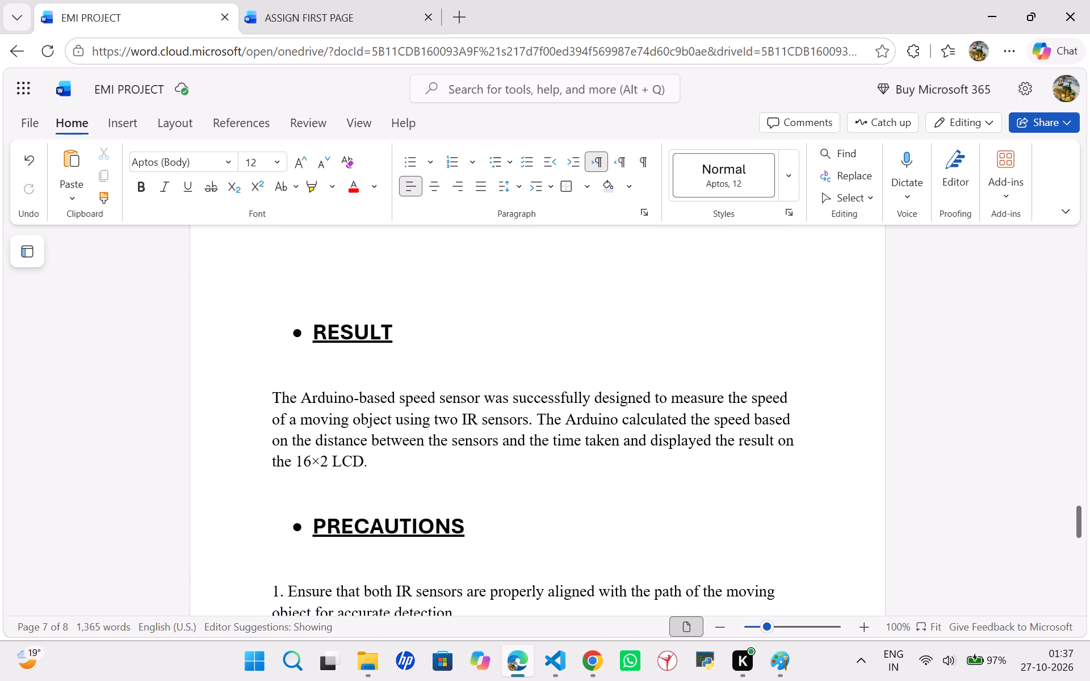
click(27, 125)
click(133, 333)
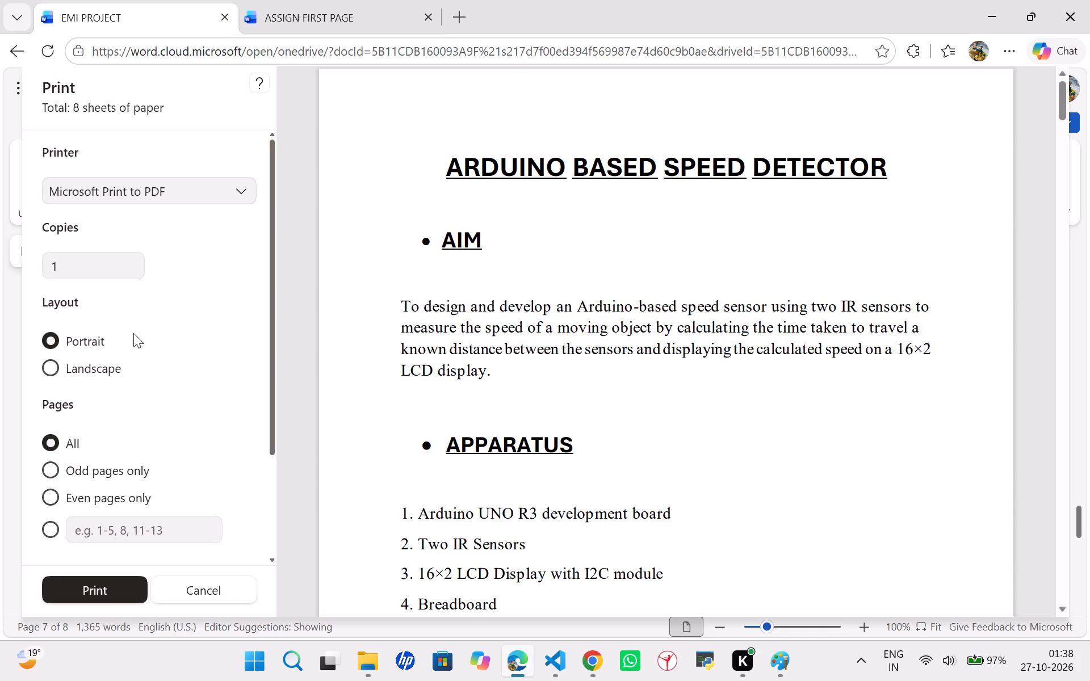
scroll(448, 229, up, 2)
scroll(448, 229, down, 6)
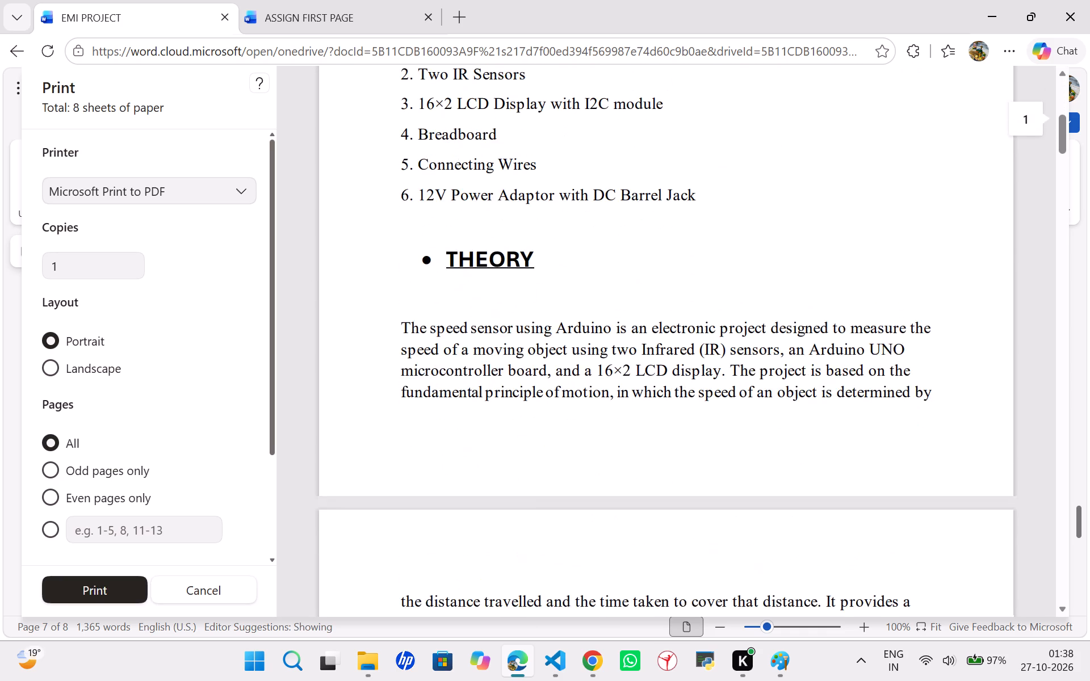
scroll(448, 229, down, 9)
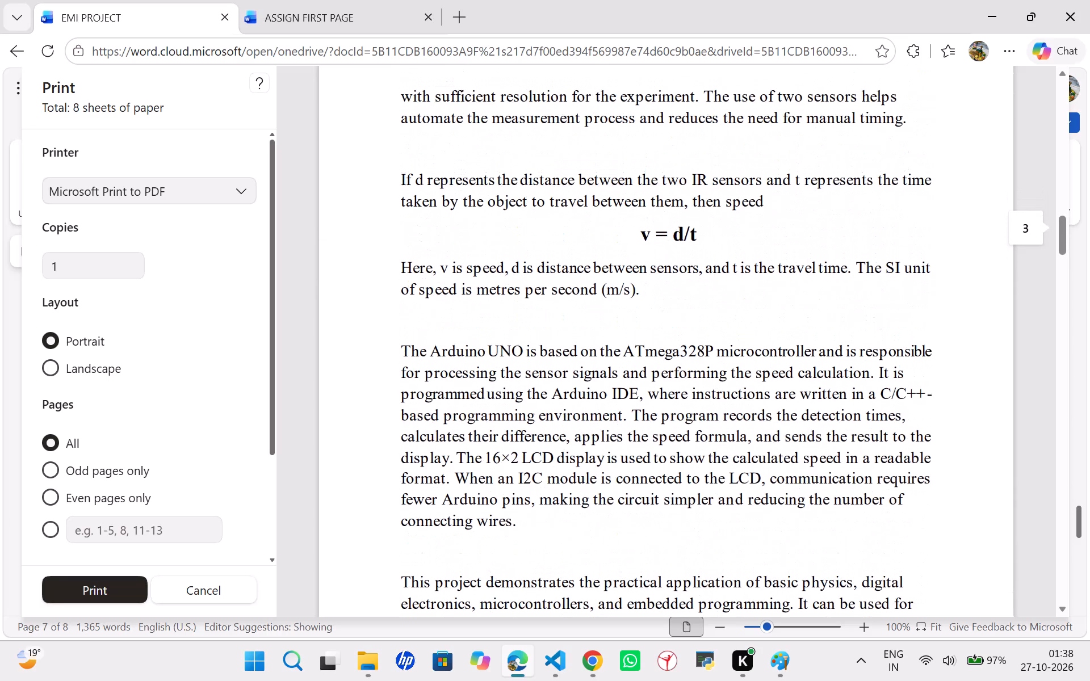
scroll(448, 229, down, 2)
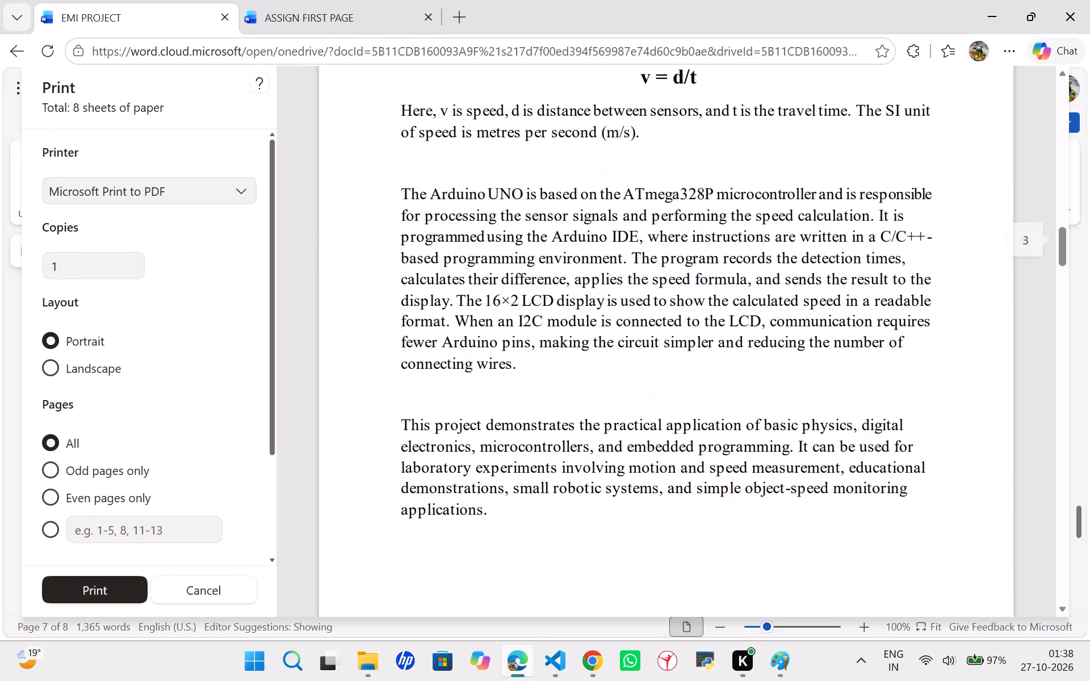
scroll(448, 229, down, 17)
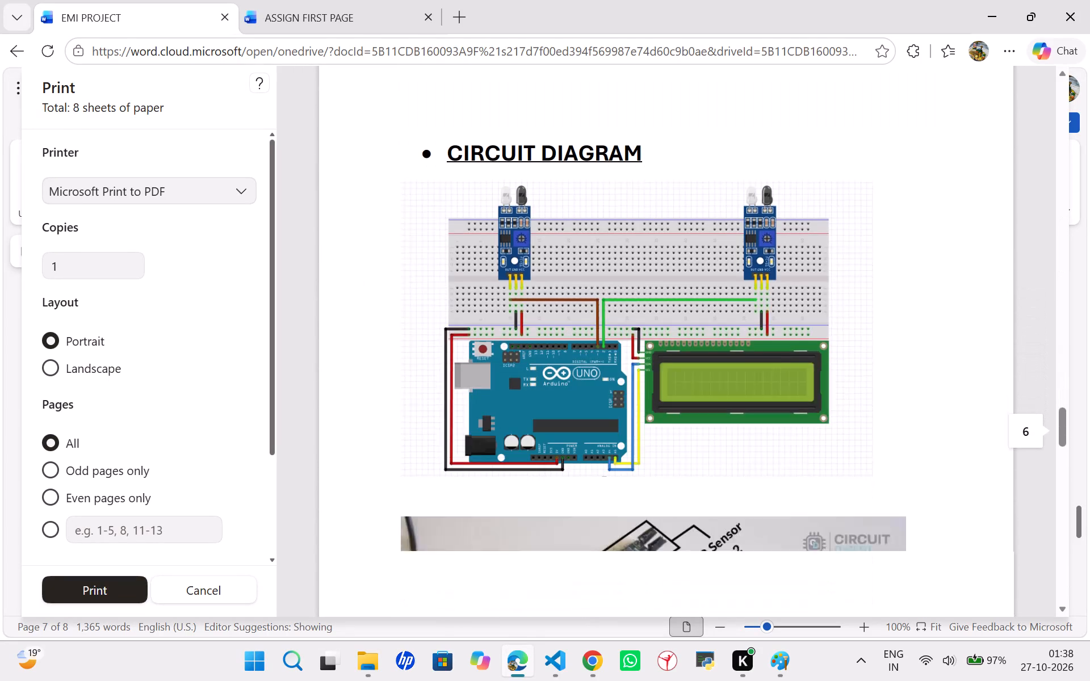
scroll(448, 229, down, 13)
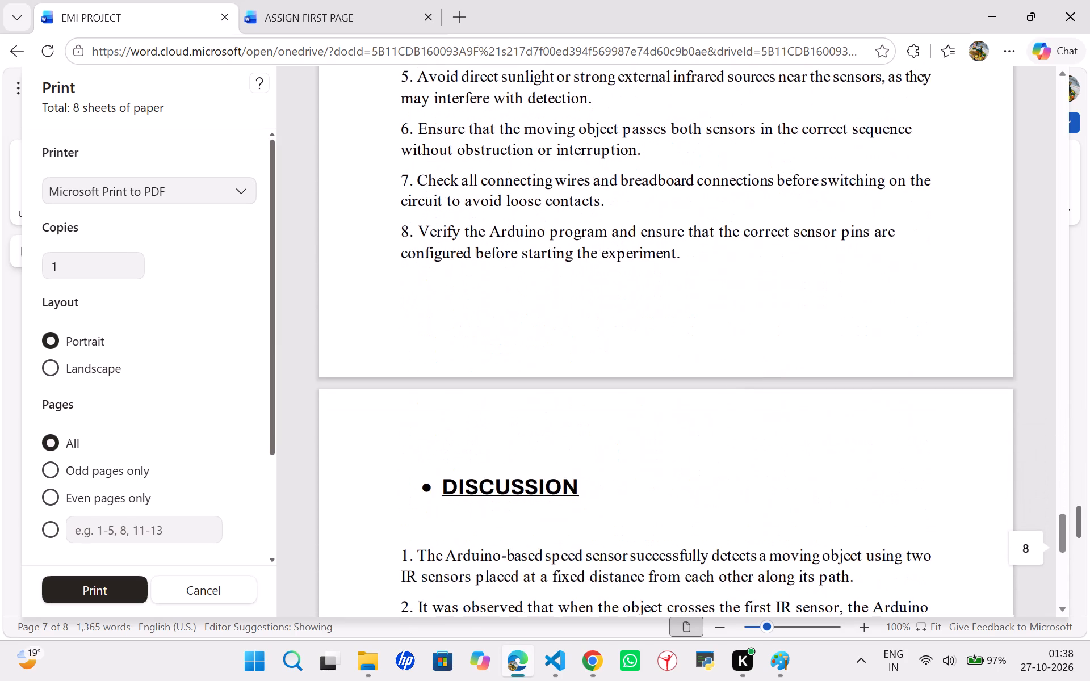
scroll(448, 229, down, 6)
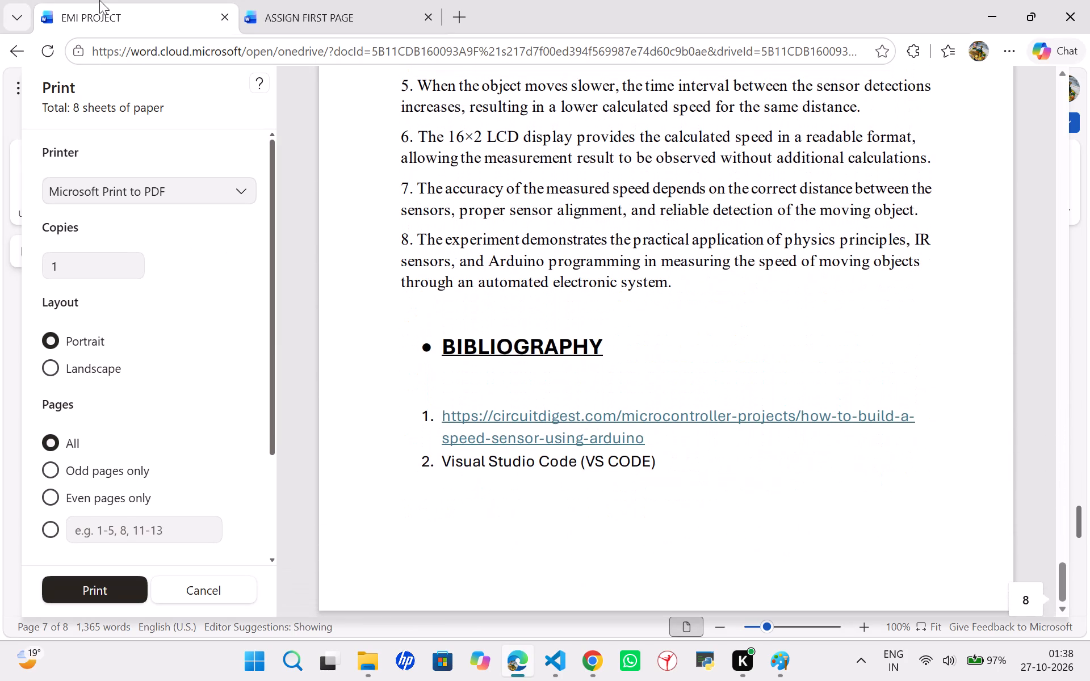
Print all pages of the report to PDF and save the file as EMI PROJECT in Downloads.
click(103, 594)
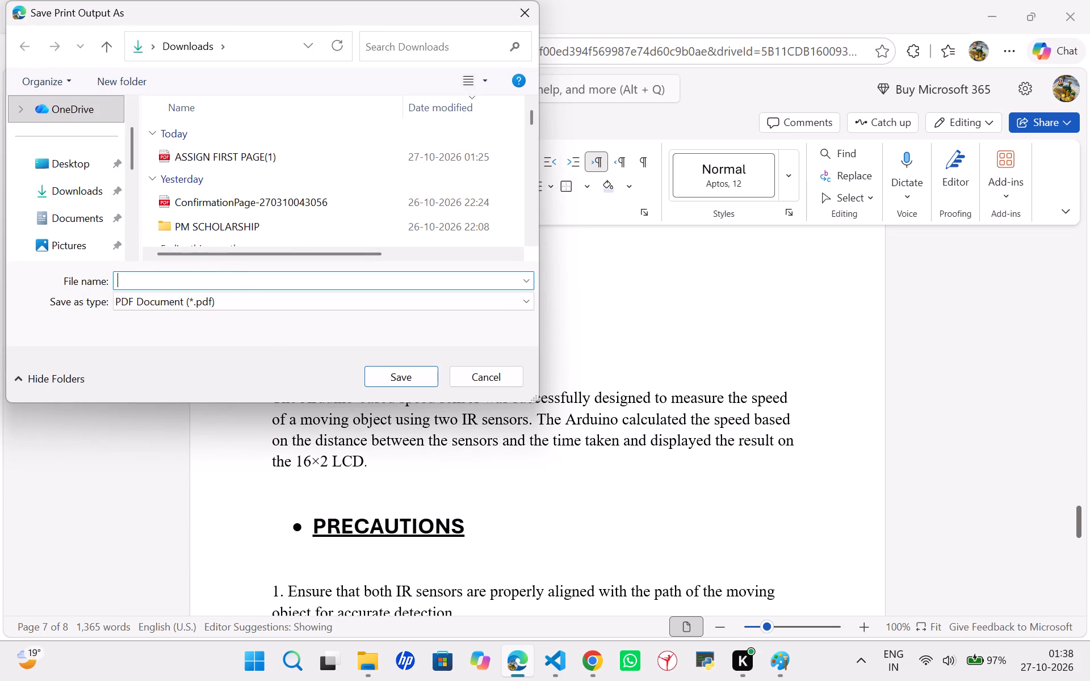
key(e)
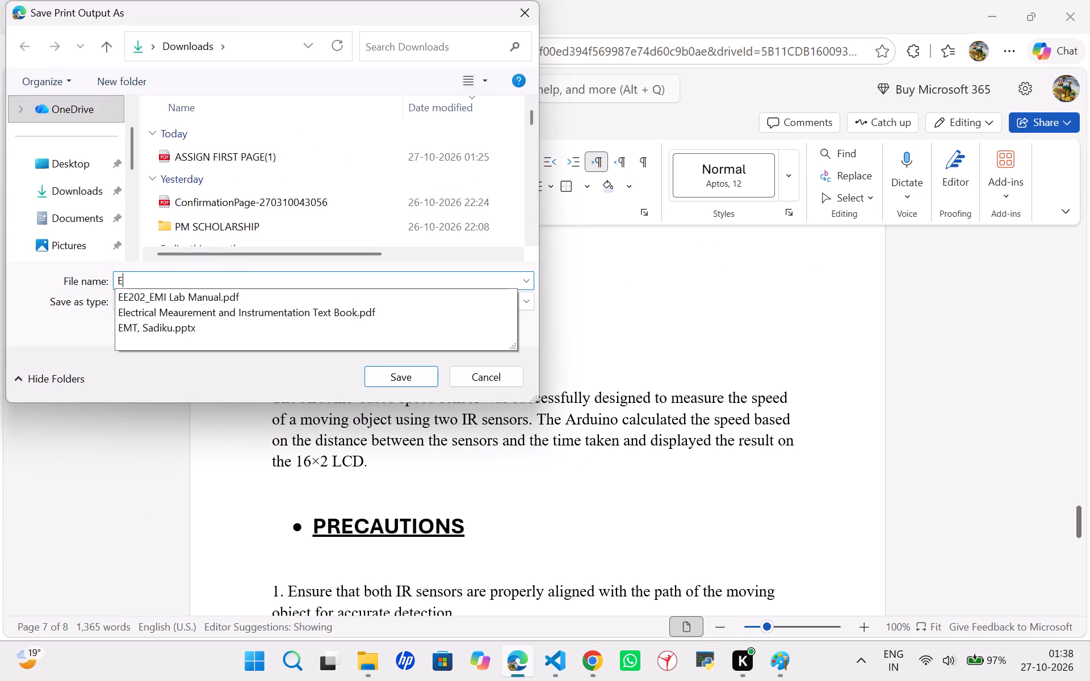
text(MI PROJECT)
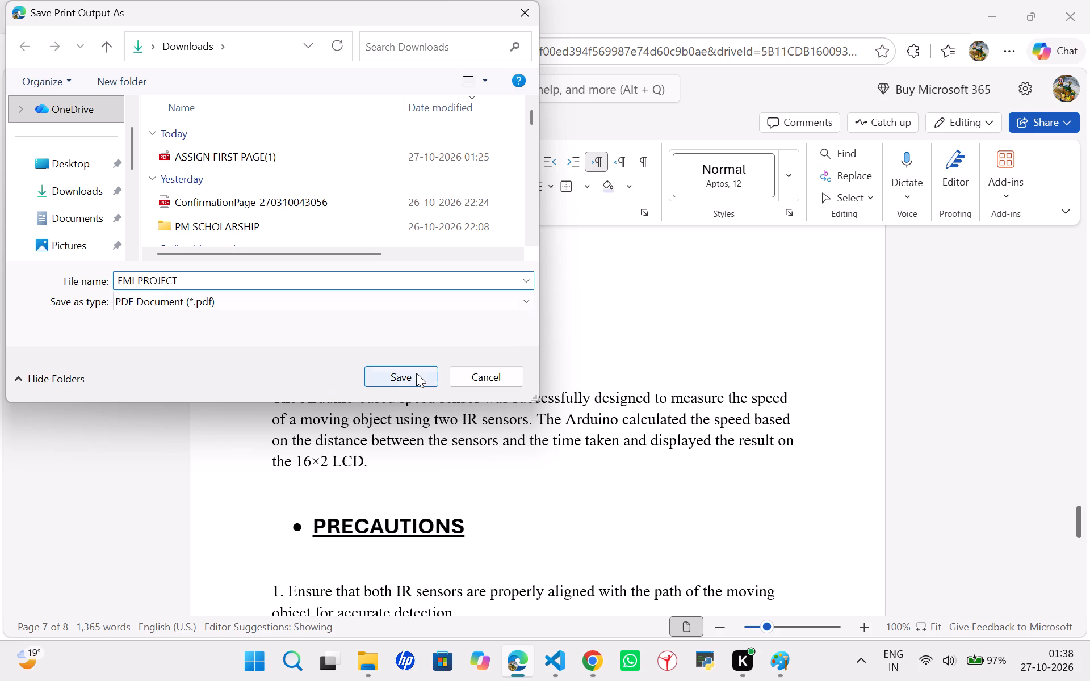
click(416, 373)
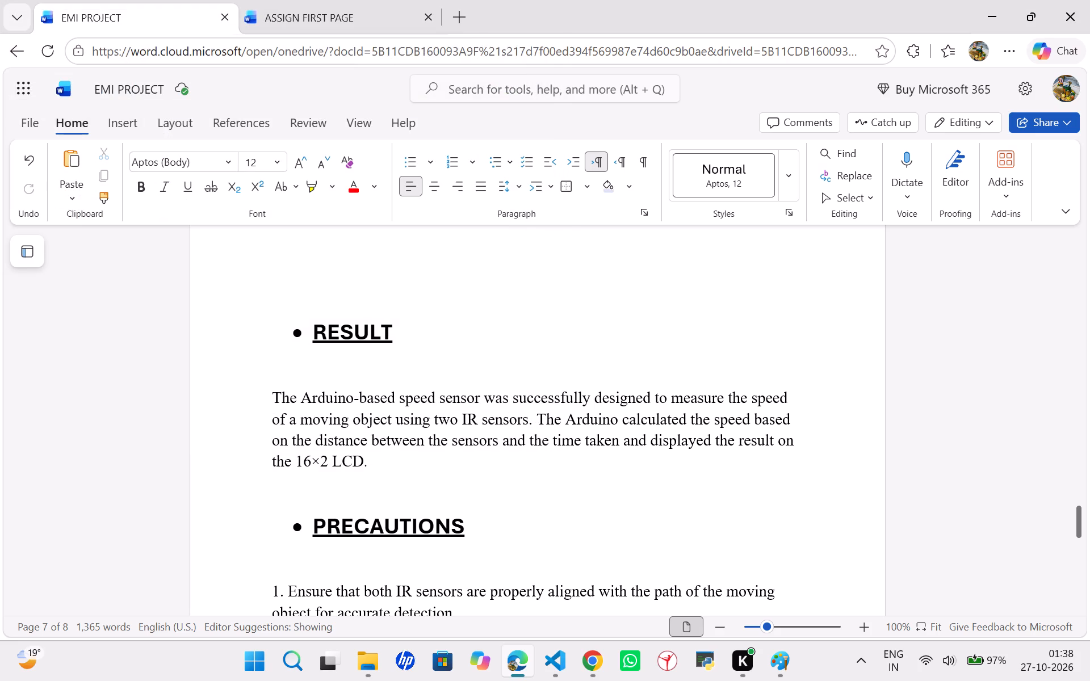
In the Downloads folder in File Explorer, rename the PDF ASSIGN FIRST PAGE(1) as ASSIGN FIRST PAGE.
key(alt+Tab)
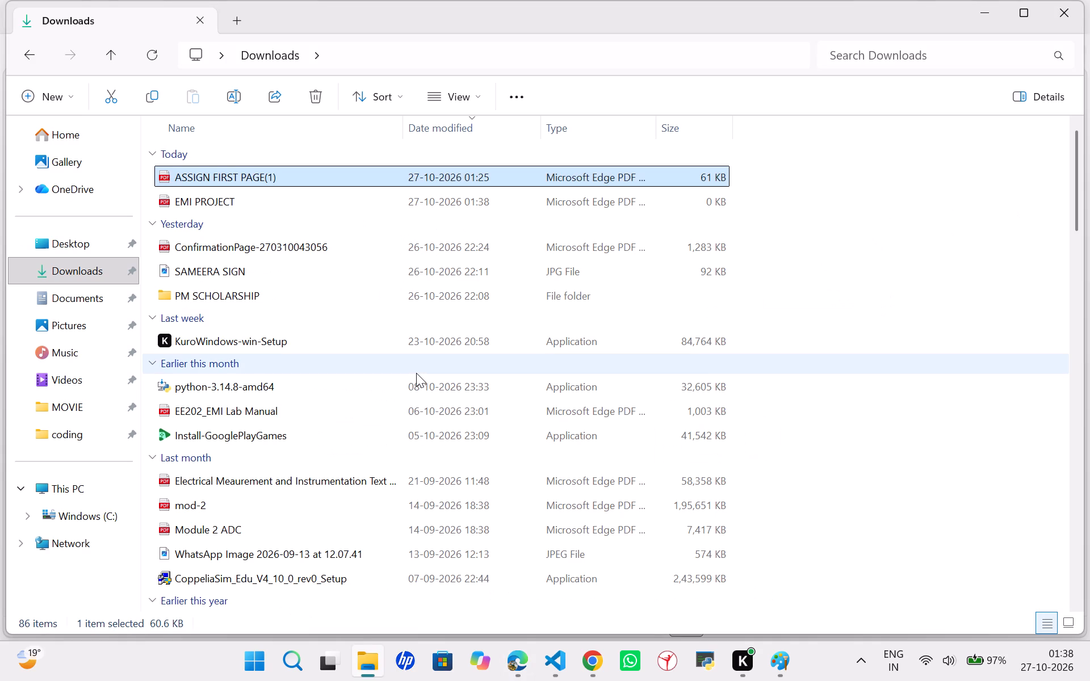
right_click(254, 180)
click(372, 133)
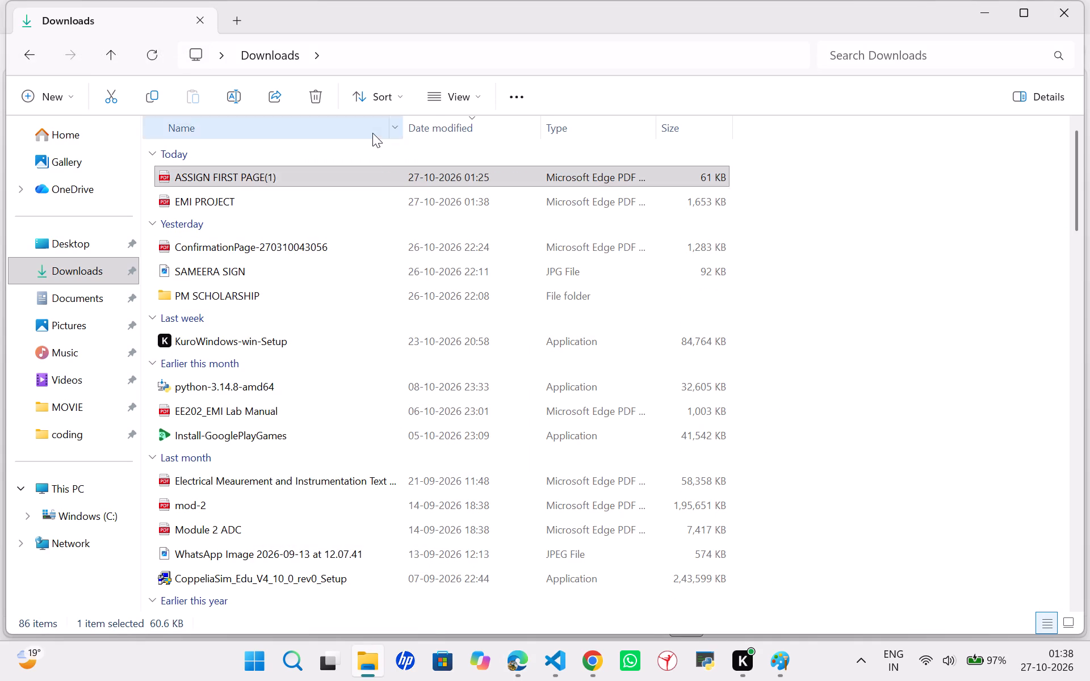
click(286, 179)
key(BackSpace)
key(BackSpace)
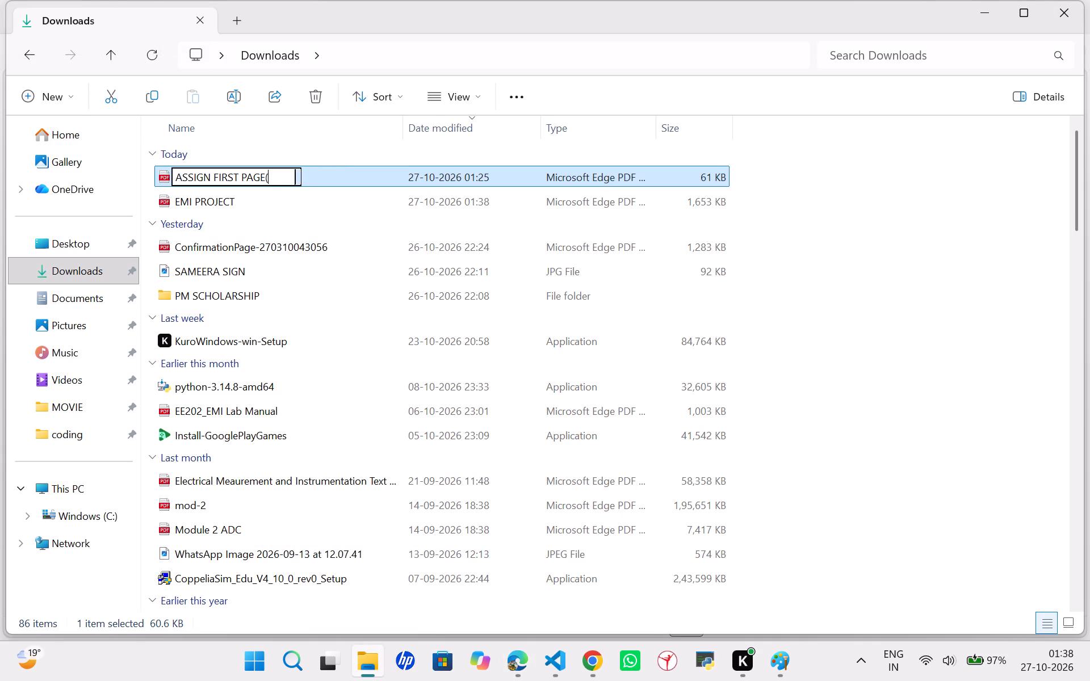
key(BackSpace)
click(816, 155)
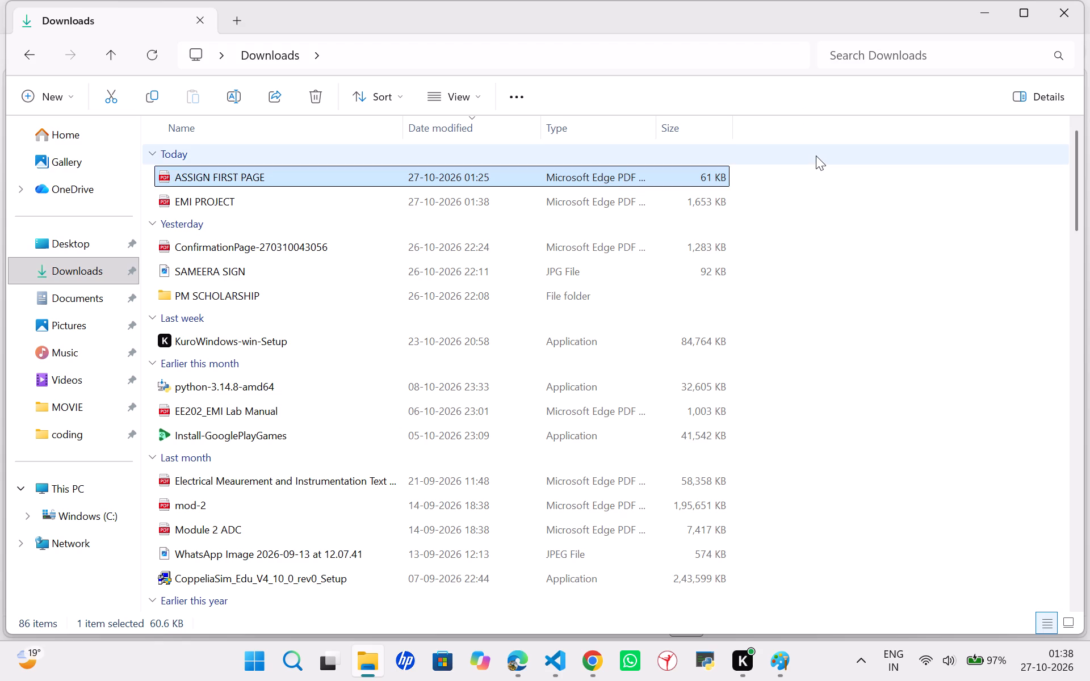
click(809, 194)
Switch to Chrome and replace the earlier Google search about removing a Word page with "add two pdf".
key(alt+Tab)
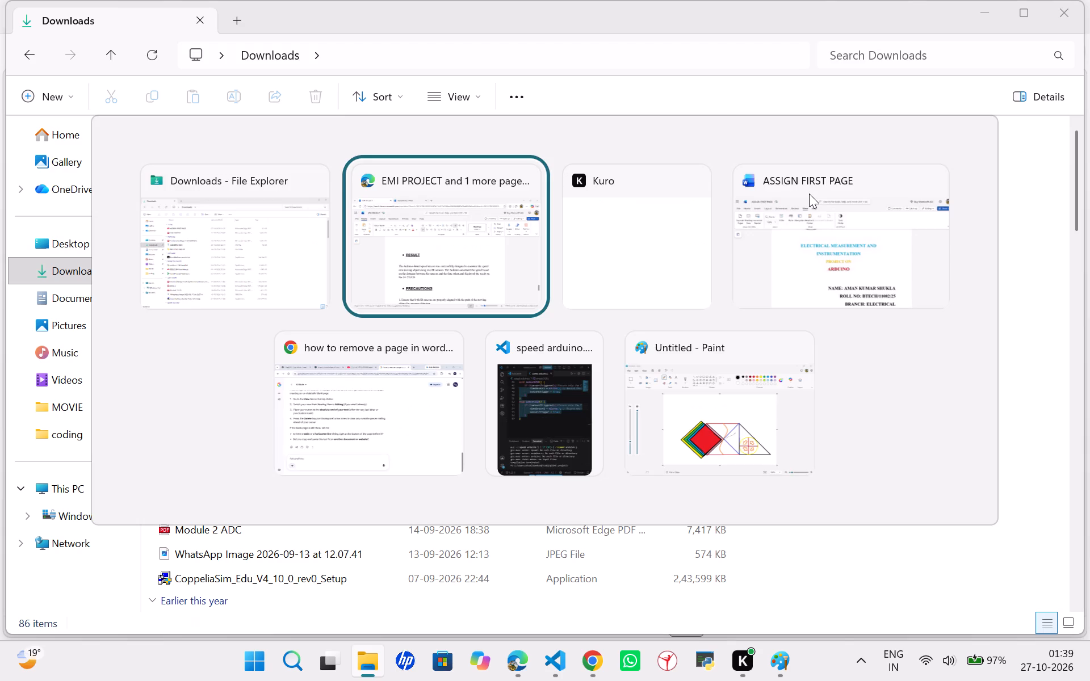
key(alt+Tab)
key(alt+Tab)
key(alt+Tab)
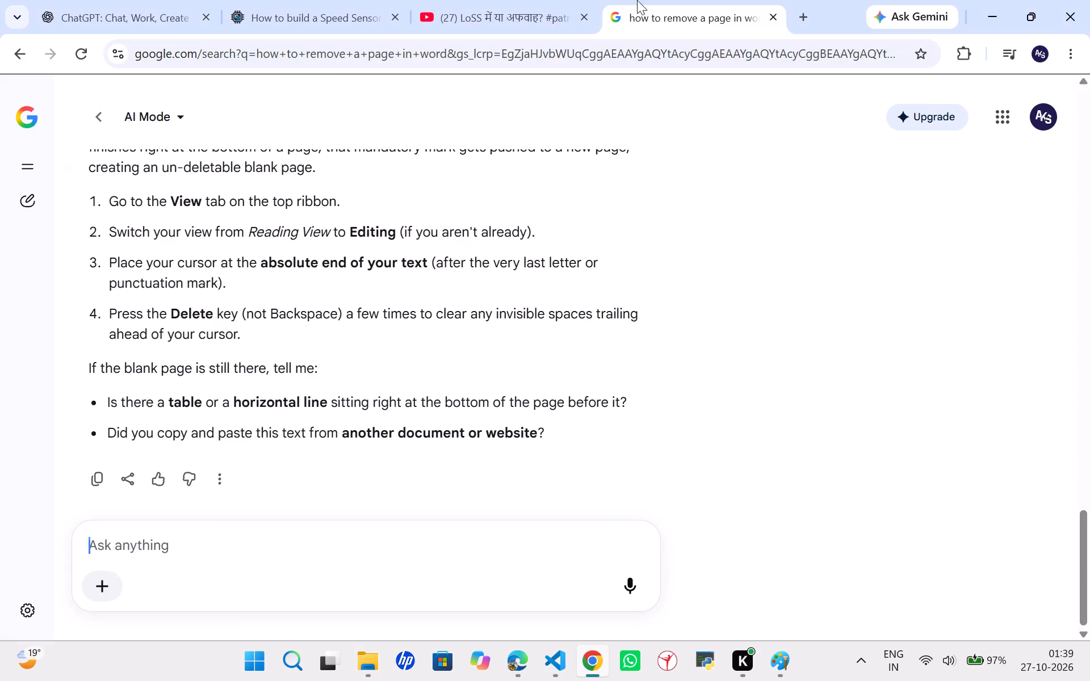
scroll(434, 90, up, 11)
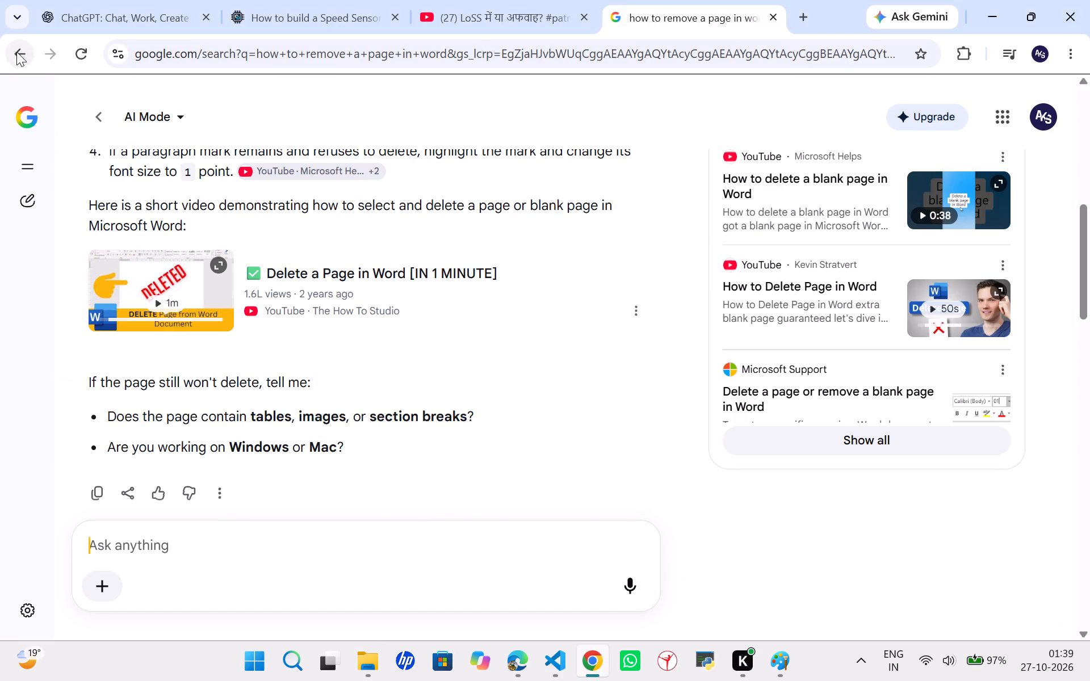
click(19, 54)
click(362, 119)
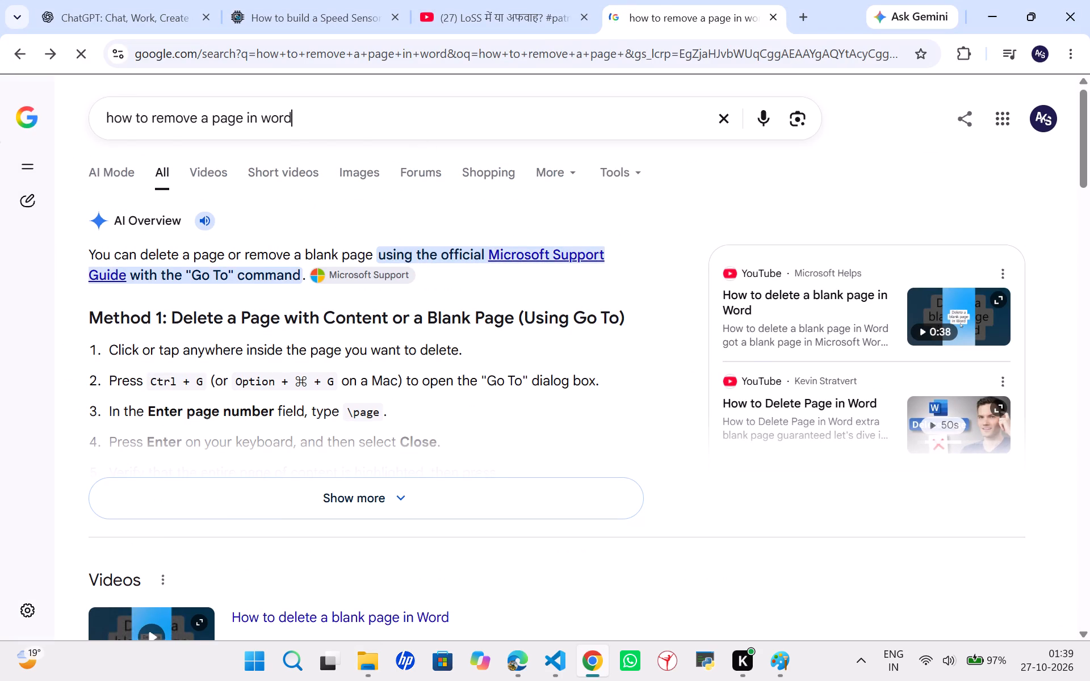
key(BackSpace)
key(BackSpace)
key(BackSpace)
key(BackSpace)
key(BackSpace)
key(BackSpace)
key(BackSpace)
key(BackSpace)
key(BackSpace)
key(BackSpace)
key(BackSpace)
key(BackSpace)
key(BackSpace)
key(BackSpace)
key(BackSpace)
key(BackSpace)
key(BackSpace)
key(BackSpace)
key(BackSpace)
key(BackSpace)
key(BackSpace)
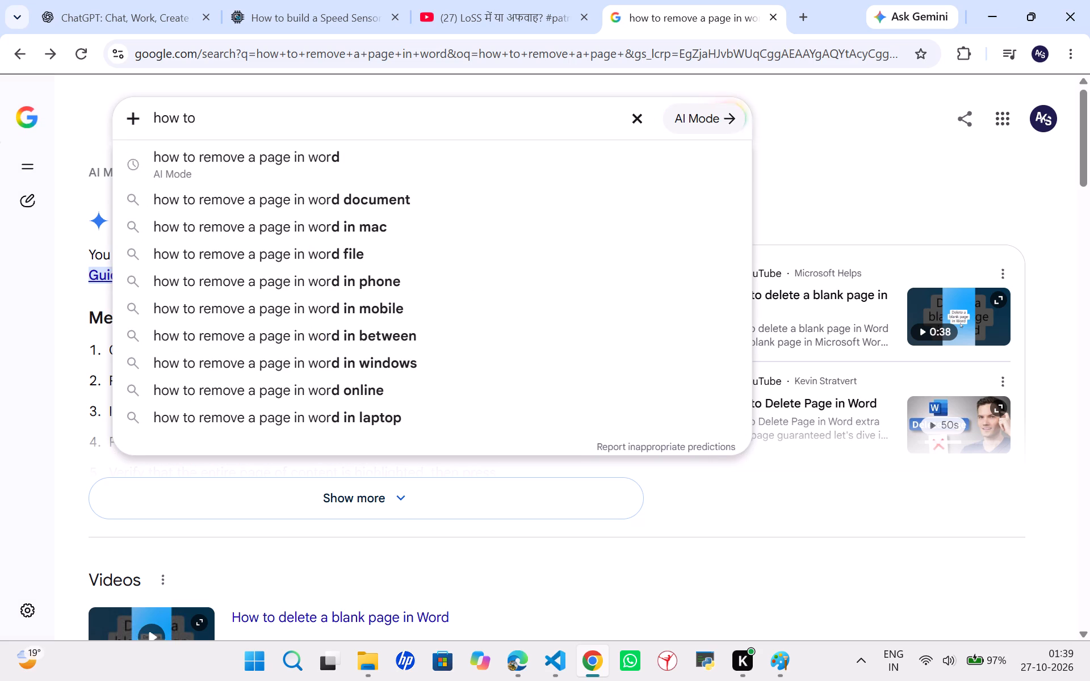
key(a)
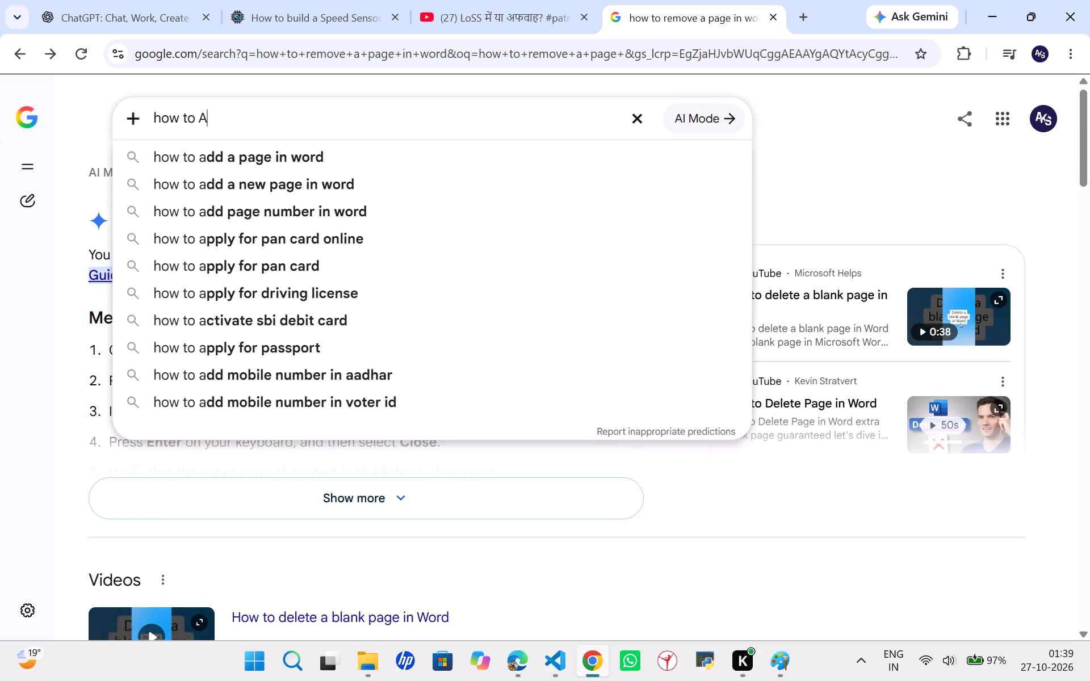
key(BackSpace)
key(BackSpace)
key(BackSpace)
key(BackSpace)
key(BackSpace)
key(BackSpace)
key(BackSpace)
key(BackSpace)
key(BackSpace)
key(BackSpace)
key(BackSpace)
key(BackSpace)
key(BackSpace)
key(BackSpace)
key(BackSpace)
key(BackSpace)
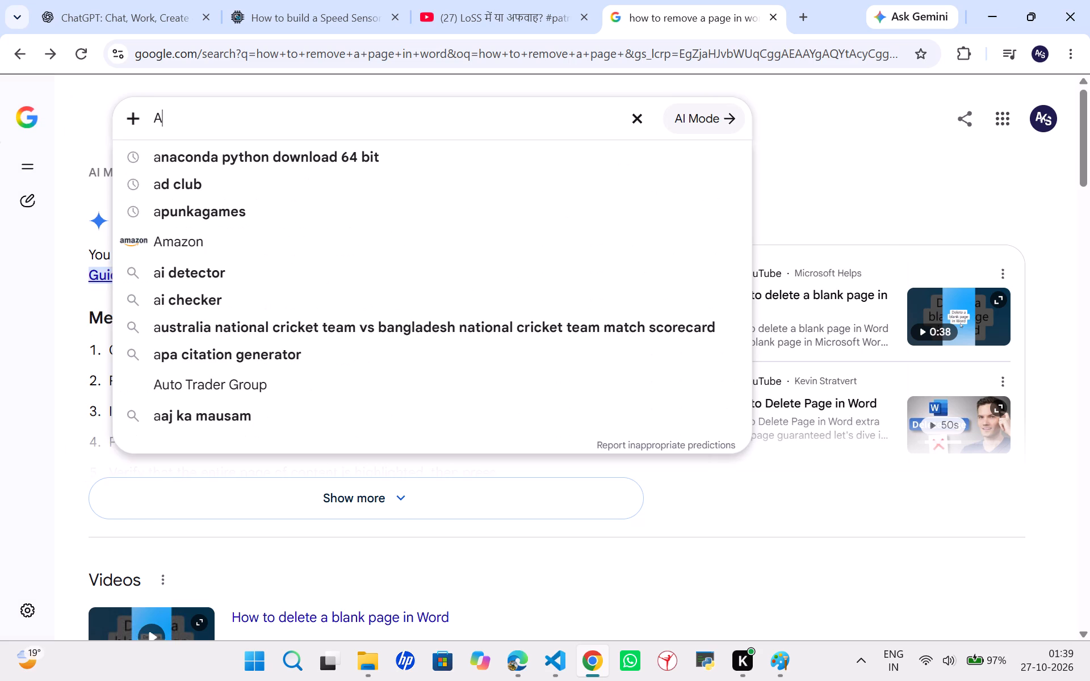
text(dd to=w)
key(BackSpace)
key(BackSpace)
key(BackSpace)
text(wo)
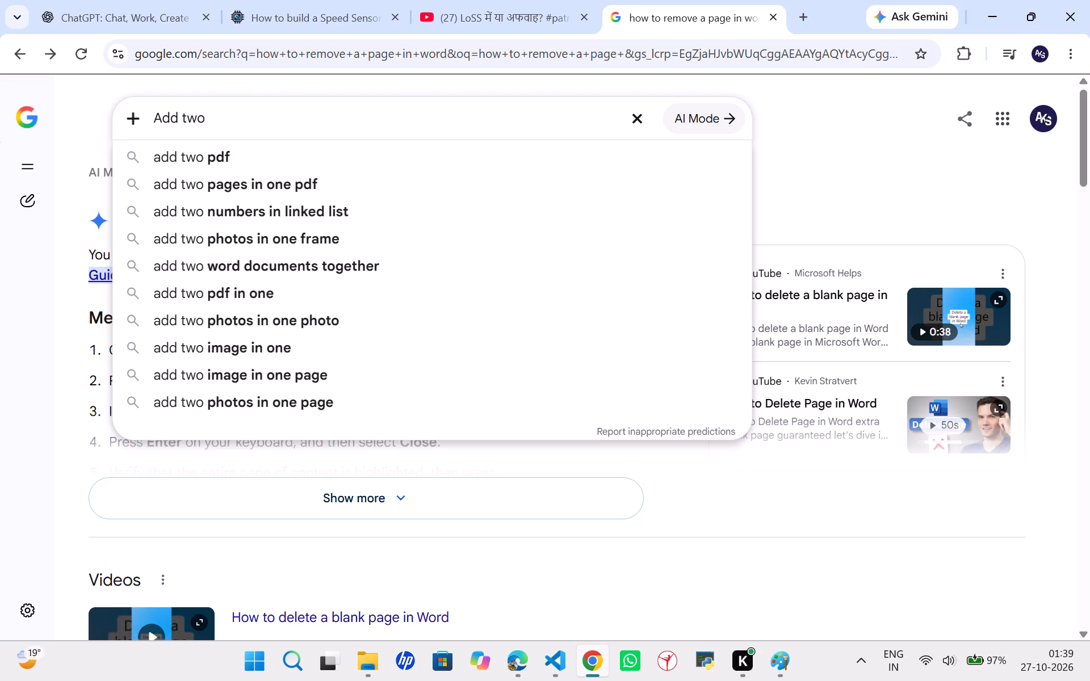
click(268, 151)
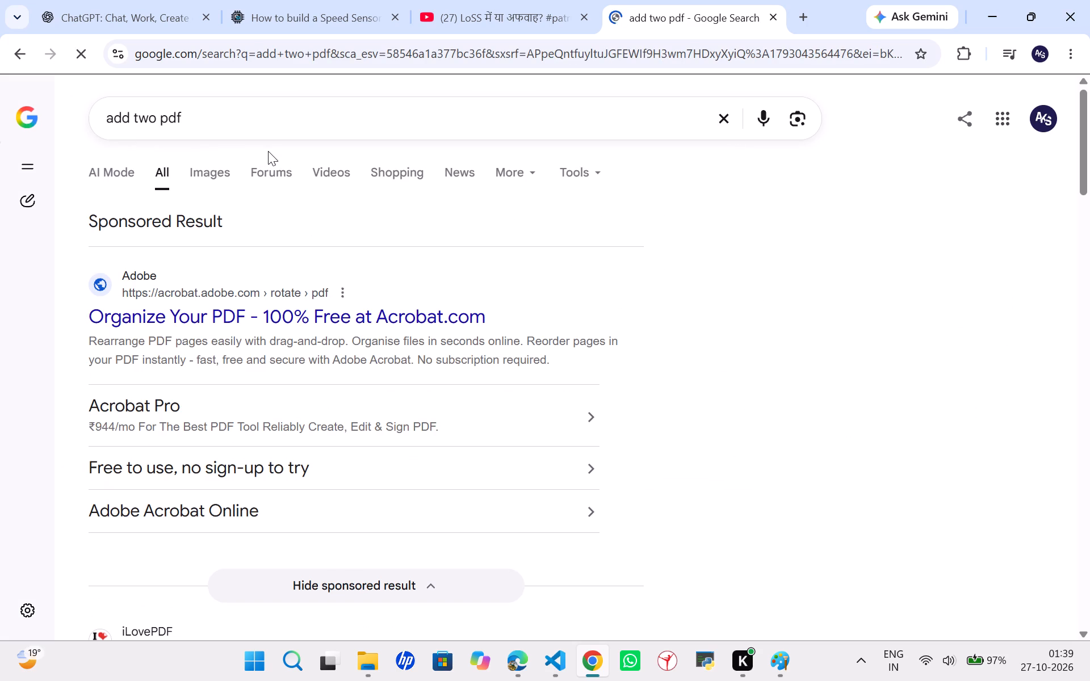
Open iLovePDF's Merge PDF page from the search results.
key(alt+Tab)
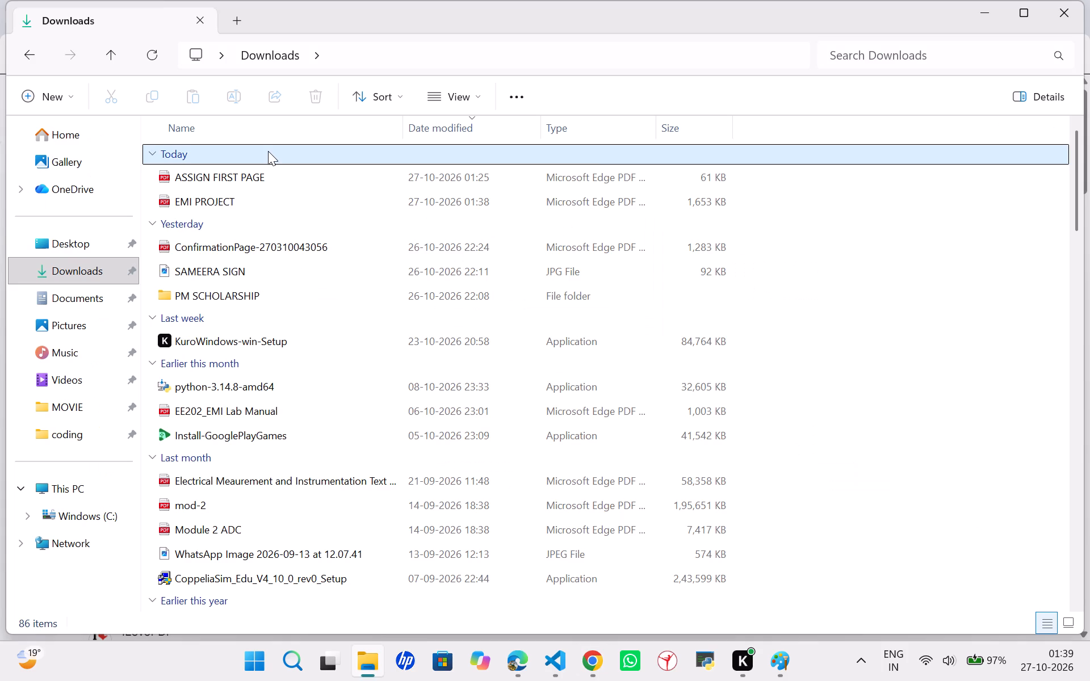
key(alt+Tab)
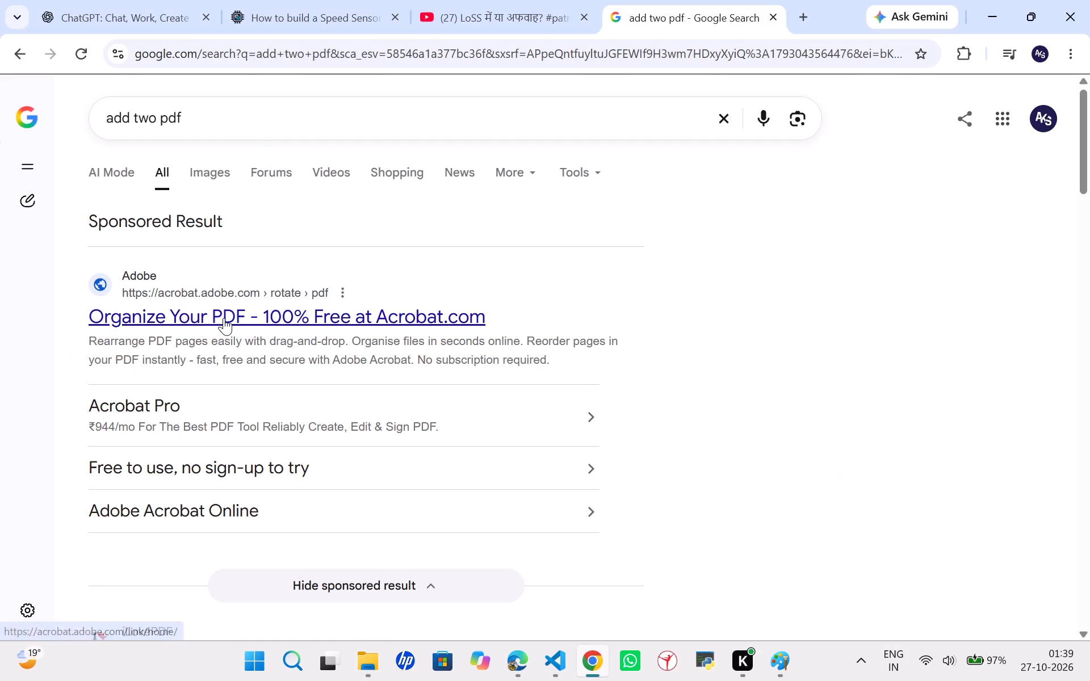
scroll(224, 318, down, 2)
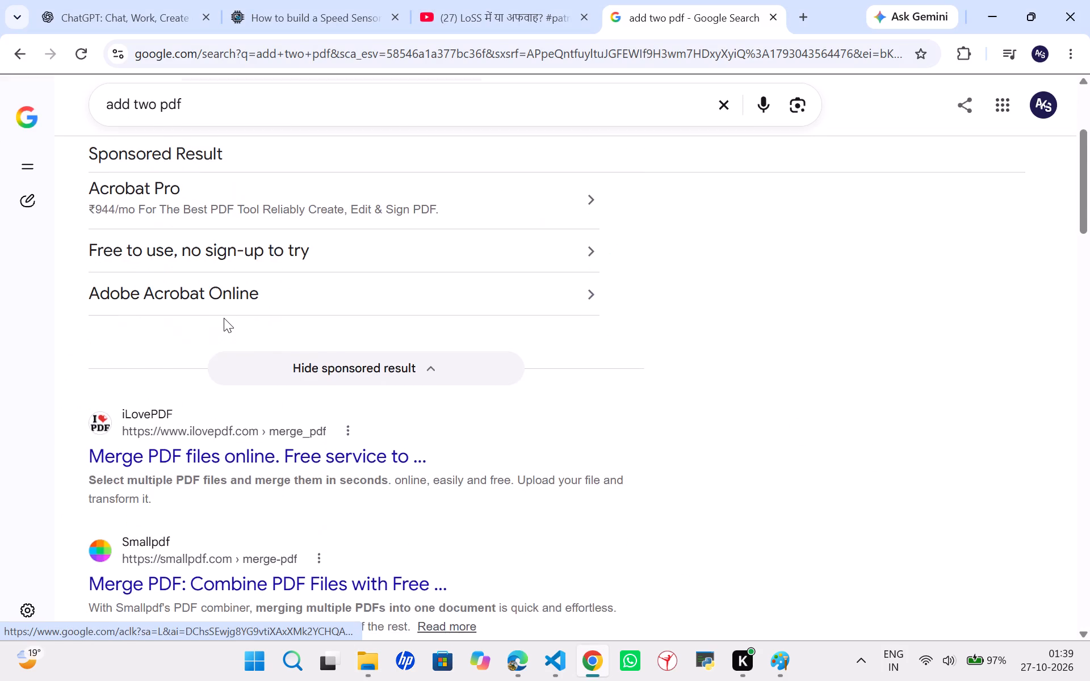
scroll(224, 318, down, 1)
click(212, 328)
click(212, 328)
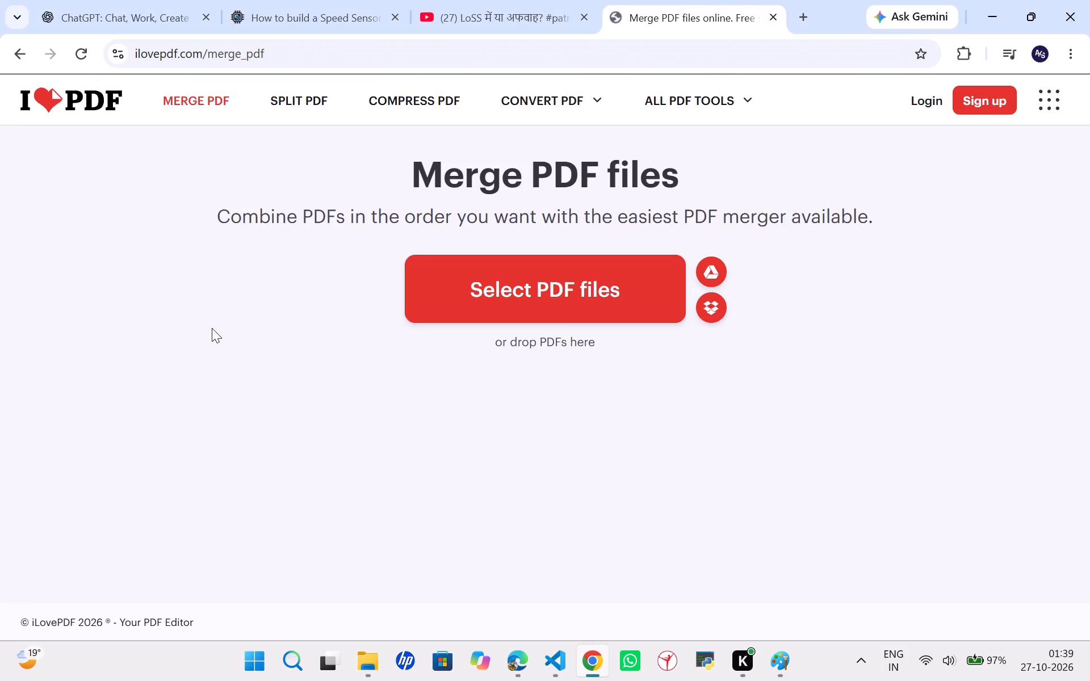
Upload EMI PROJECT and ASSIGN FIRST PAGE from Downloads to the PDF merger.
click(562, 300)
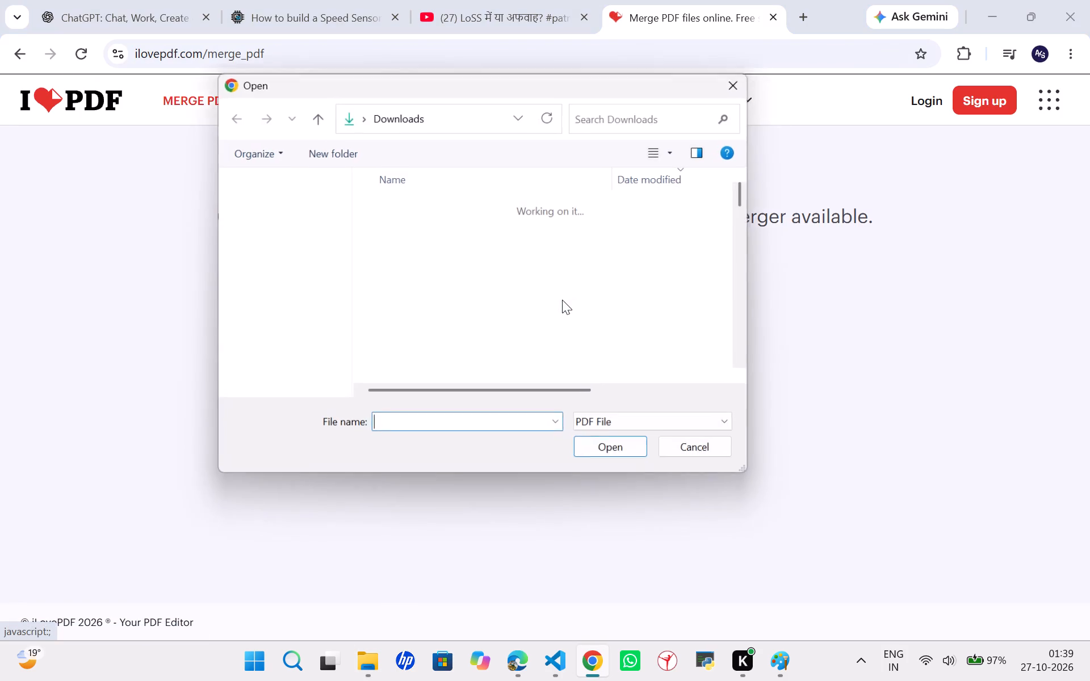
click(434, 229)
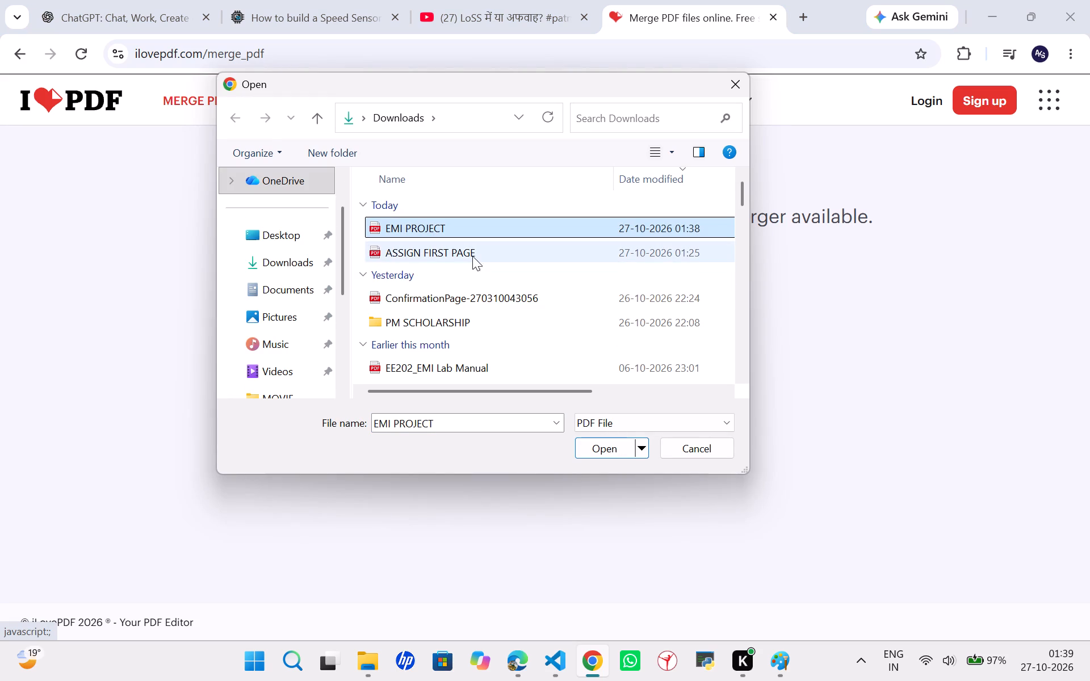
ctrl+click(476, 251)
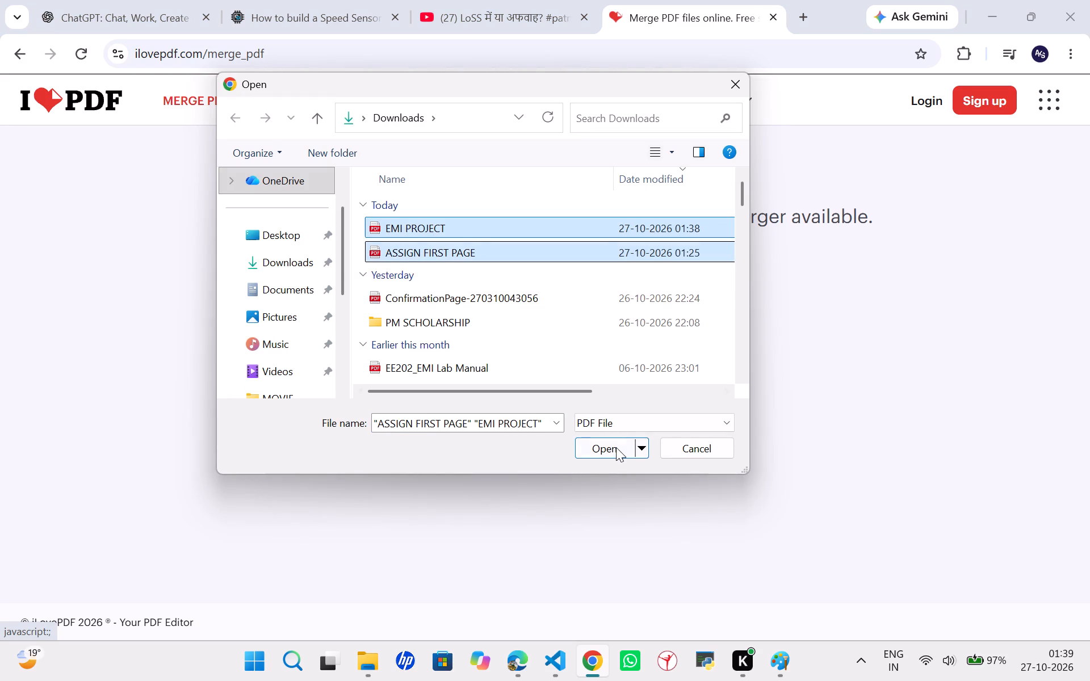
click(617, 445)
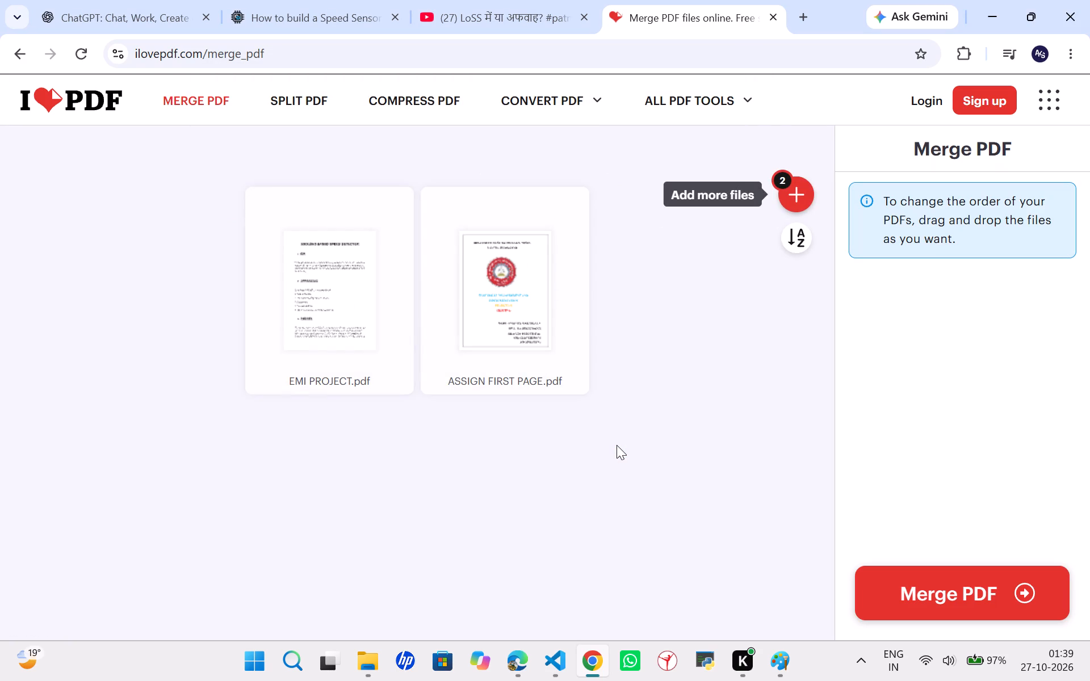
Merge the two PDFs with ASSIGN FIRST PAGE placed before EMI PROJECT, and download the merged file.
drag(554, 323, 290, 327)
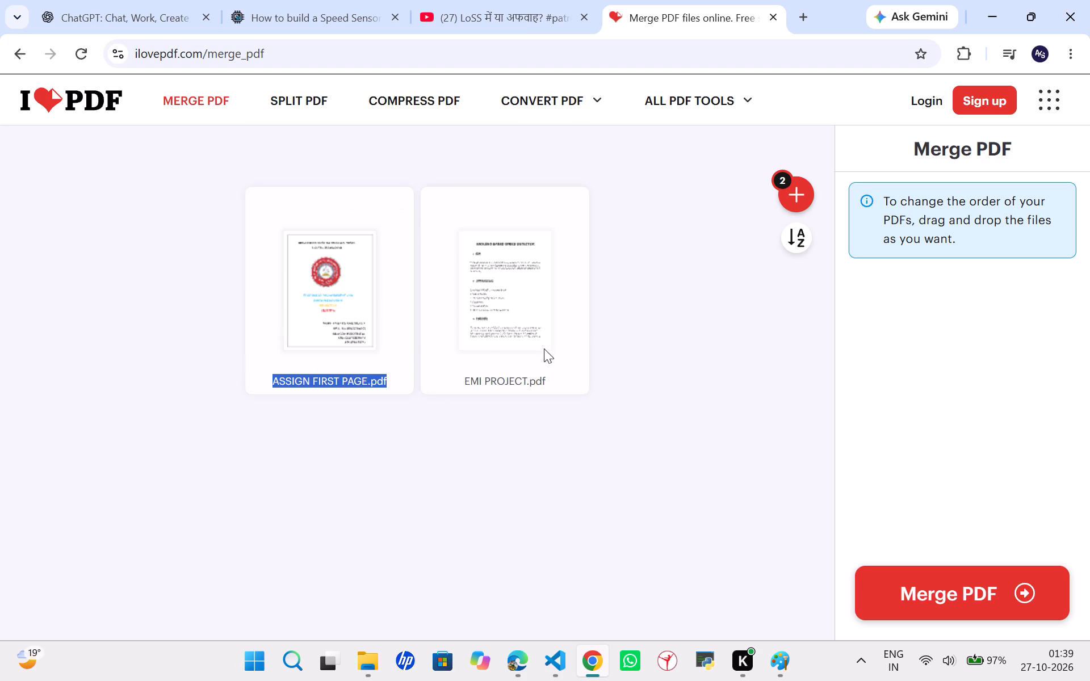
click(934, 588)
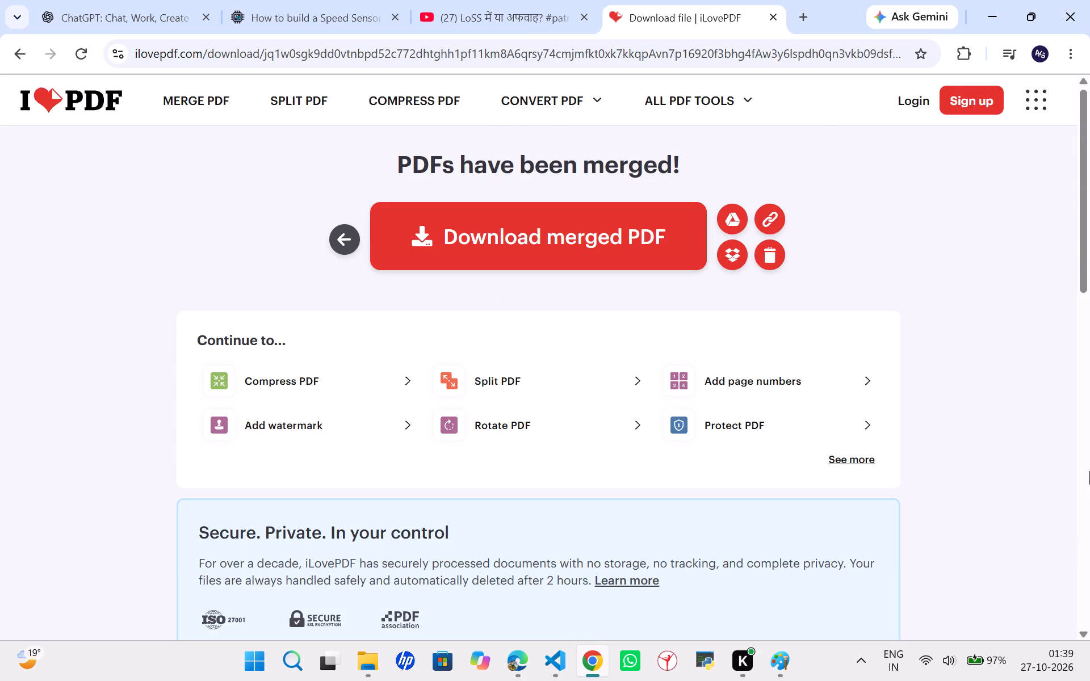
click(594, 244)
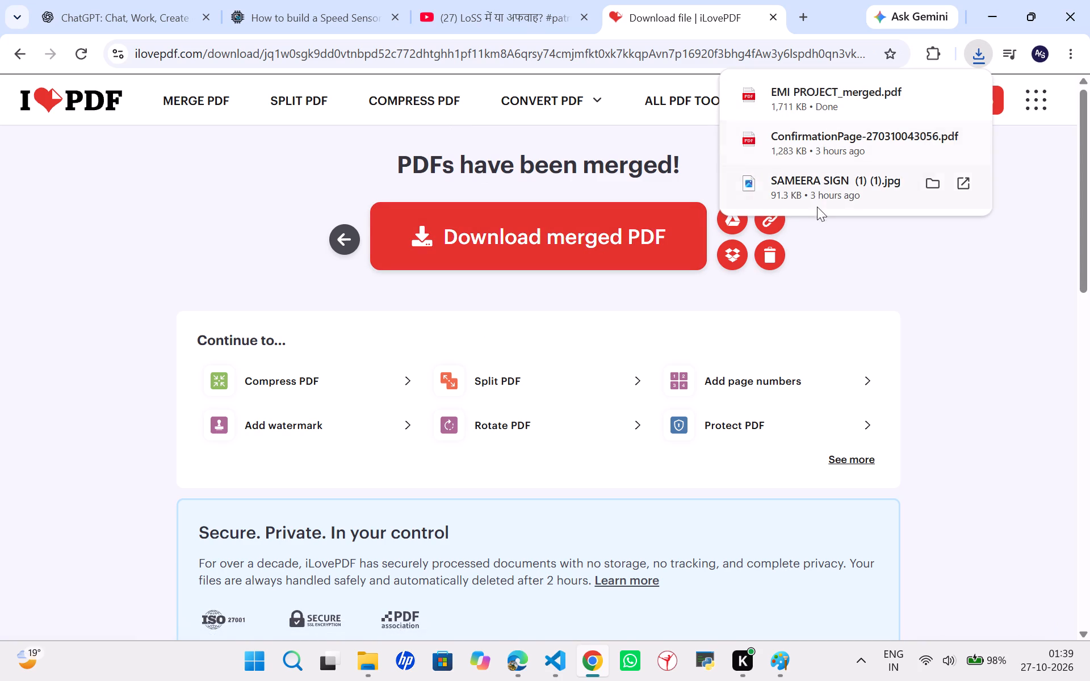
Open the downloaded EMI PROJECT_merged PDF and check its pages from the cover through the bibliography.
click(827, 90)
scroll(525, 389, up, 1)
scroll(525, 389, down, 2)
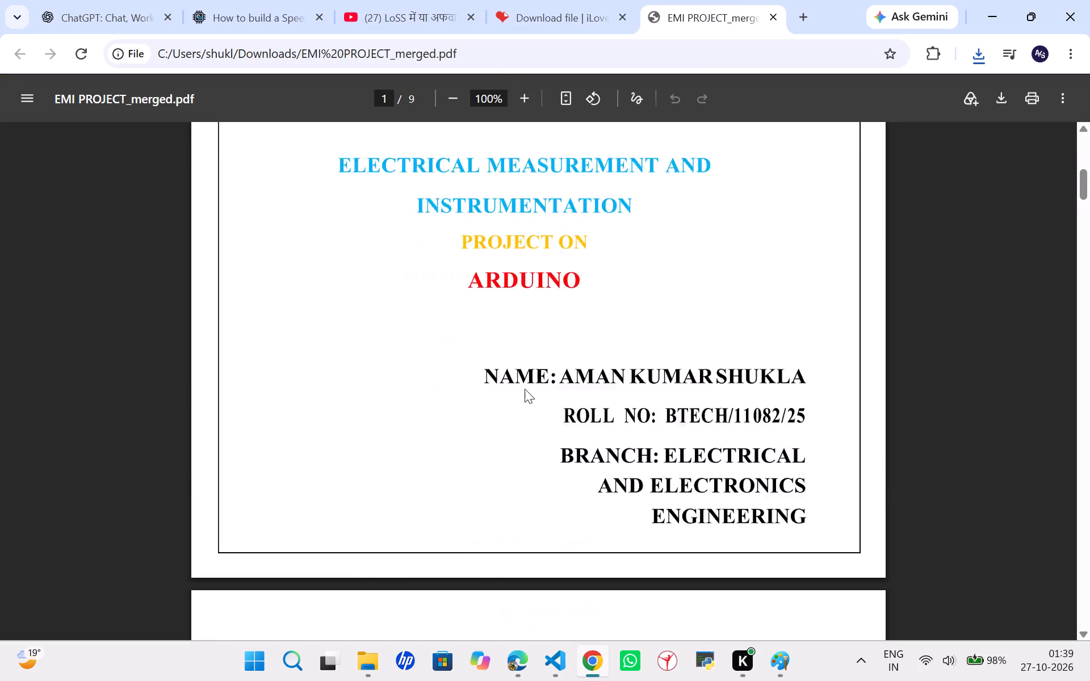
scroll(525, 389, down, 8)
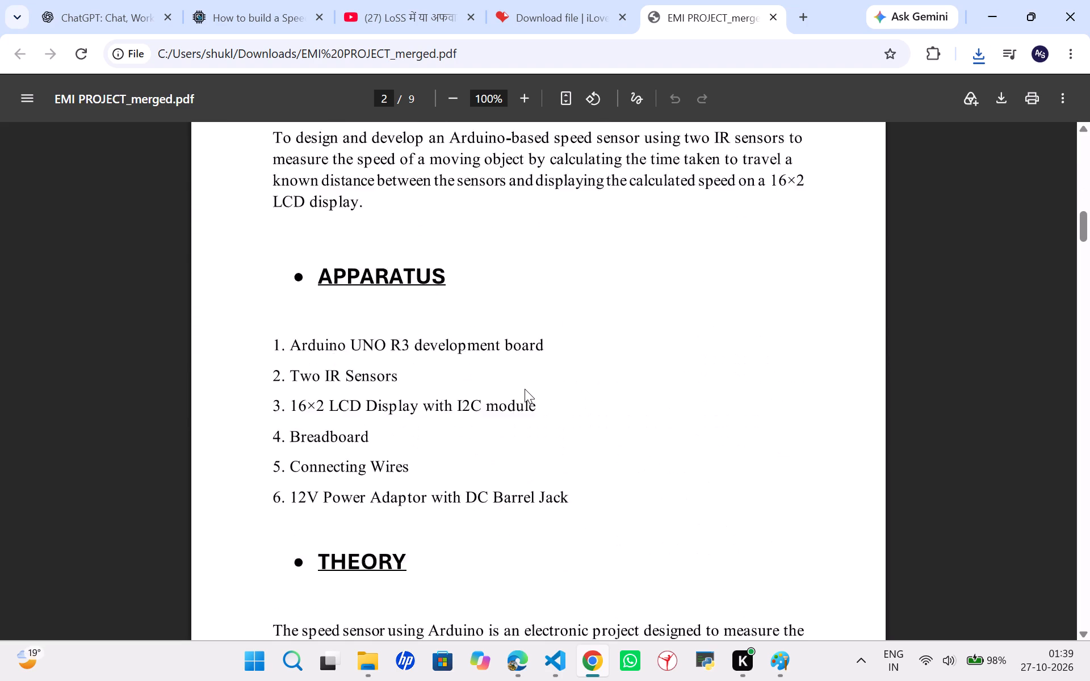
scroll(525, 389, down, 13)
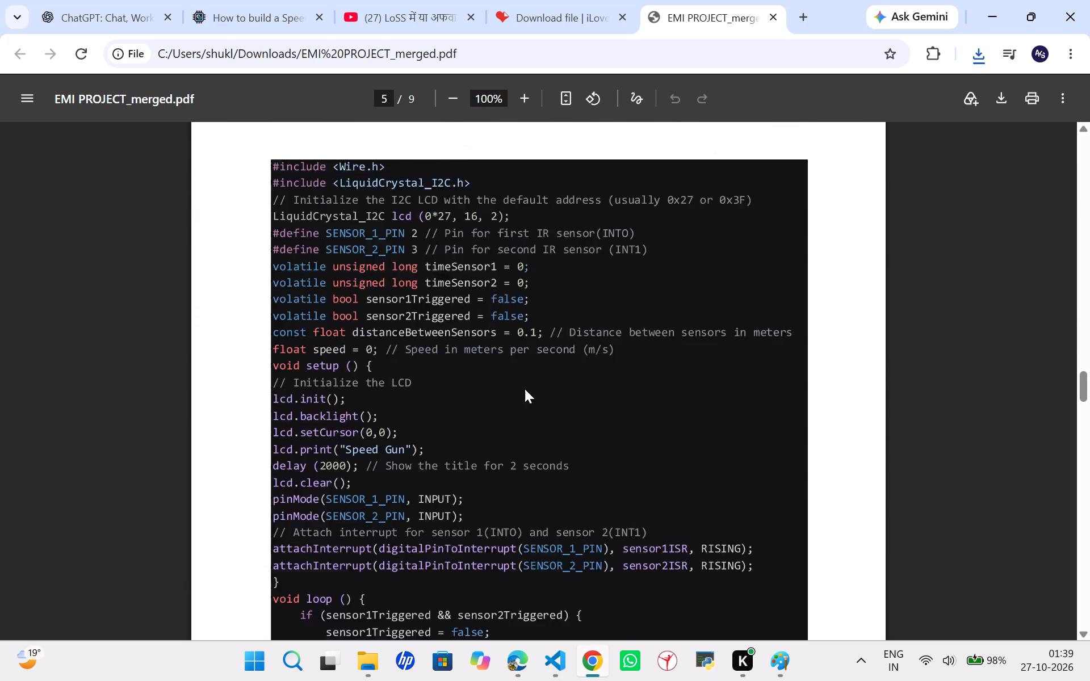
scroll(525, 389, down, 8)
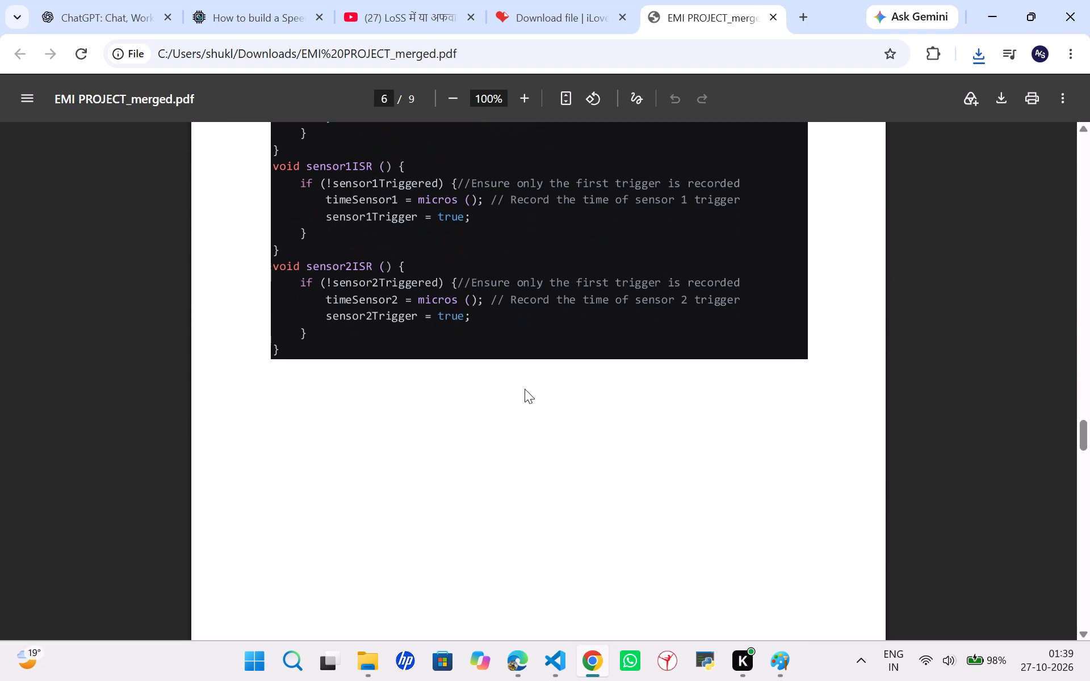
scroll(525, 389, down, 12)
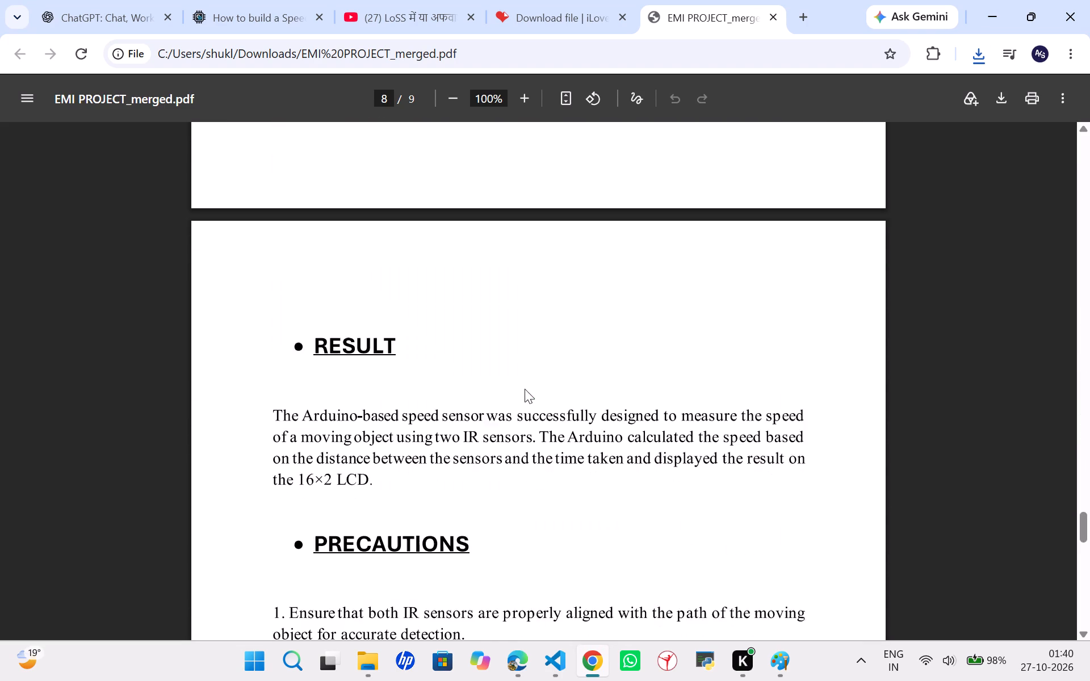
scroll(525, 389, down, 12)
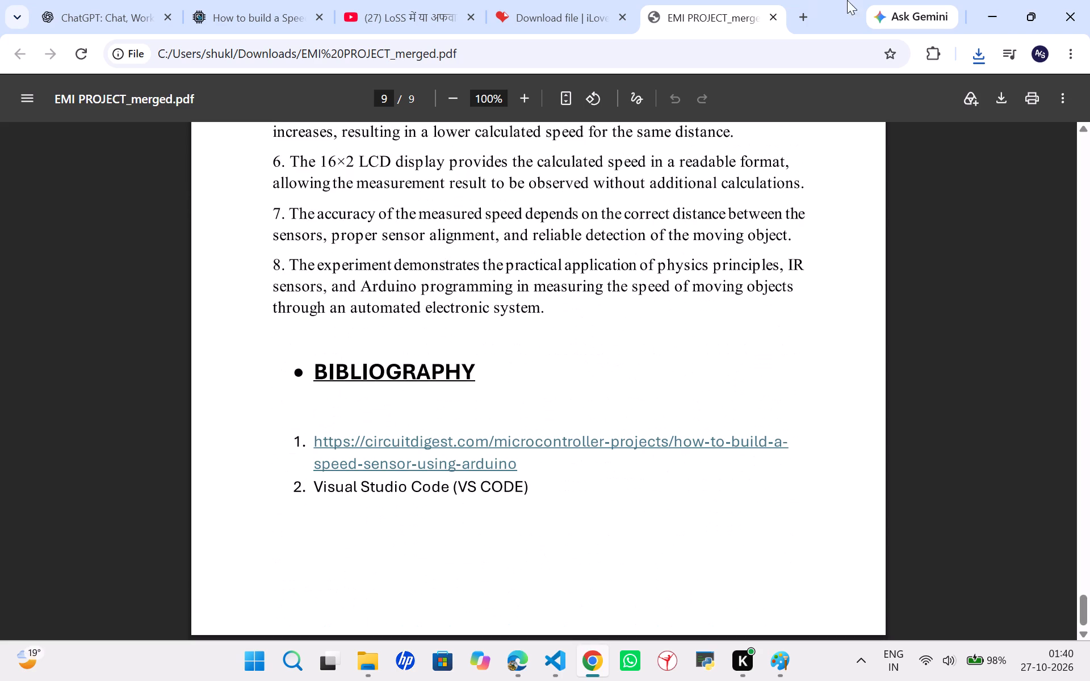
Switch to the Downloads folder in File Explorer and rename EMI PROJECT_merged as EMI PROJECT(C).
key(alt+Tab)
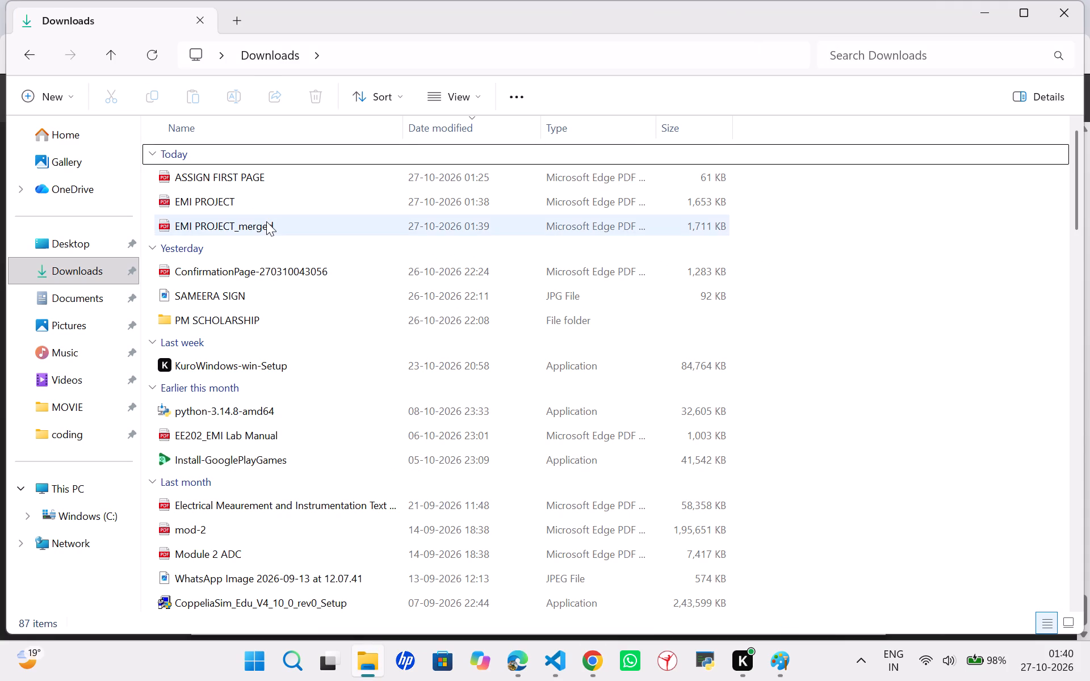
click(266, 221)
right_click(266, 221)
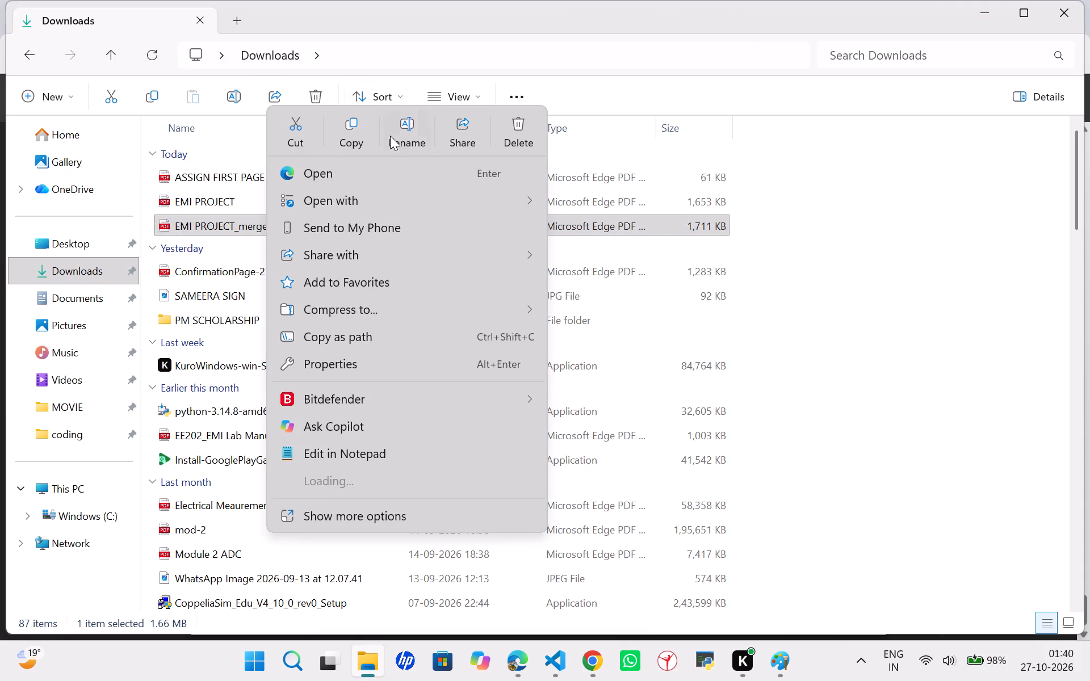
click(390, 137)
click(282, 228)
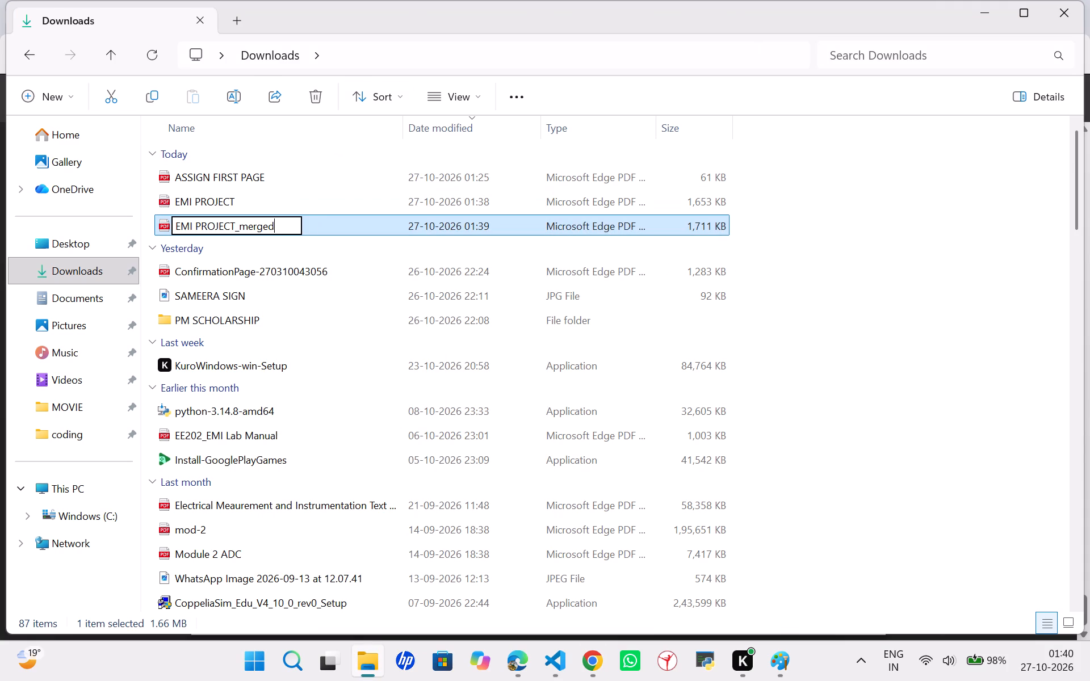
key(BackSpace)
key(BackSpace)
key(BackSpace)
key(BackSpace)
key(BackSpace)
key(BackSpace)
key(BackSpace)
key(BackSpace)
key(t)
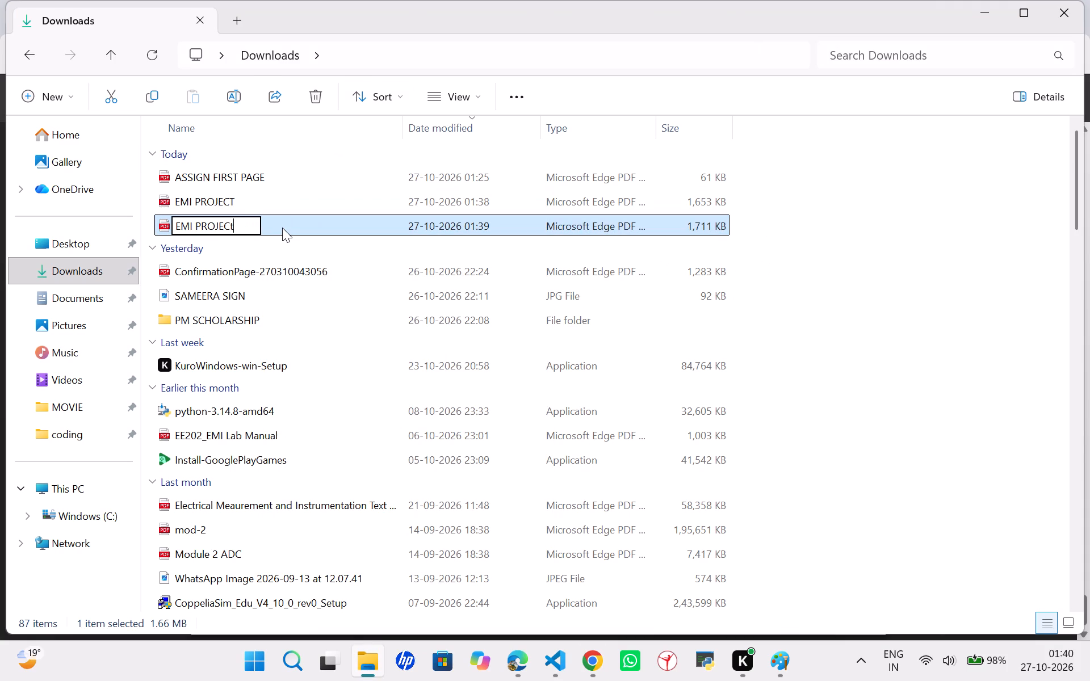
key(space)
text(c)
key(BackSpace)
key(BackSpace)
key(shift+parenleft)
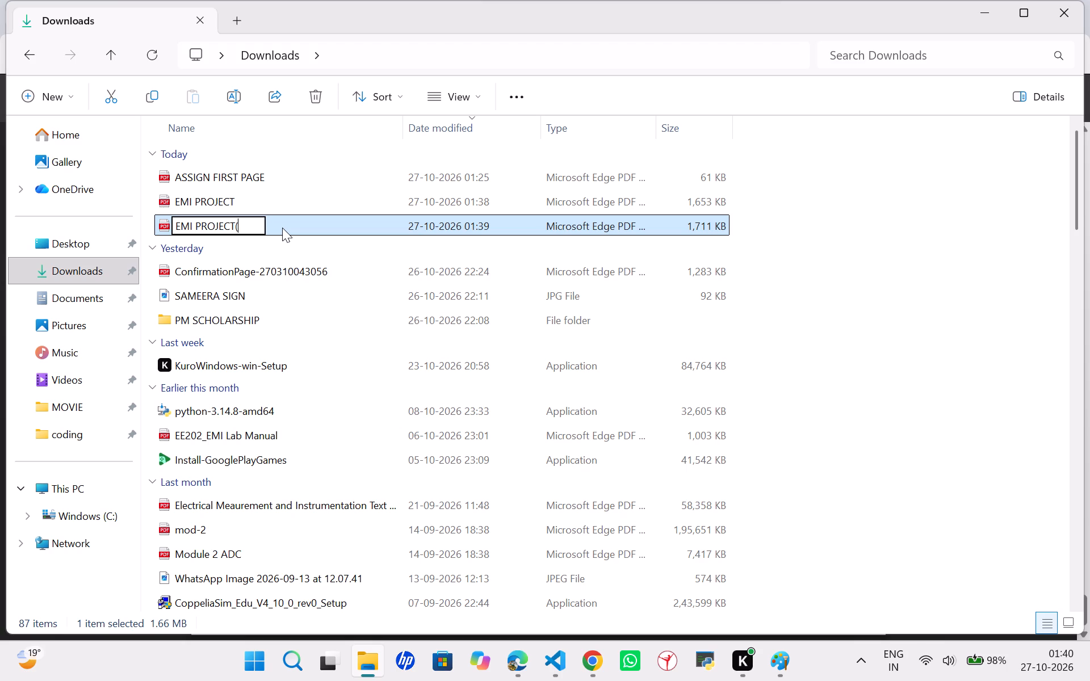